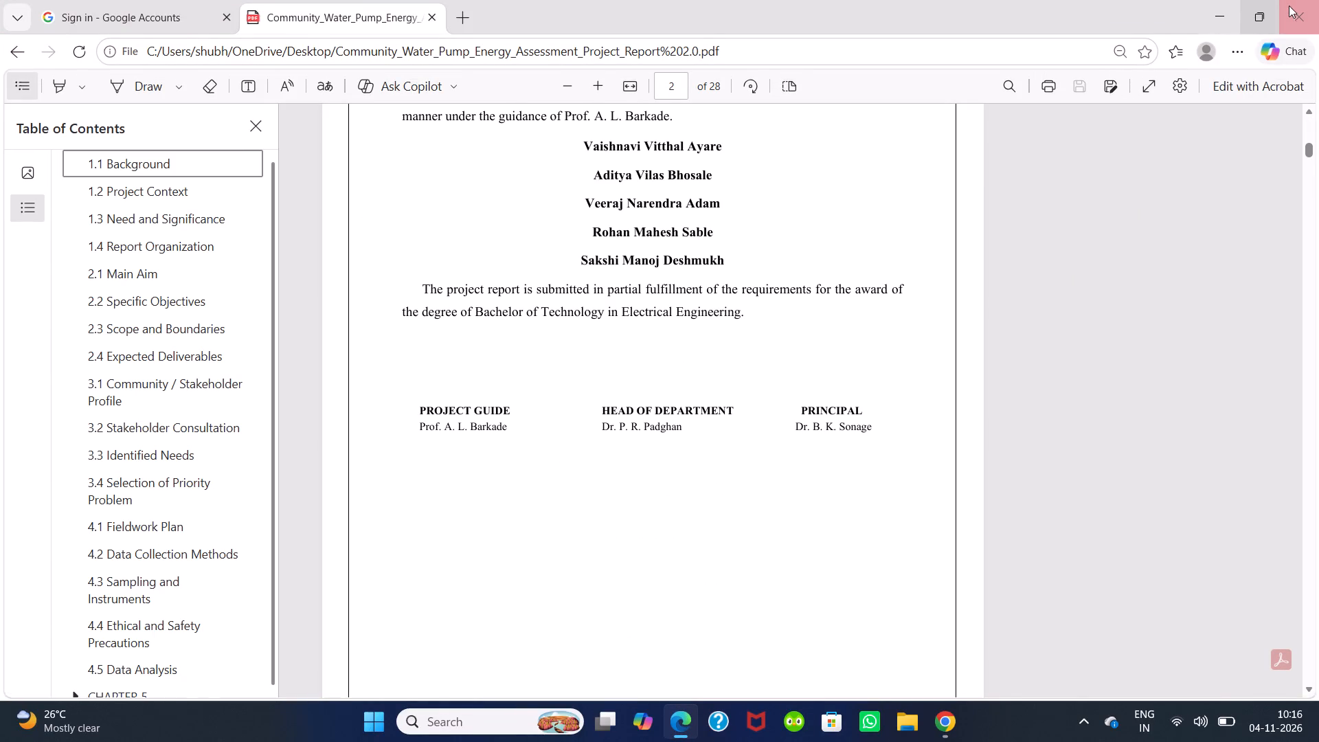
Close the PDF report and open the Word document Community_Water_Pump_Energy_Assessment_Project_Report 2.0 from the Downloads folder.
{"action": "left_click", "coordinate": [1290, 6]}
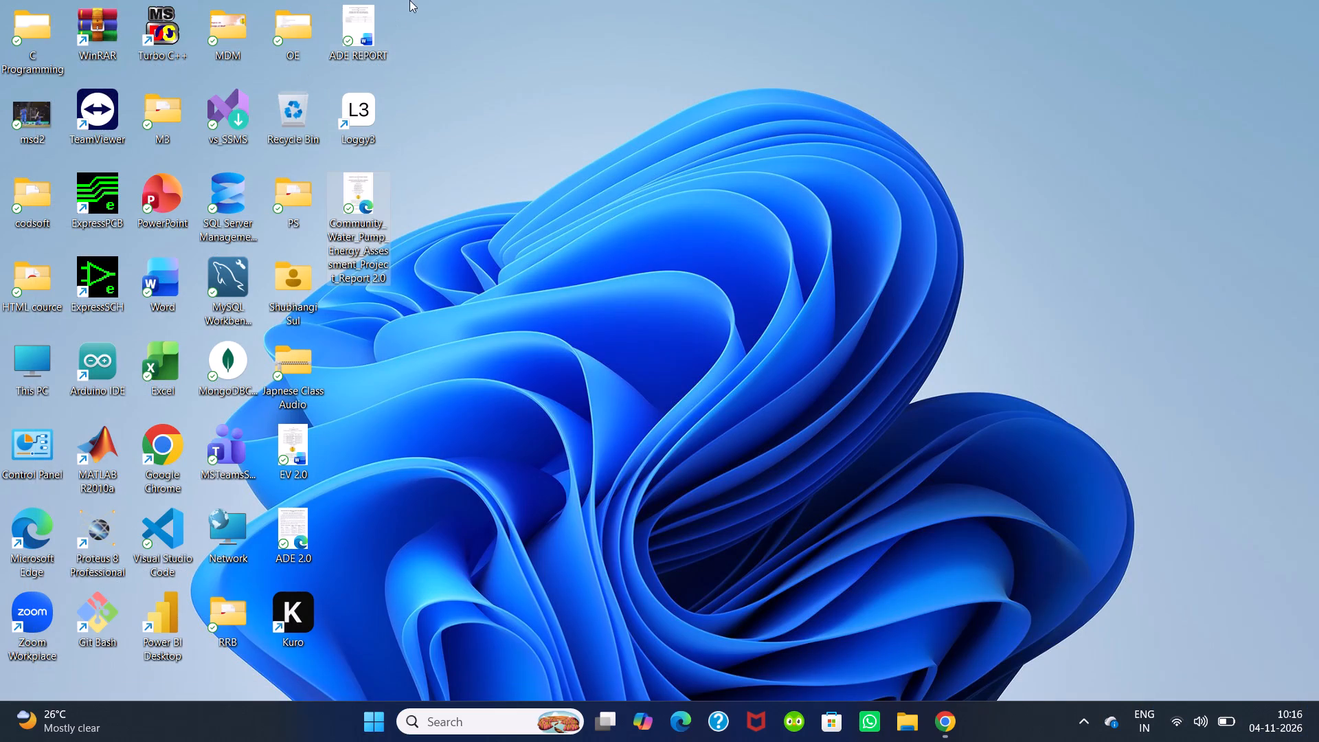
{"action": "double_click", "coordinate": [34, 352]}
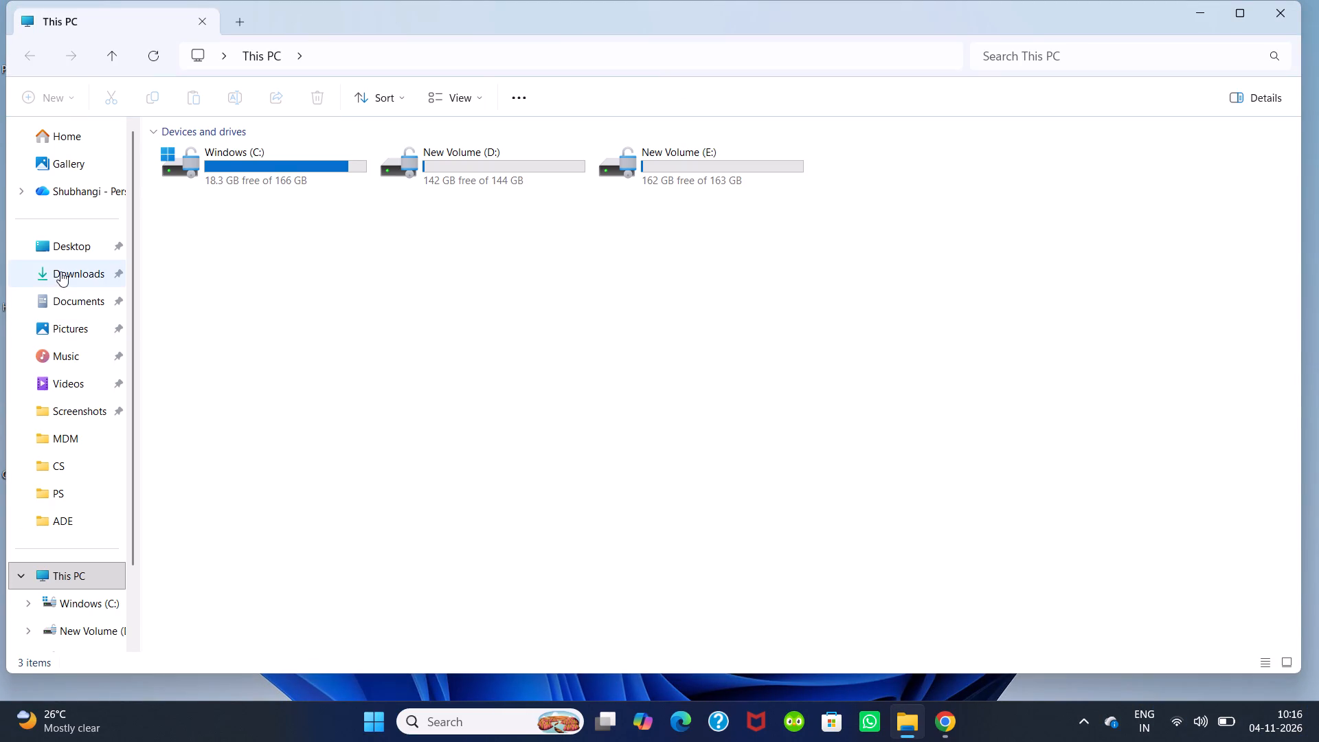
{"action": "left_click", "coordinate": [60, 271]}
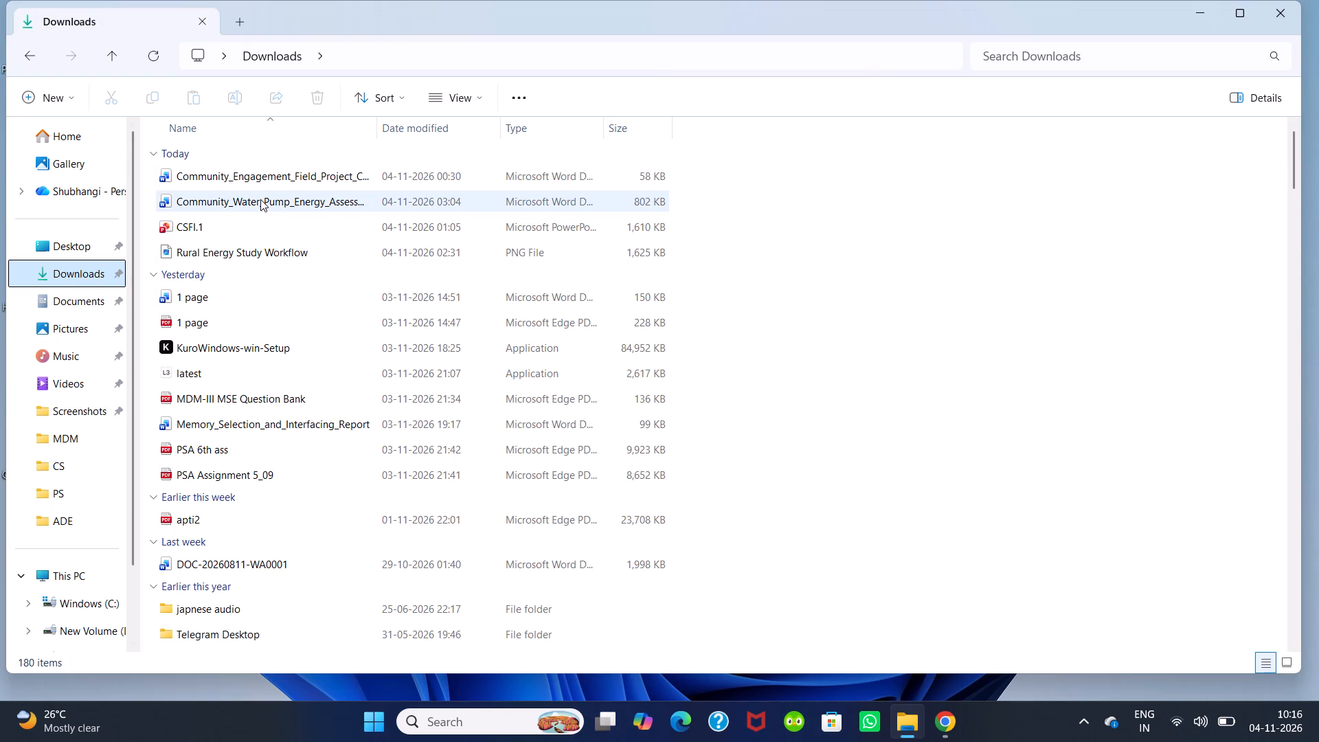
{"action": "double_click", "coordinate": [260, 199]}
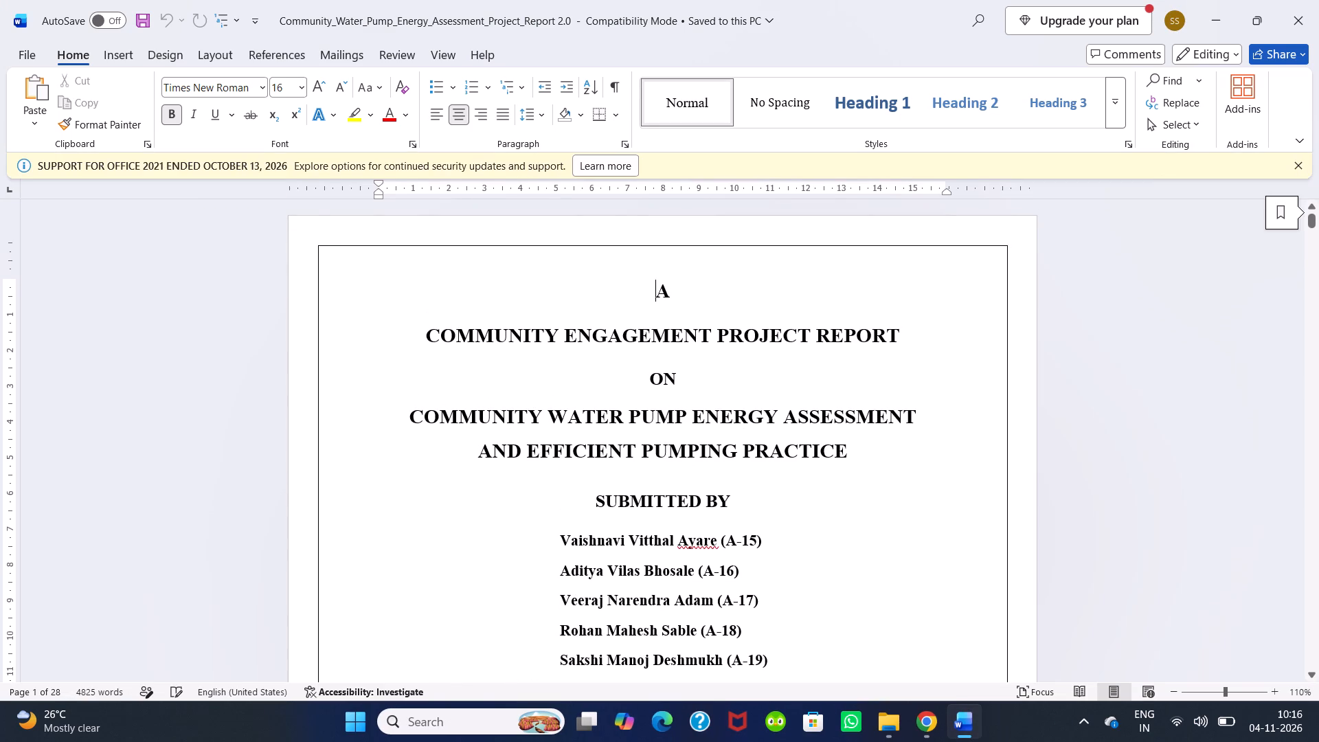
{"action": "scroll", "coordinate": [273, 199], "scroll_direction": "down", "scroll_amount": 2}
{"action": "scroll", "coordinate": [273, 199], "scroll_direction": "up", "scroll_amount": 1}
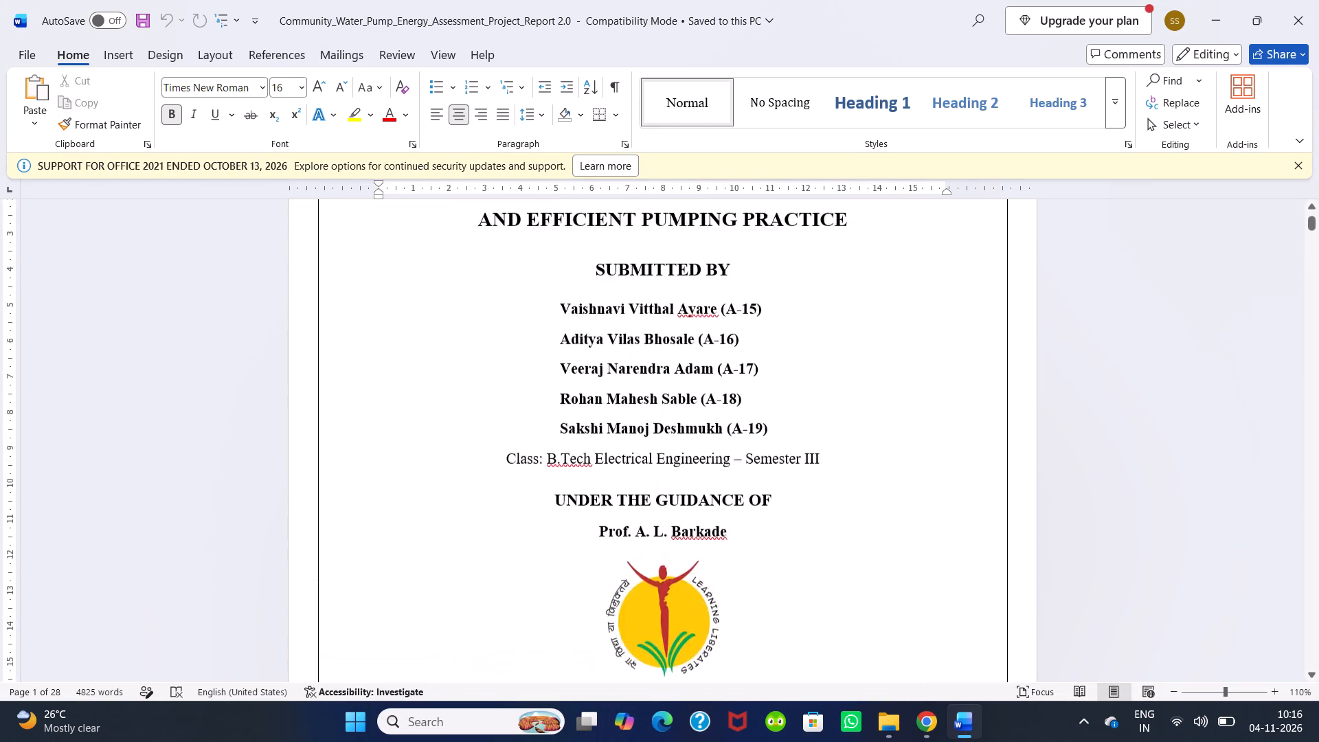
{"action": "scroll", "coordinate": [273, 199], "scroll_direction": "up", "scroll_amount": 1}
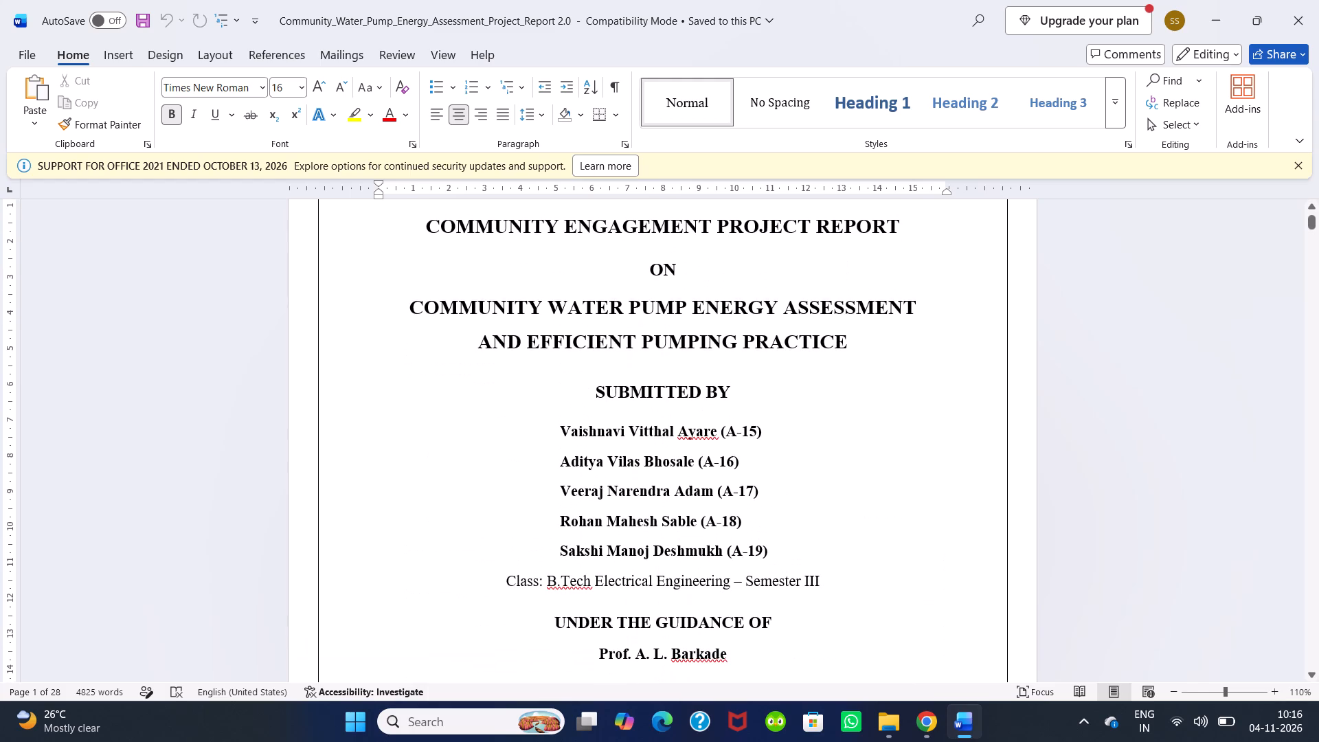
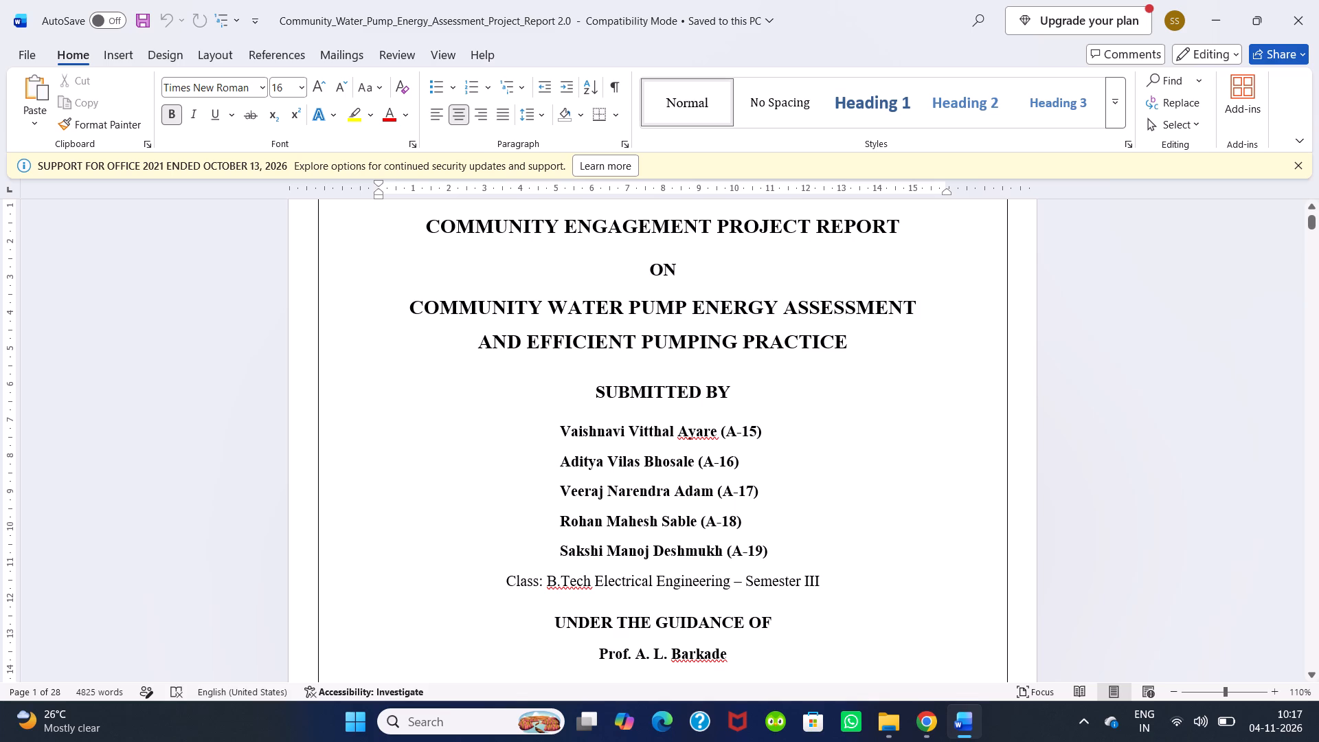
Change the roll number of the third student listed under SUBMITTED BY on the cover page to A-02.
{"action": "left_click", "coordinate": [753, 495]}
{"action": "key", "text": "BackSpace"}
{"action": "key", "text": "BackSpace"}
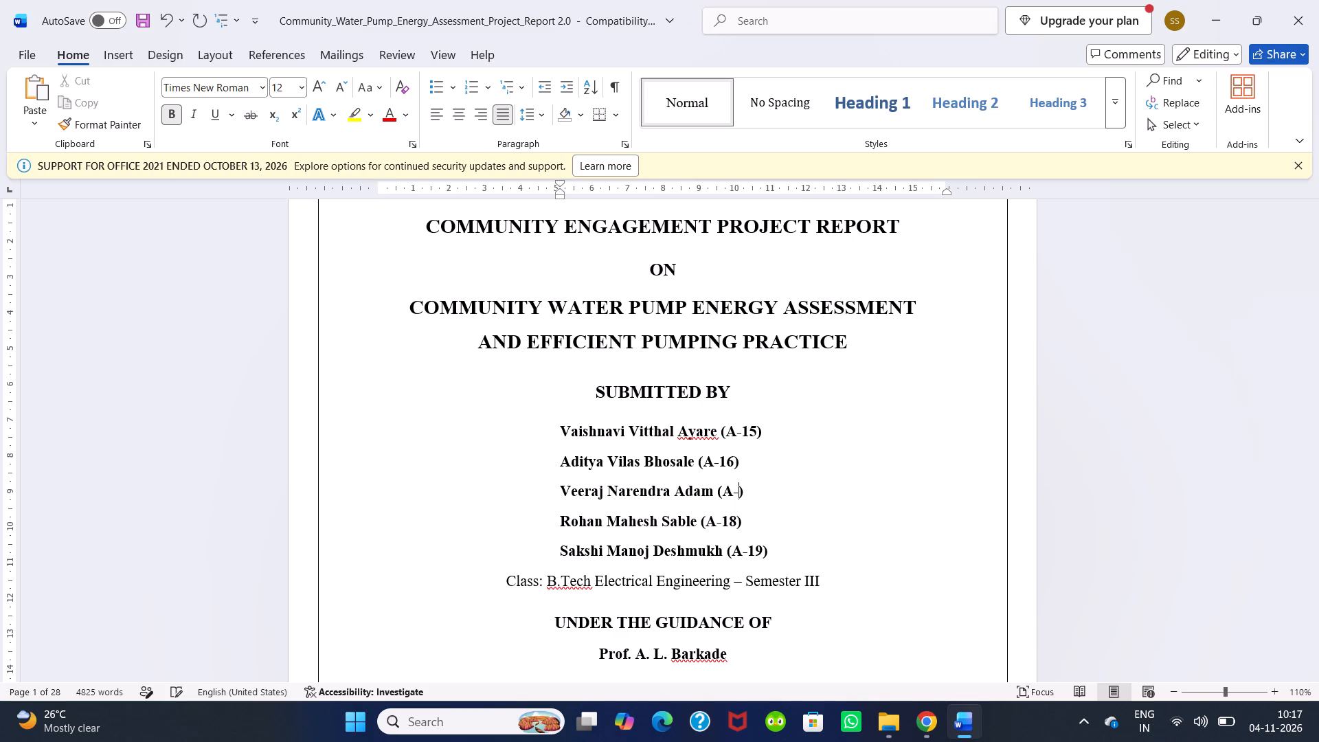
{"action": "type", "text": "02"}
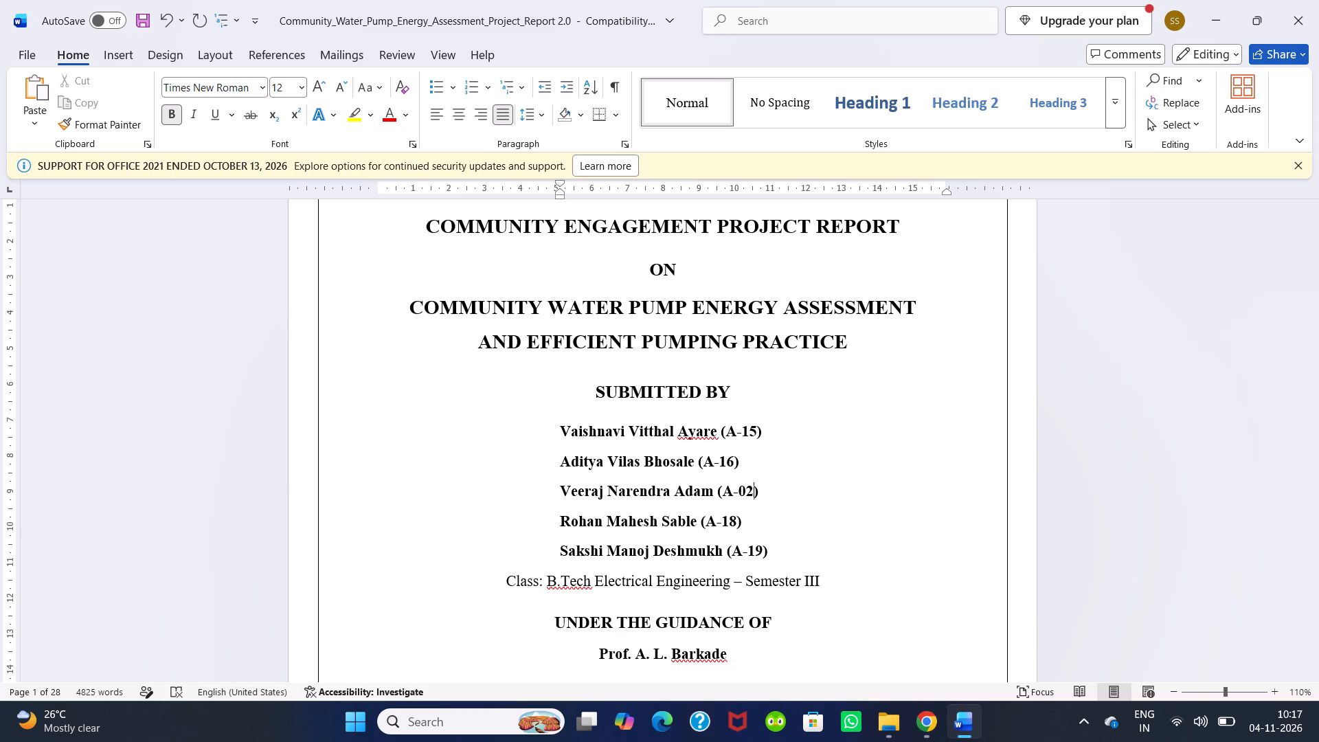
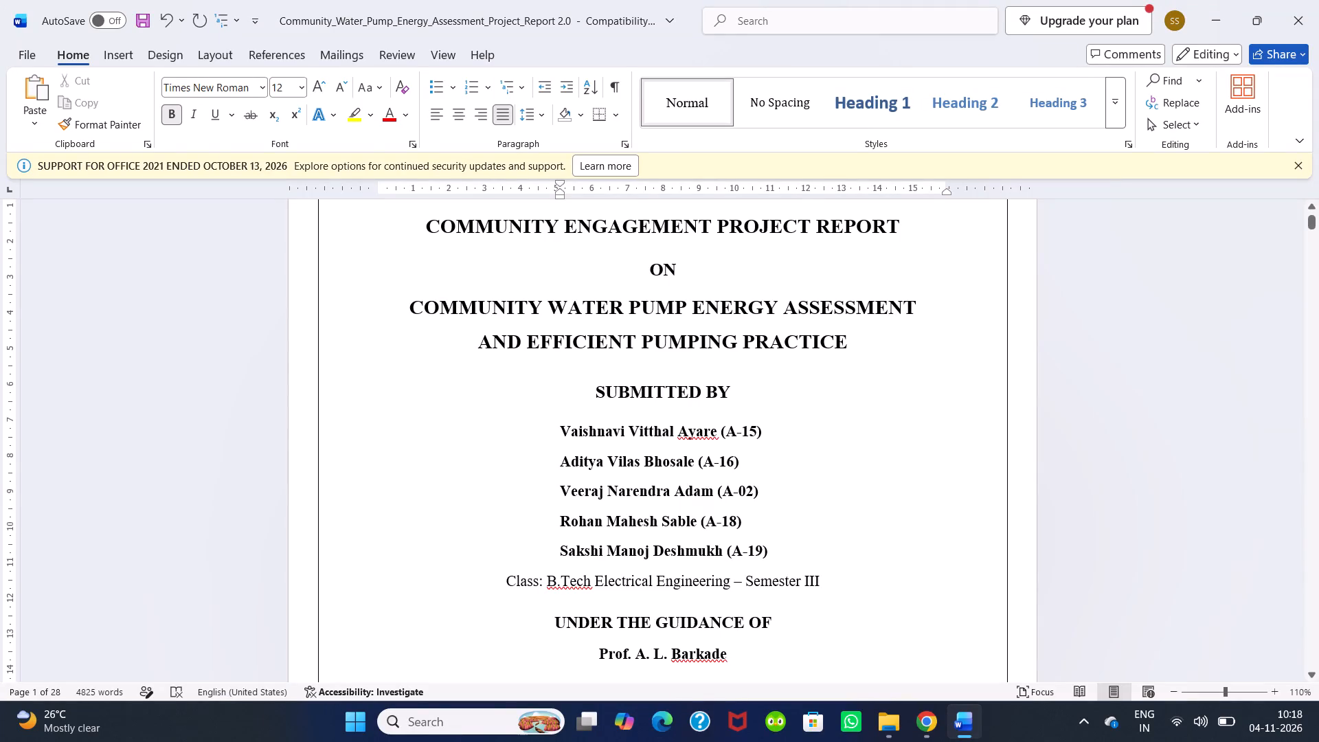
Change the roll numbers of the first two students listed under SUBMITTED BY to A-5 and A-8.
{"action": "left_click", "coordinate": [748, 427]}
{"action": "key", "text": "BackSpace"}
{"action": "left_click", "coordinate": [734, 466]}
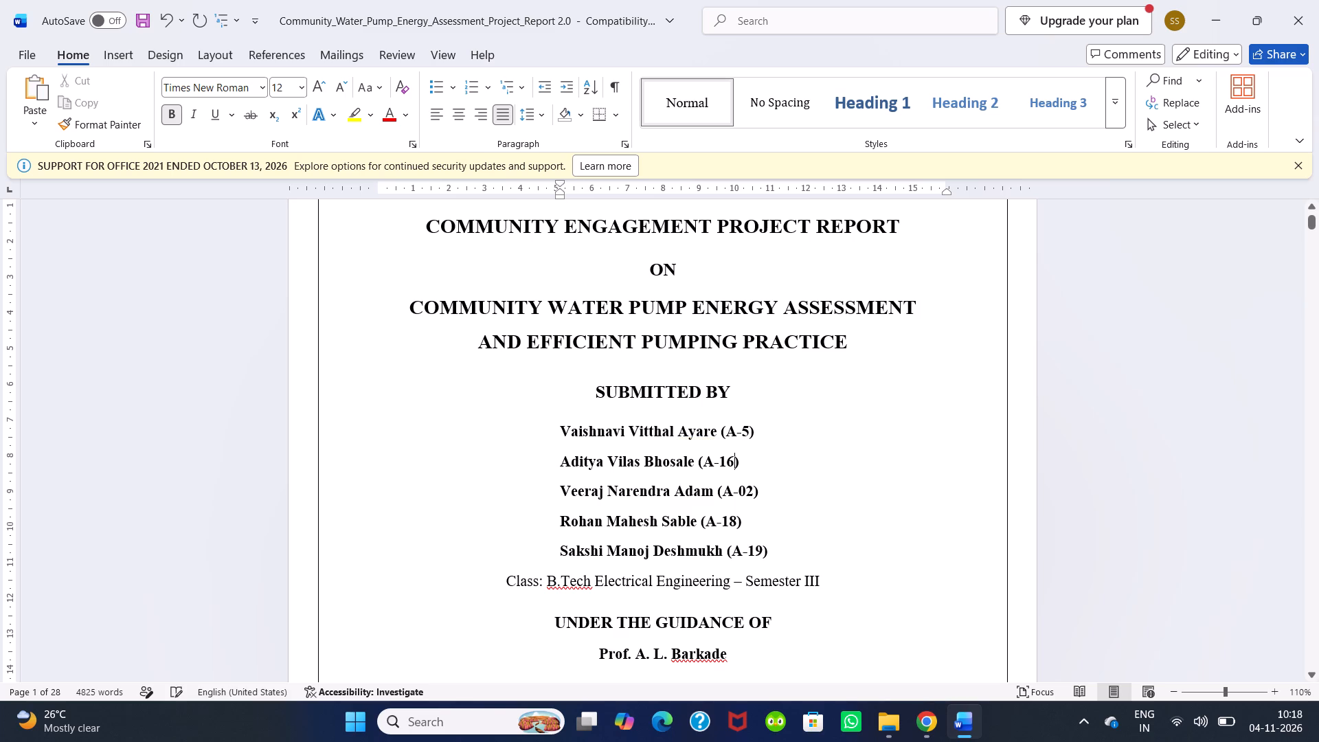
{"action": "key", "text": "BackSpace"}
{"action": "key", "text": "BackSpace"}
{"action": "key", "text": "8"}
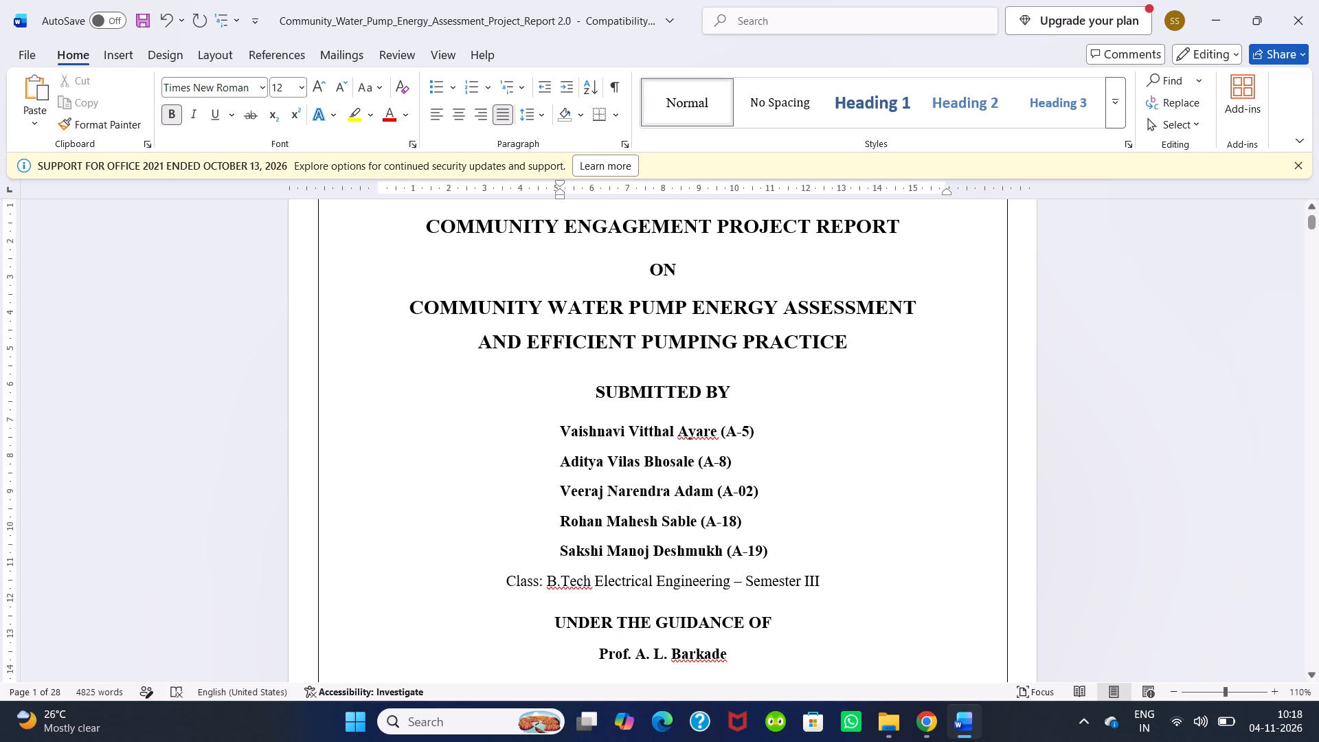
{"action": "left_click", "coordinate": [736, 522]}
{"action": "key", "text": "BackSpace"}
{"action": "key", "text": "BackSpace"}
{"action": "type", "text": "46"}
{"action": "left_click", "coordinate": [758, 549]}
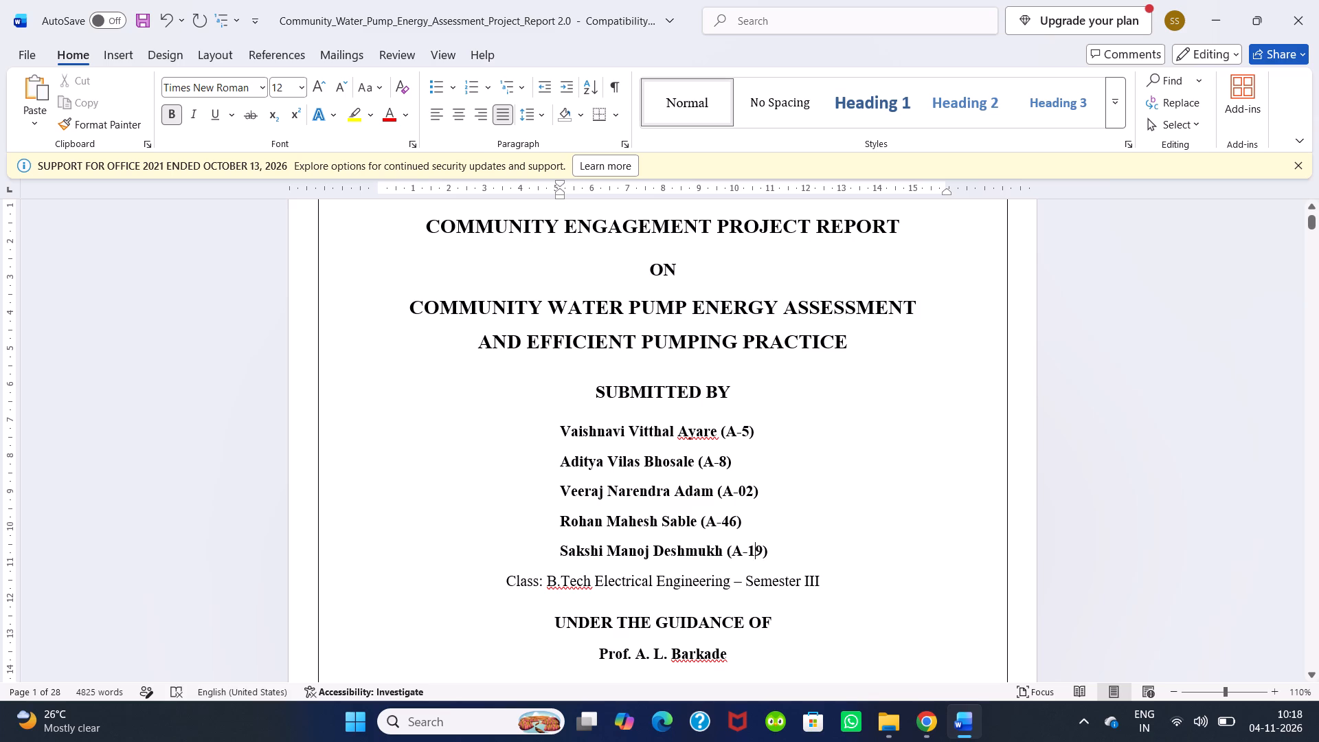
{"action": "key", "text": "Right"}
{"action": "key", "text": "BackSpace"}
{"action": "key", "text": "BackSpace"}
{"action": "type", "text": "12"}
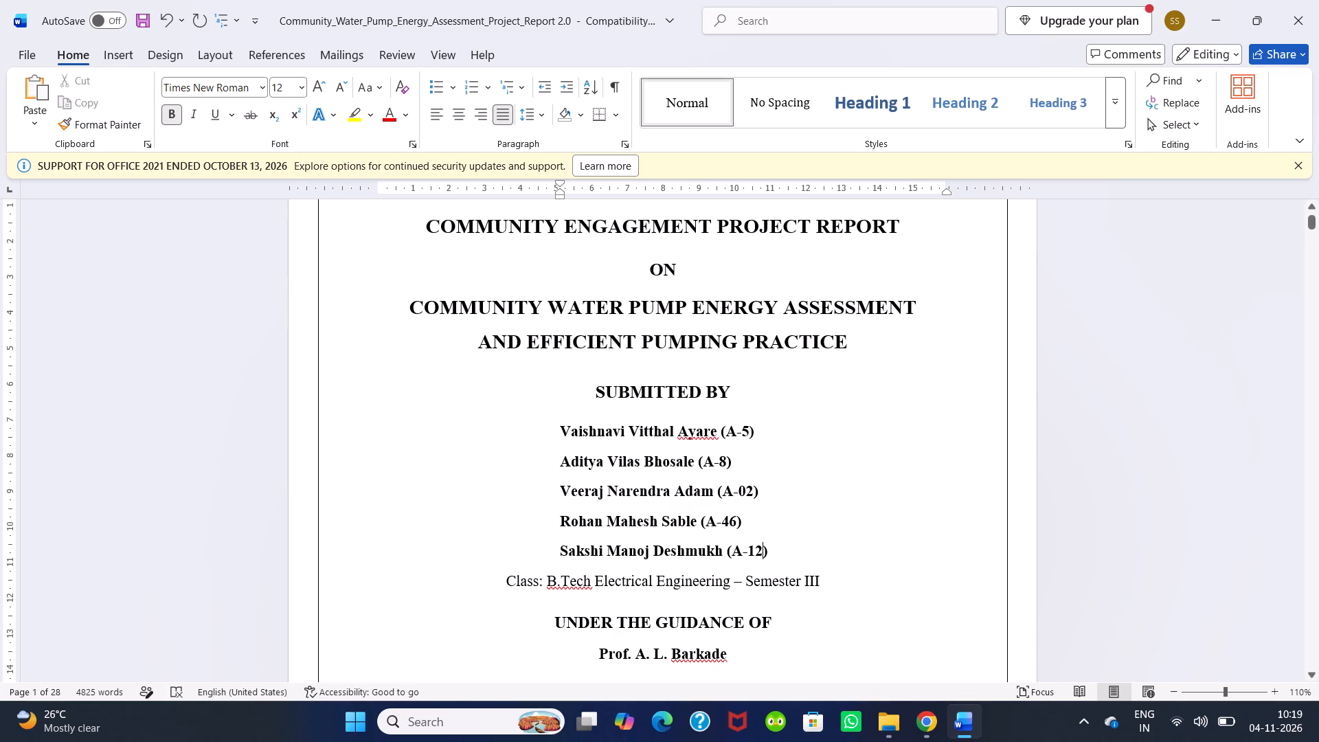
Move the A-5 and A-8 student entries below the A-02 entry, each on its own line without a blank line after them.
{"action": "left_click_drag", "start_coordinate": [561, 428], "coordinate": [747, 495]}
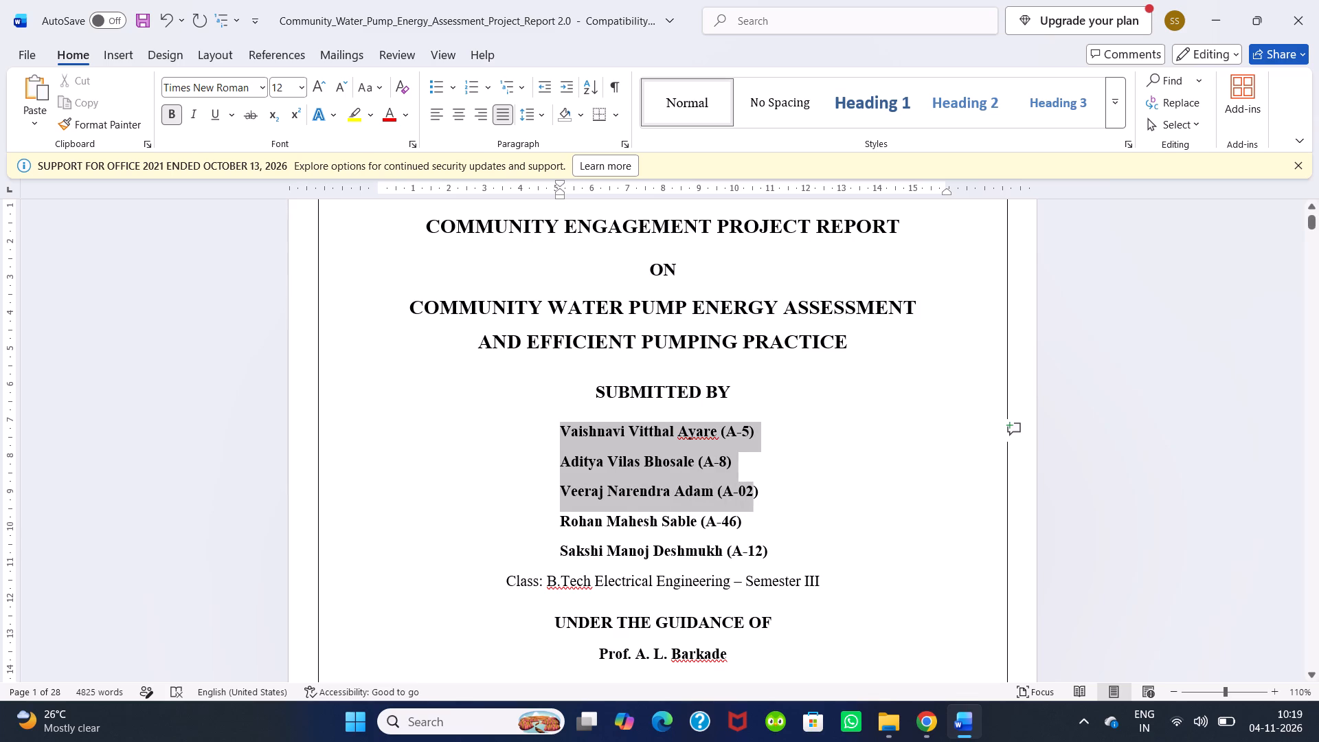
{"action": "left_click_drag", "start_coordinate": [747, 495], "coordinate": [736, 466]}
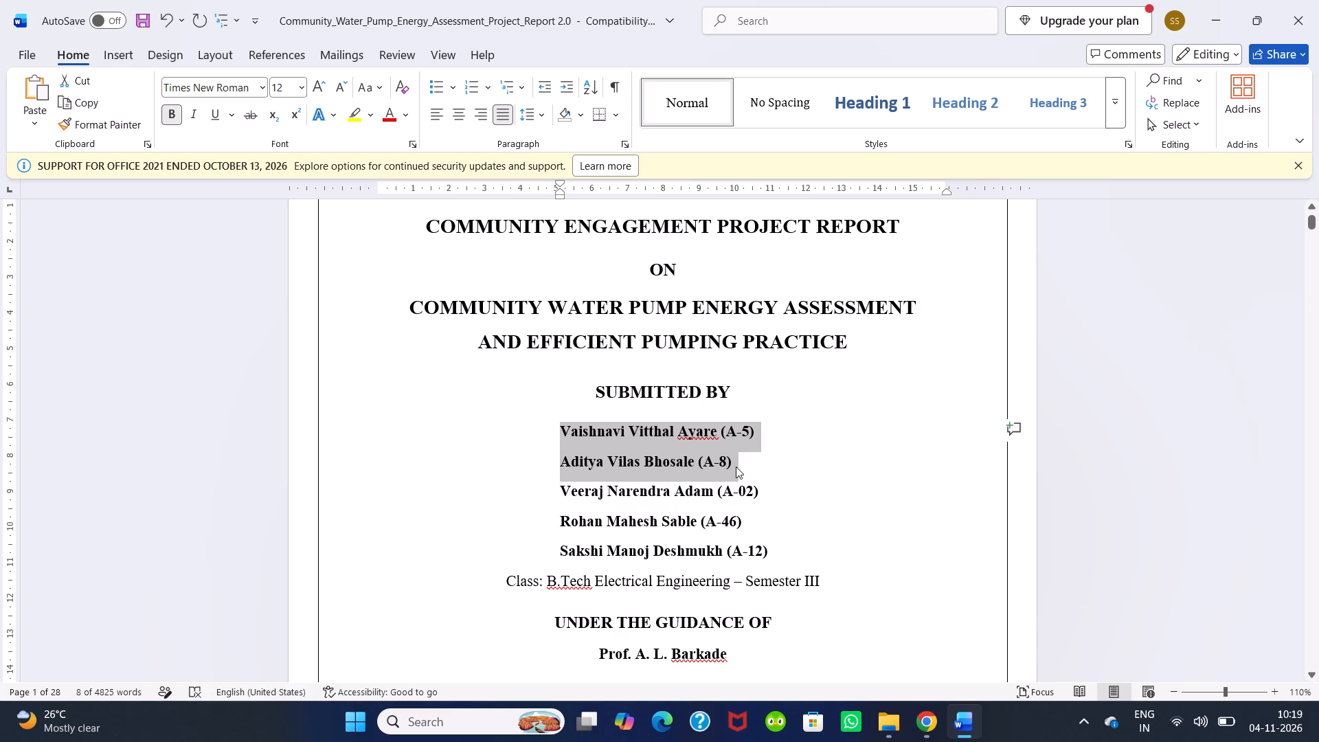
{"action": "key", "text": "ctrl+c"}
{"action": "key", "text": "BackSpace"}
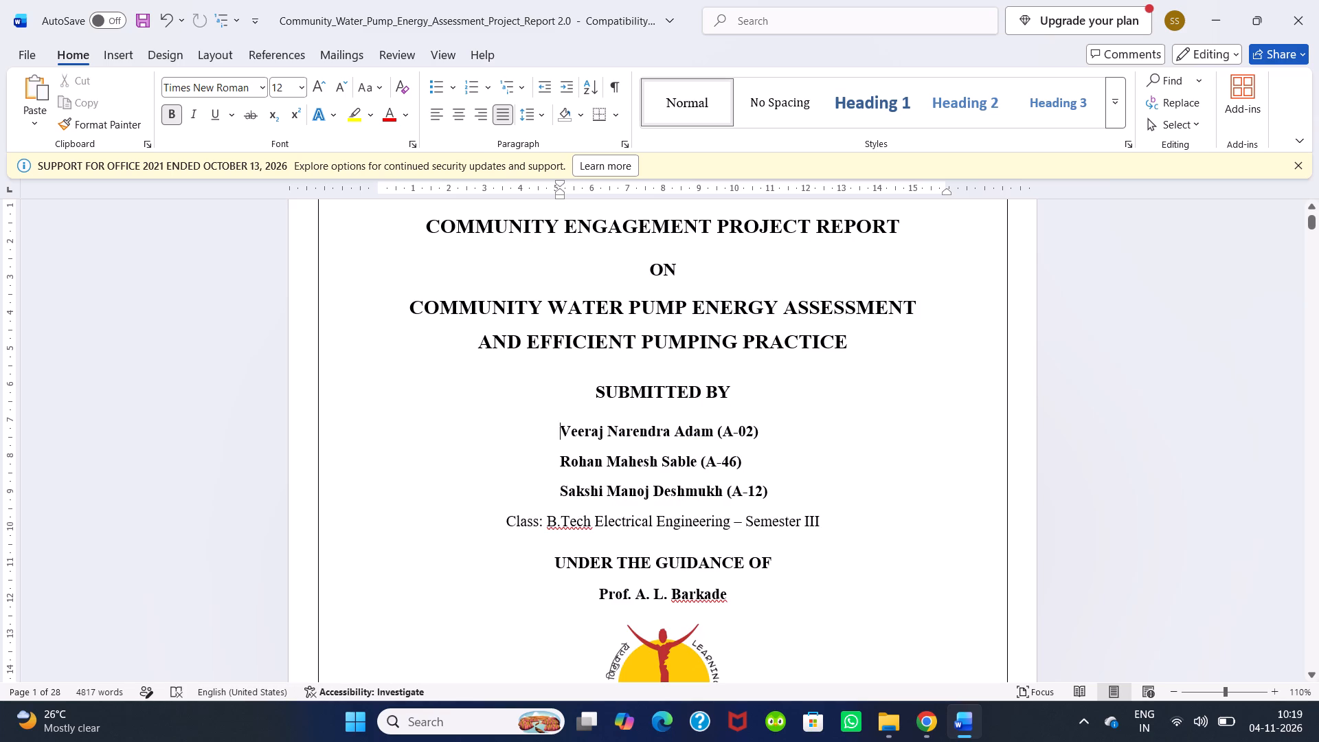
{"action": "left_click", "coordinate": [763, 434]}
{"action": "key", "text": "ctrl+v"}
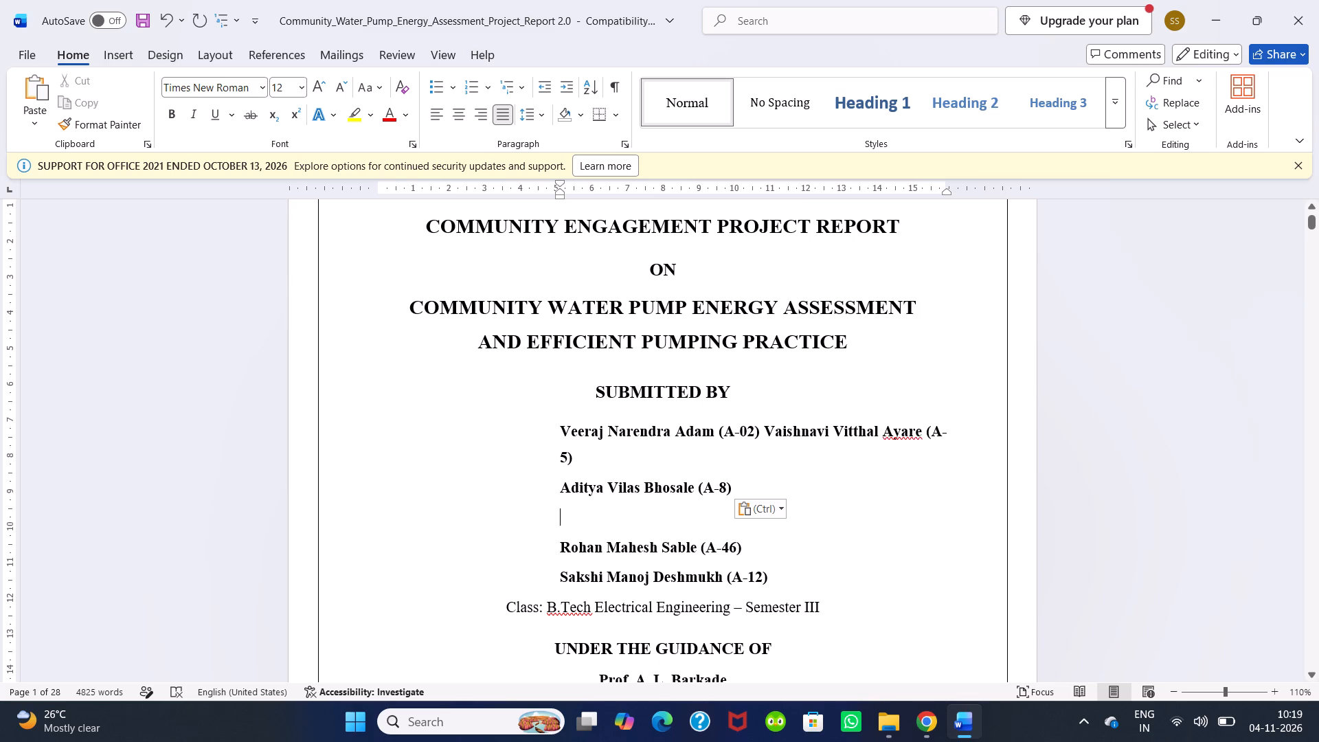
{"action": "left_click", "coordinate": [763, 431]}
{"action": "key", "text": "Return"}
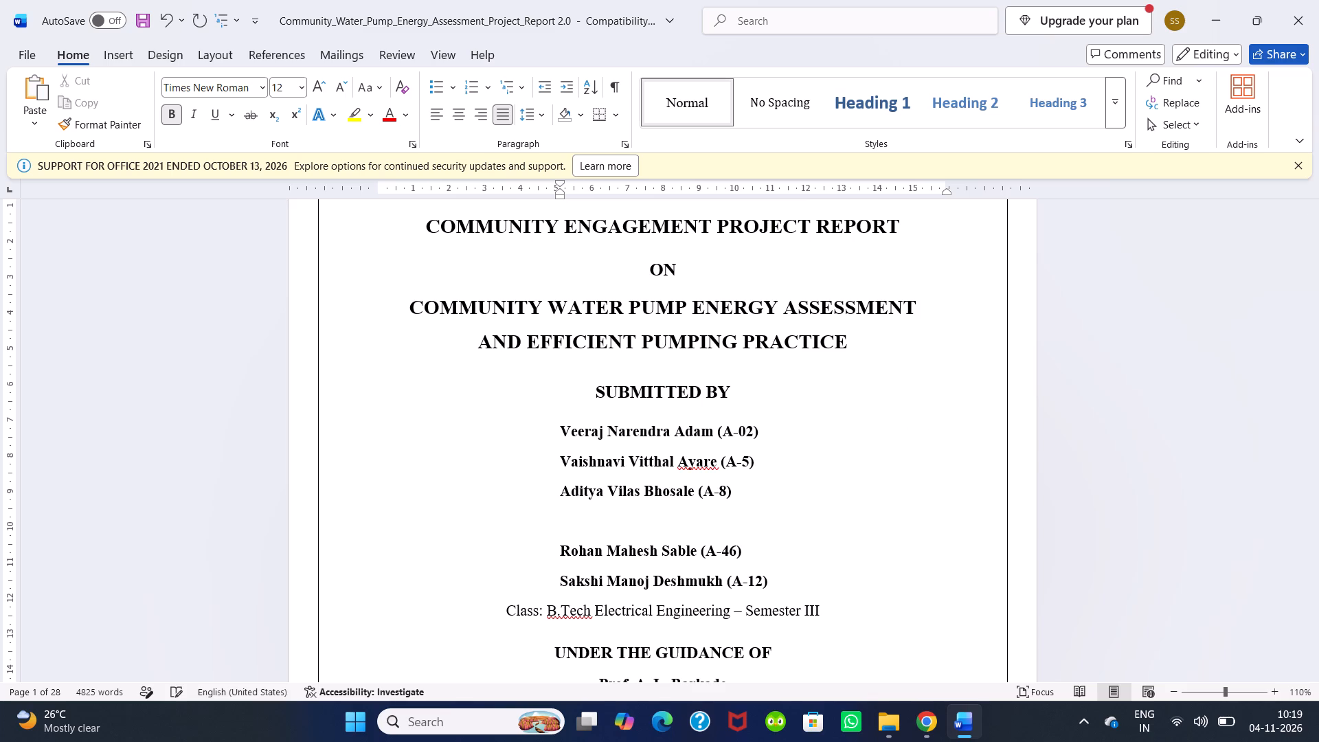
{"action": "left_click", "coordinate": [590, 521]}
{"action": "key", "text": "BackSpace"}
{"action": "key", "text": "BackSpace"}
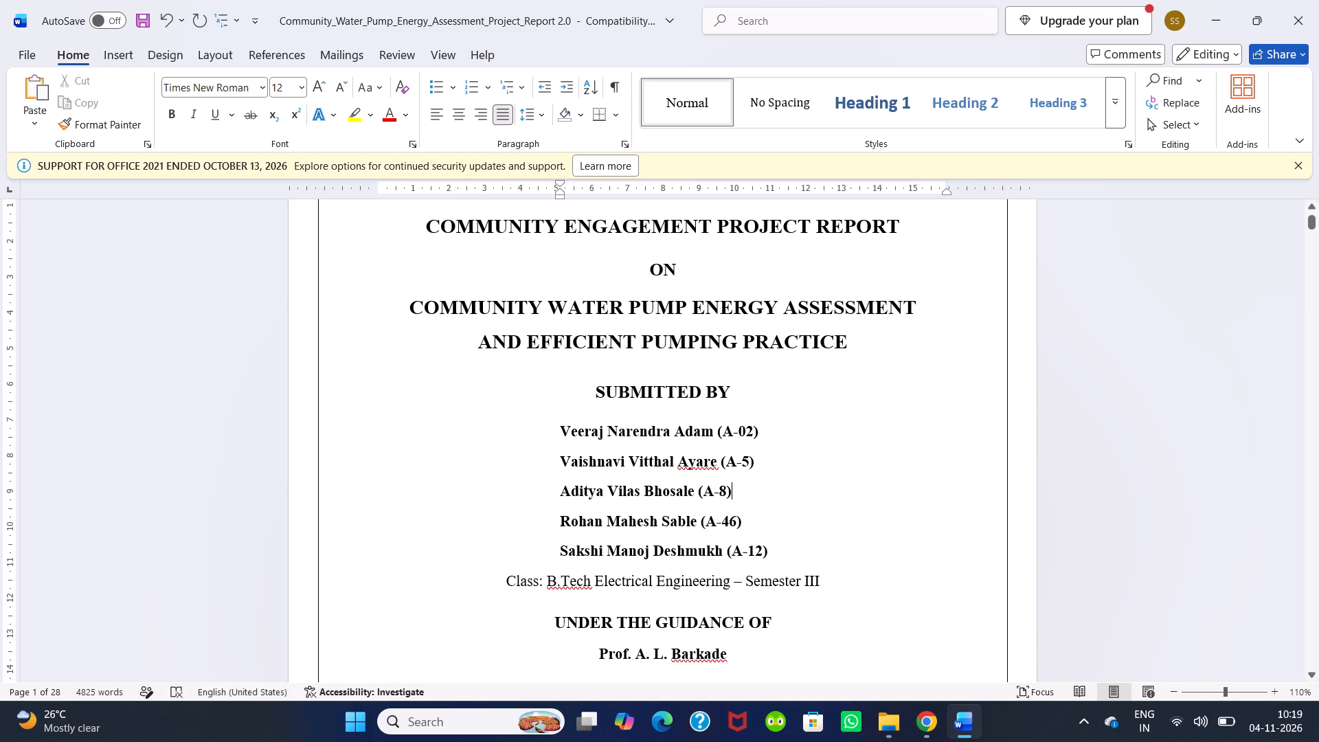
Move the A-46 student entry below the A-12 entry, on its own line at the end of the list.
{"action": "left_click_drag", "start_coordinate": [741, 521], "coordinate": [585, 521]}
{"action": "key", "text": "ctrl+c"}
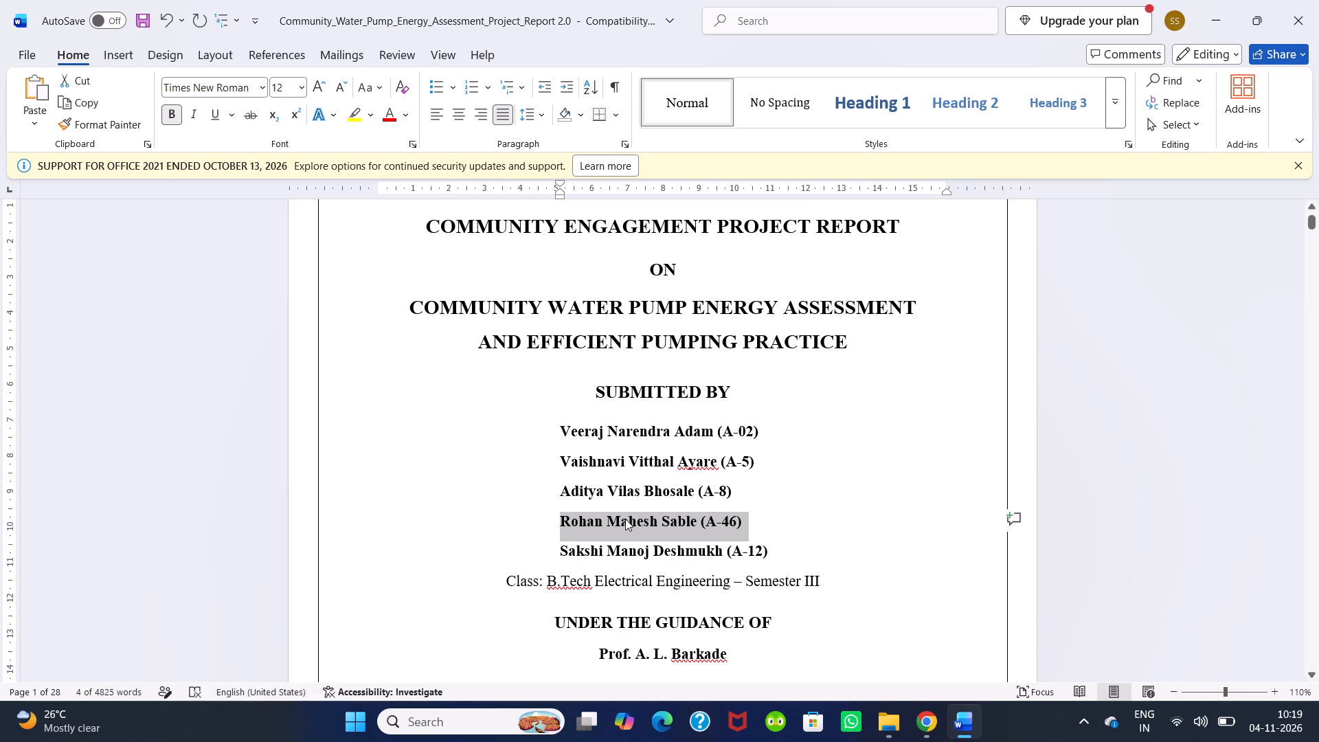
{"action": "key", "text": "BackSpace"}
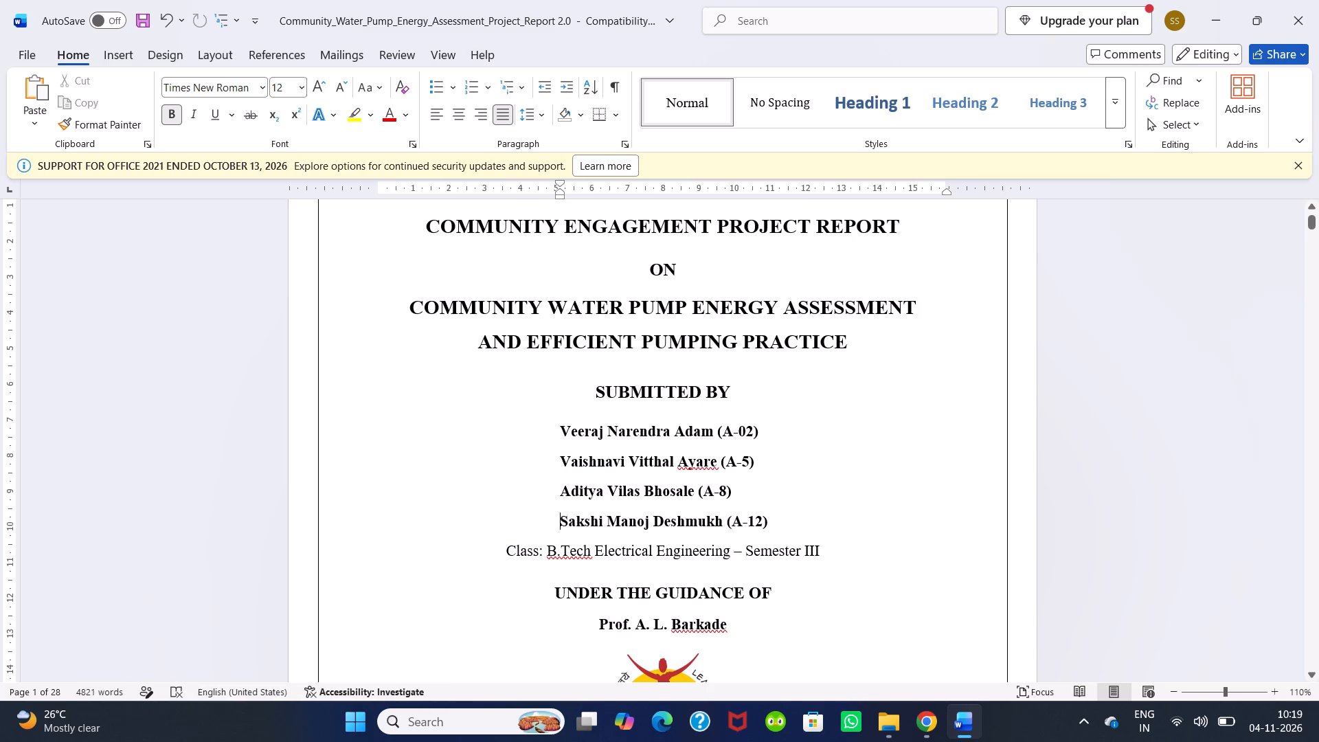
{"action": "left_click", "coordinate": [771, 524]}
{"action": "key", "text": "ctrl+v"}
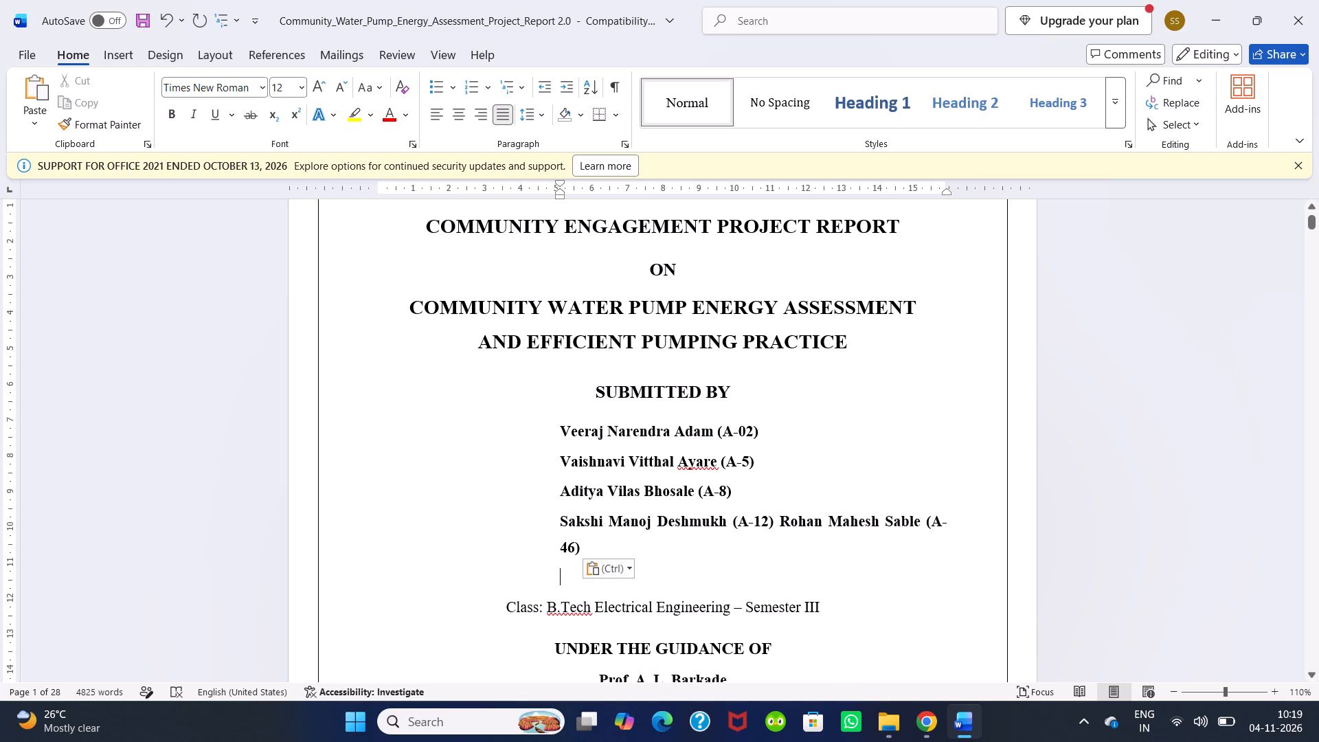
{"action": "left_click", "coordinate": [774, 522]}
{"action": "key", "text": "Return"}
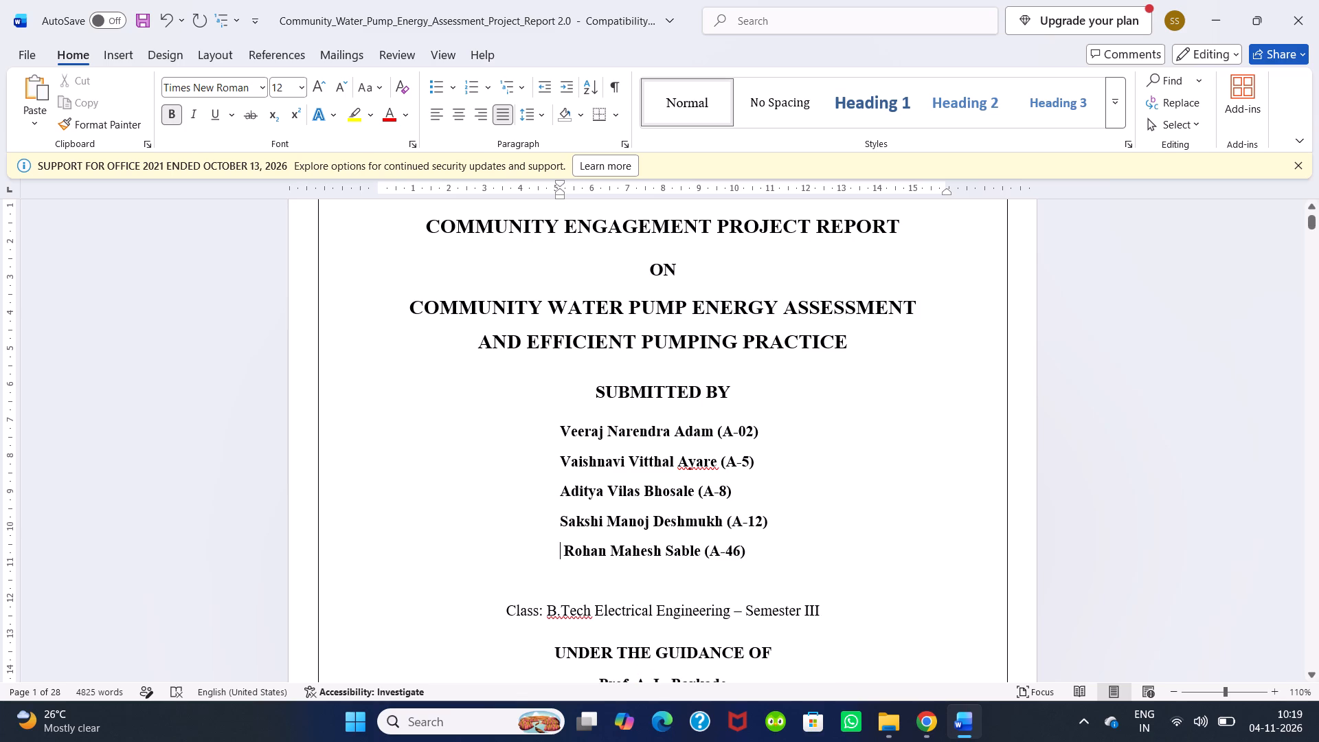
Review the cover page layout and check its student list order against the names on the CERTIFICATE page.
{"action": "scroll", "coordinate": [786, 576], "scroll_direction": "down", "scroll_amount": 3}
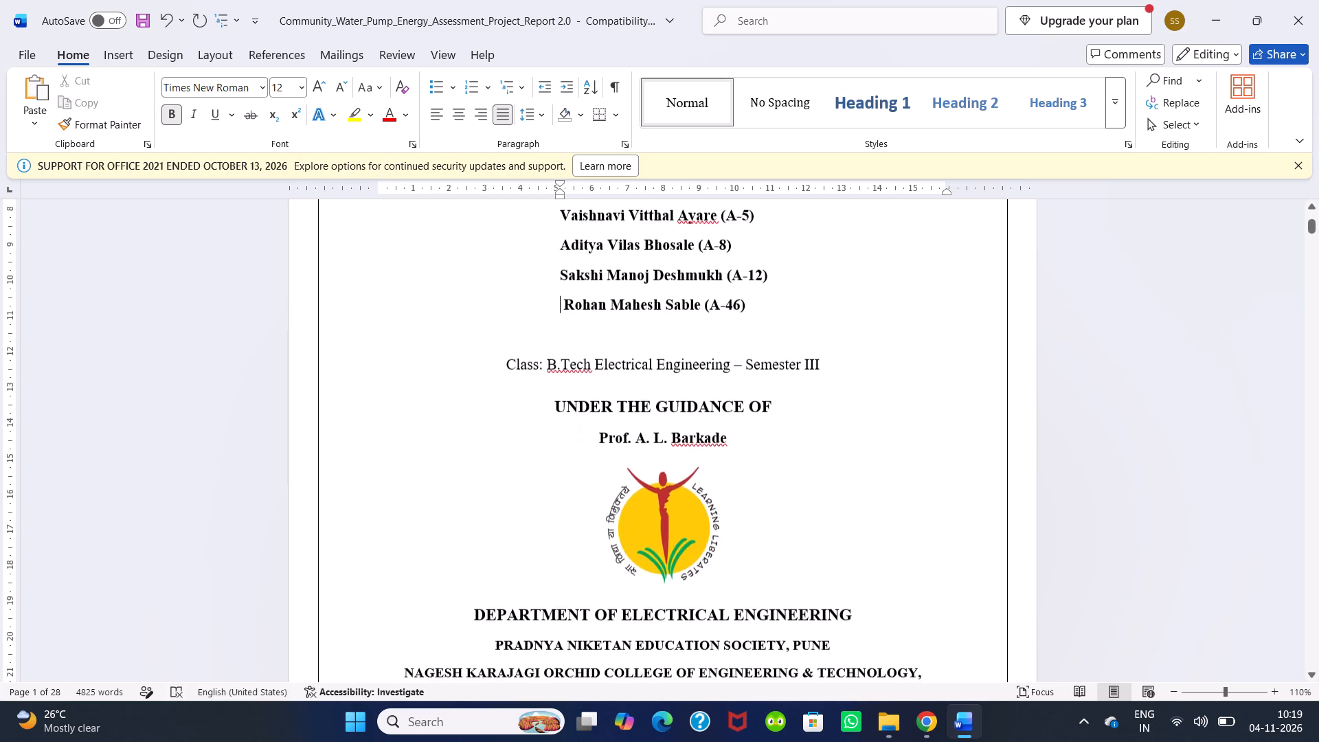
{"action": "scroll", "coordinate": [786, 576], "scroll_direction": "down", "scroll_amount": 4}
{"action": "scroll", "coordinate": [786, 576], "scroll_direction": "up", "scroll_amount": 9}
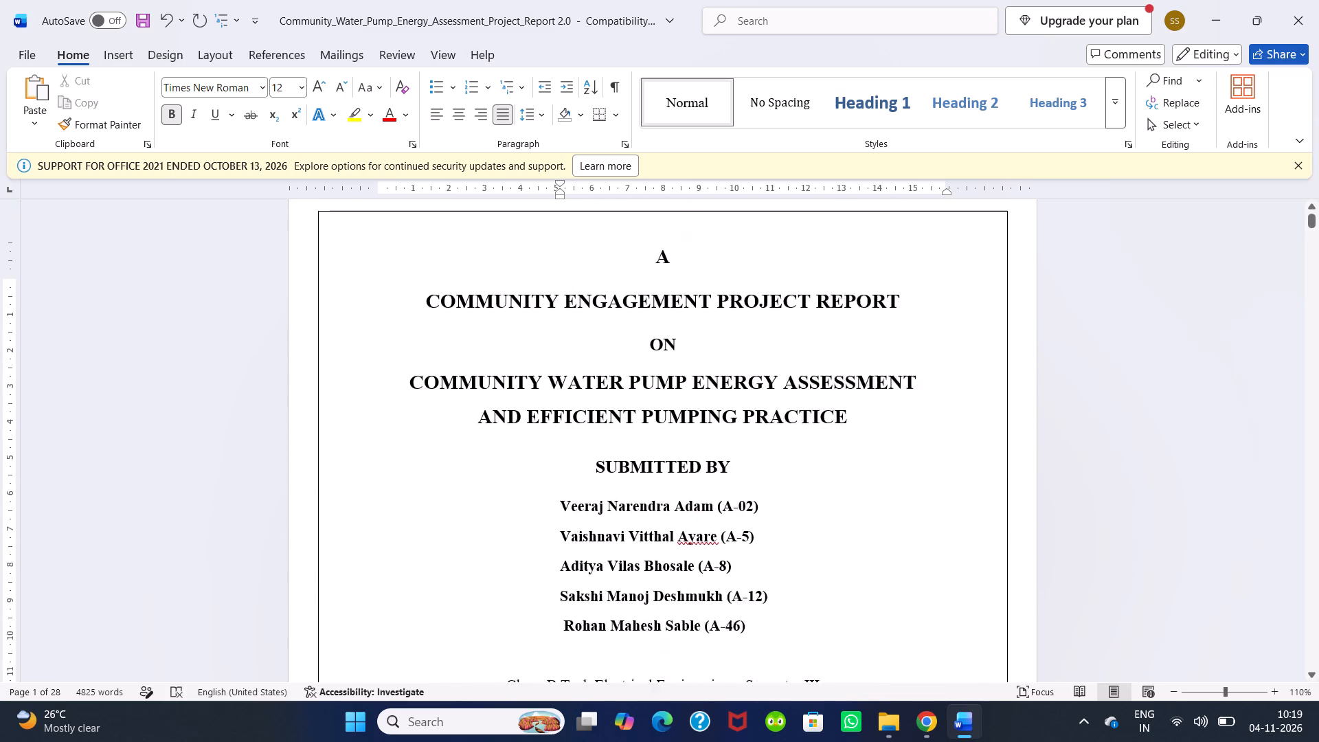
{"action": "scroll", "coordinate": [786, 576], "scroll_direction": "down", "scroll_amount": 1}
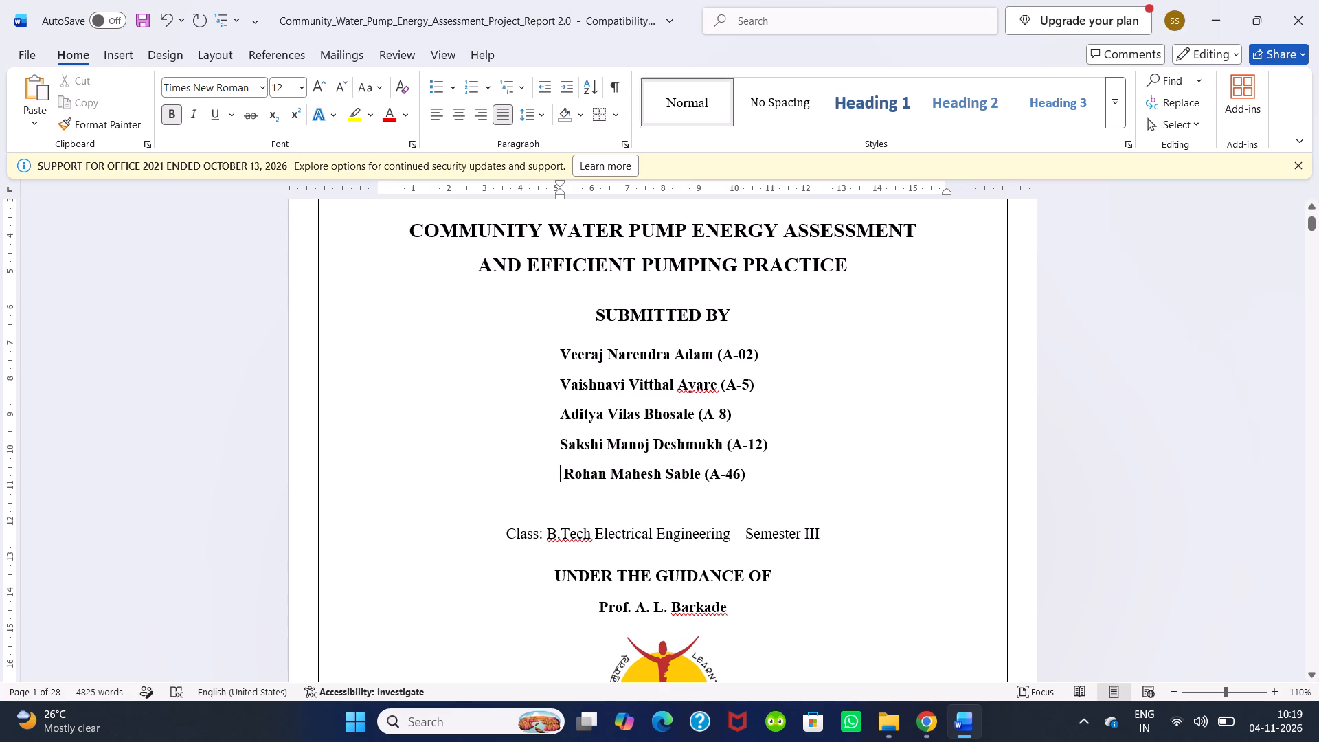
{"action": "scroll", "coordinate": [638, 460], "scroll_direction": "up", "scroll_amount": 3}
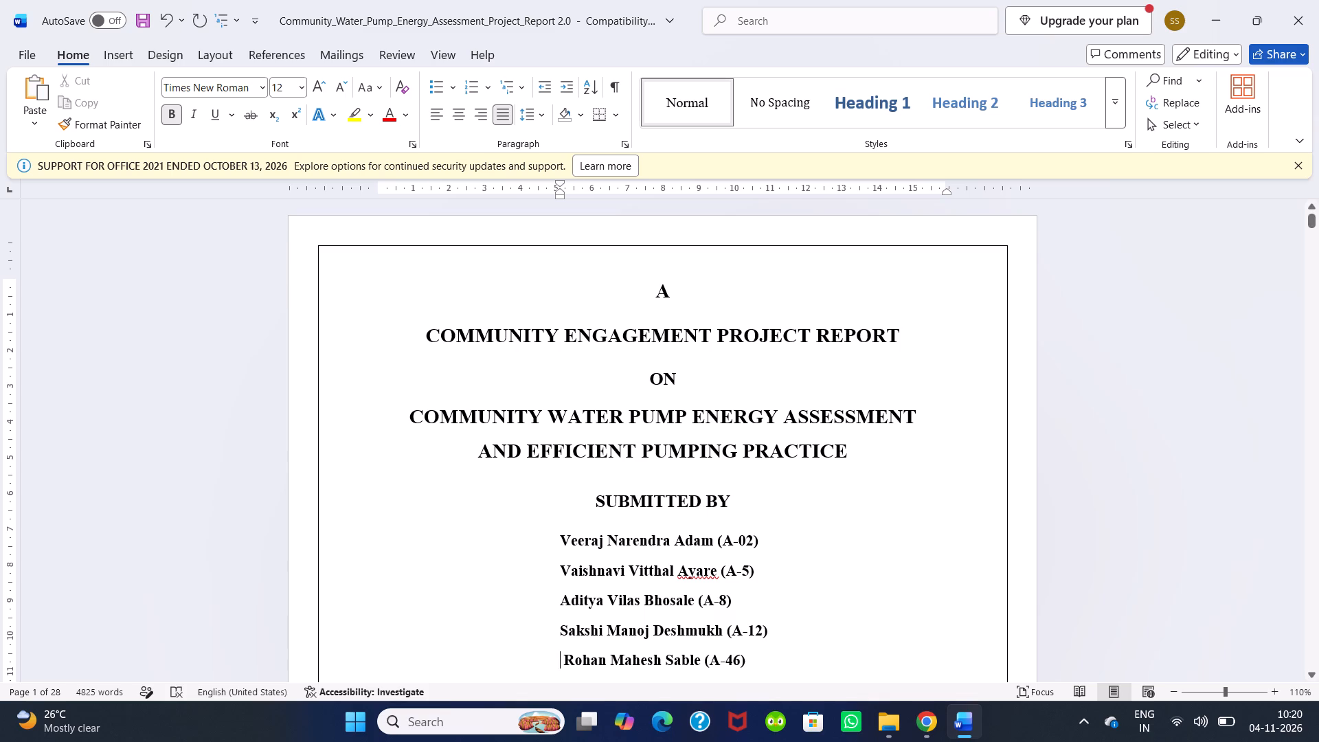
{"action": "scroll", "coordinate": [663, 519], "scroll_direction": "down", "scroll_amount": 3}
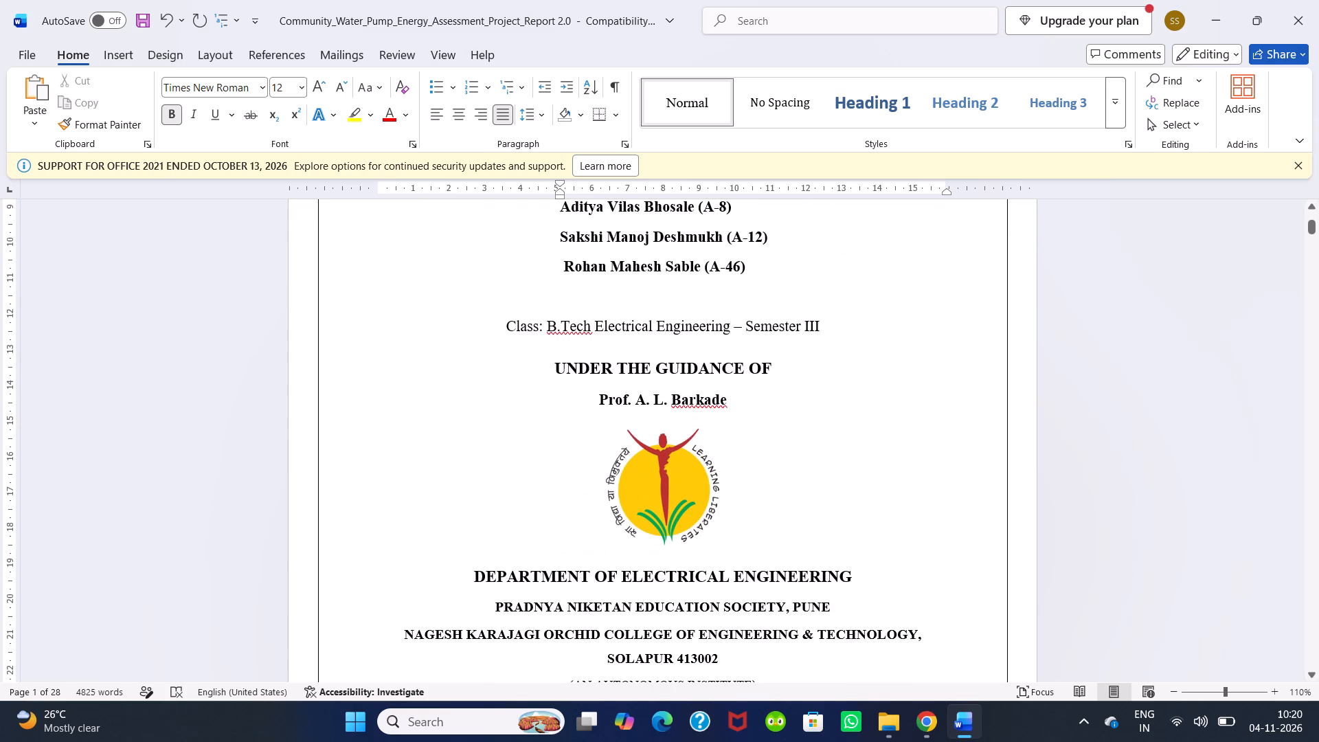
{"action": "scroll", "coordinate": [663, 519], "scroll_direction": "down", "scroll_amount": 2}
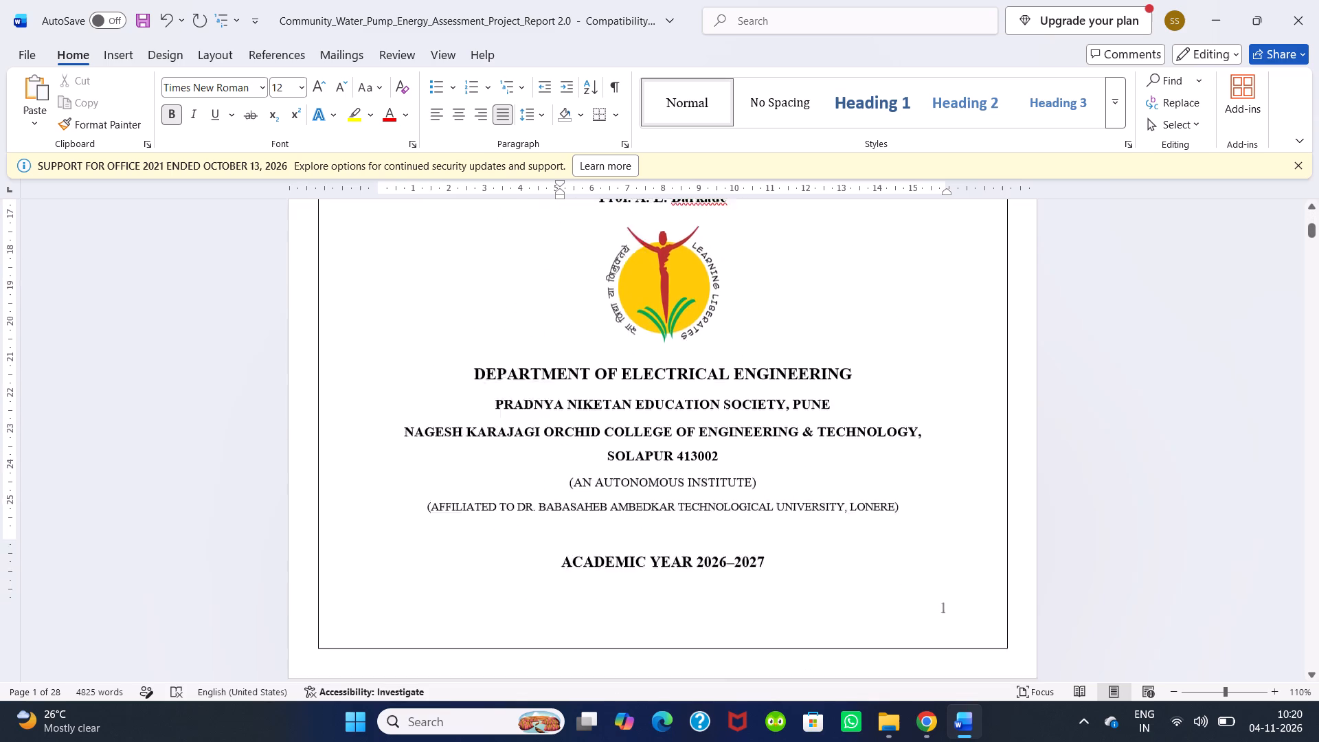
{"action": "scroll", "coordinate": [663, 519], "scroll_direction": "down", "scroll_amount": 4}
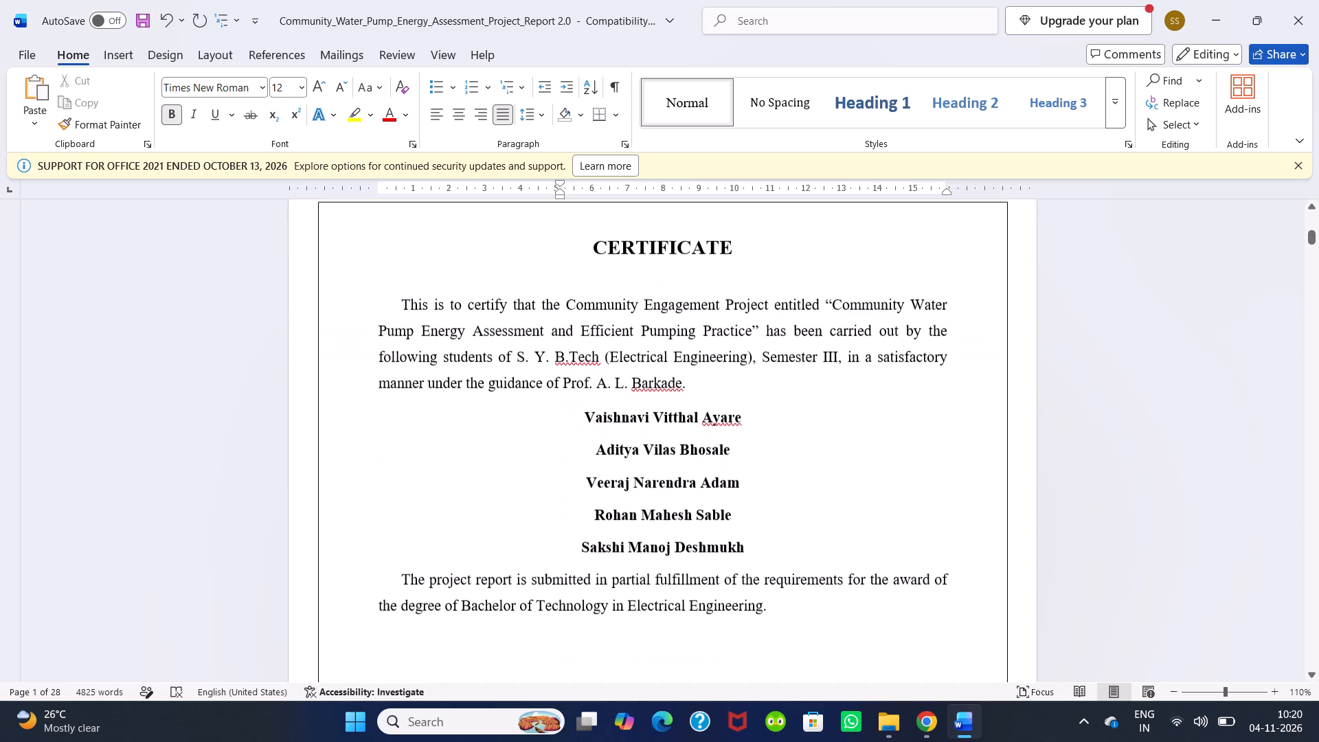
{"action": "scroll", "coordinate": [663, 519], "scroll_direction": "down", "scroll_amount": 1}
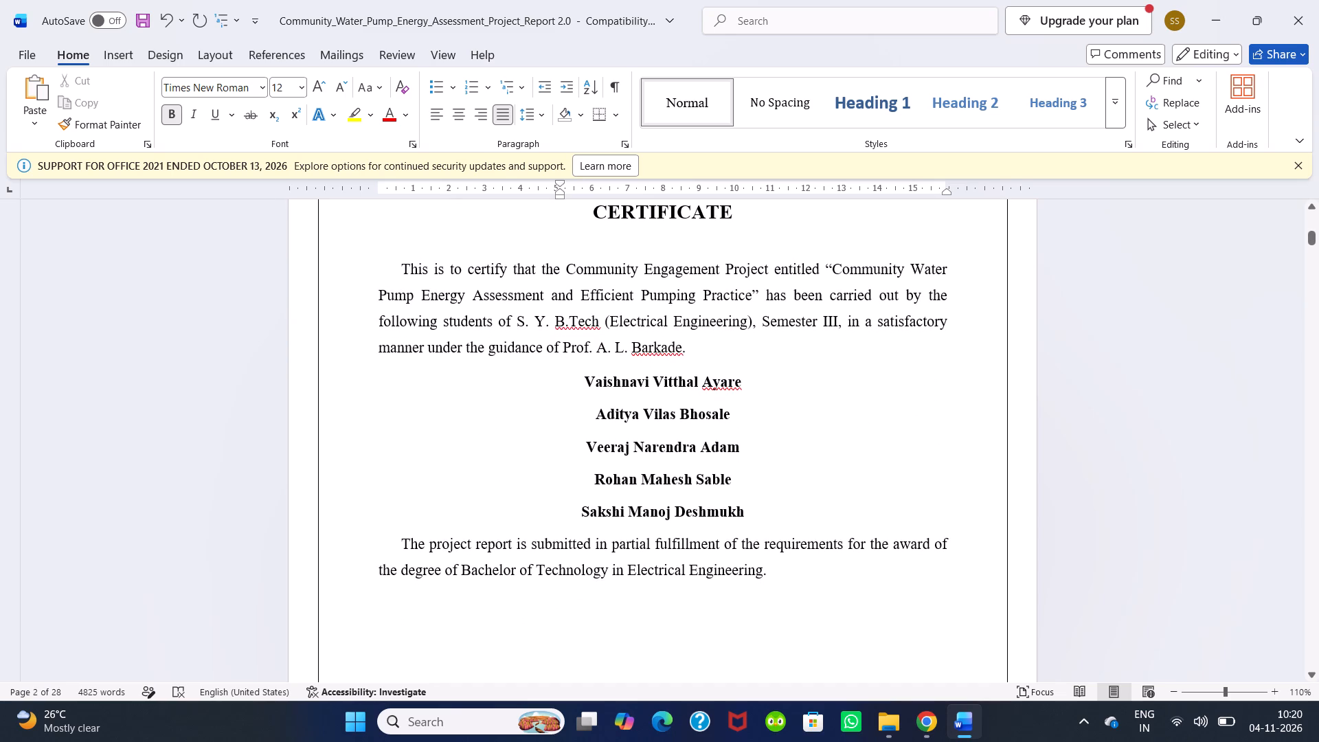
{"action": "scroll", "coordinate": [663, 519], "scroll_direction": "up", "scroll_amount": 5}
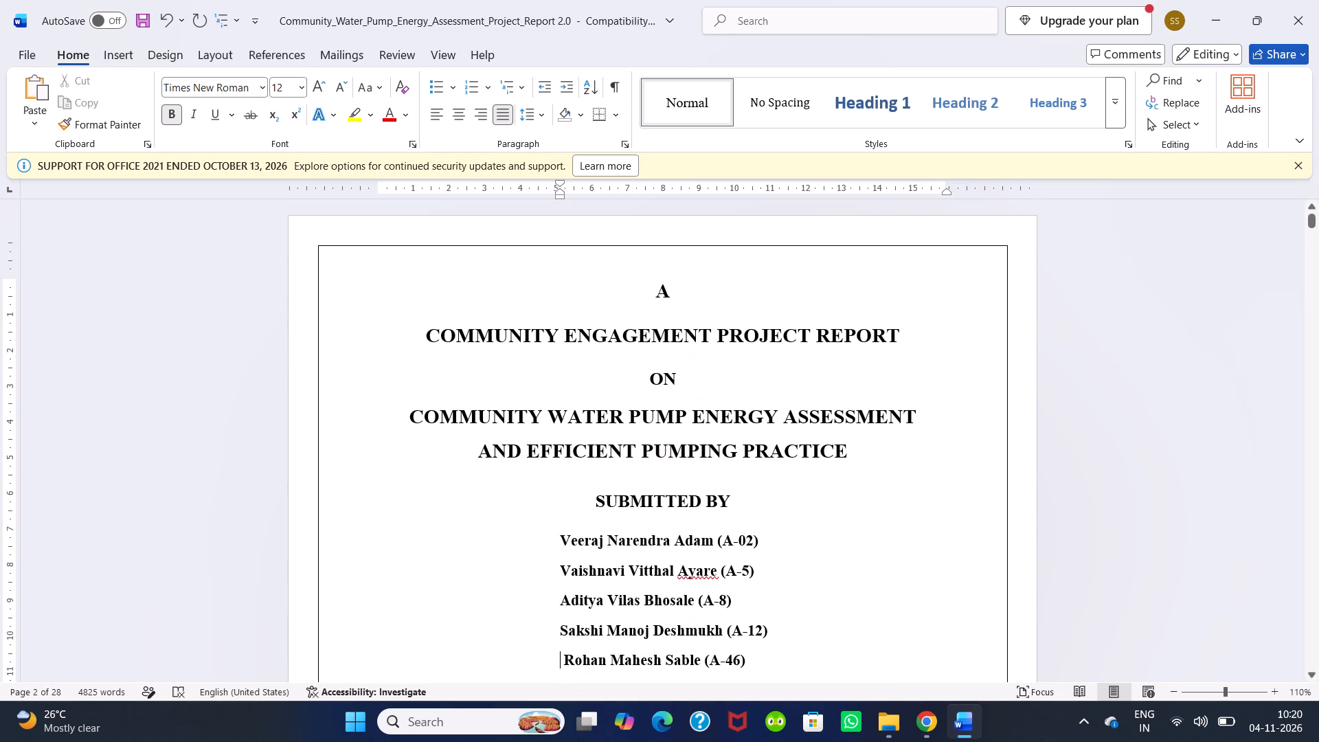
{"action": "scroll", "coordinate": [663, 519], "scroll_direction": "down", "scroll_amount": 1}
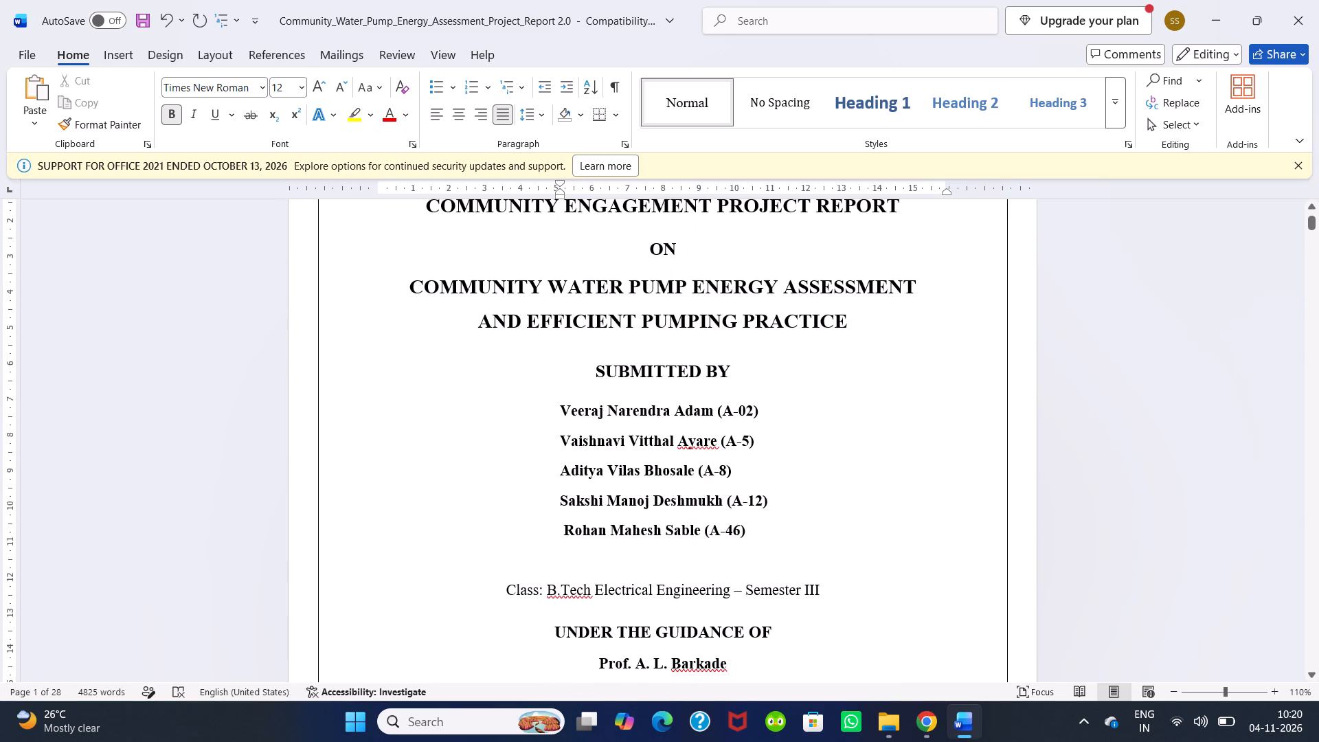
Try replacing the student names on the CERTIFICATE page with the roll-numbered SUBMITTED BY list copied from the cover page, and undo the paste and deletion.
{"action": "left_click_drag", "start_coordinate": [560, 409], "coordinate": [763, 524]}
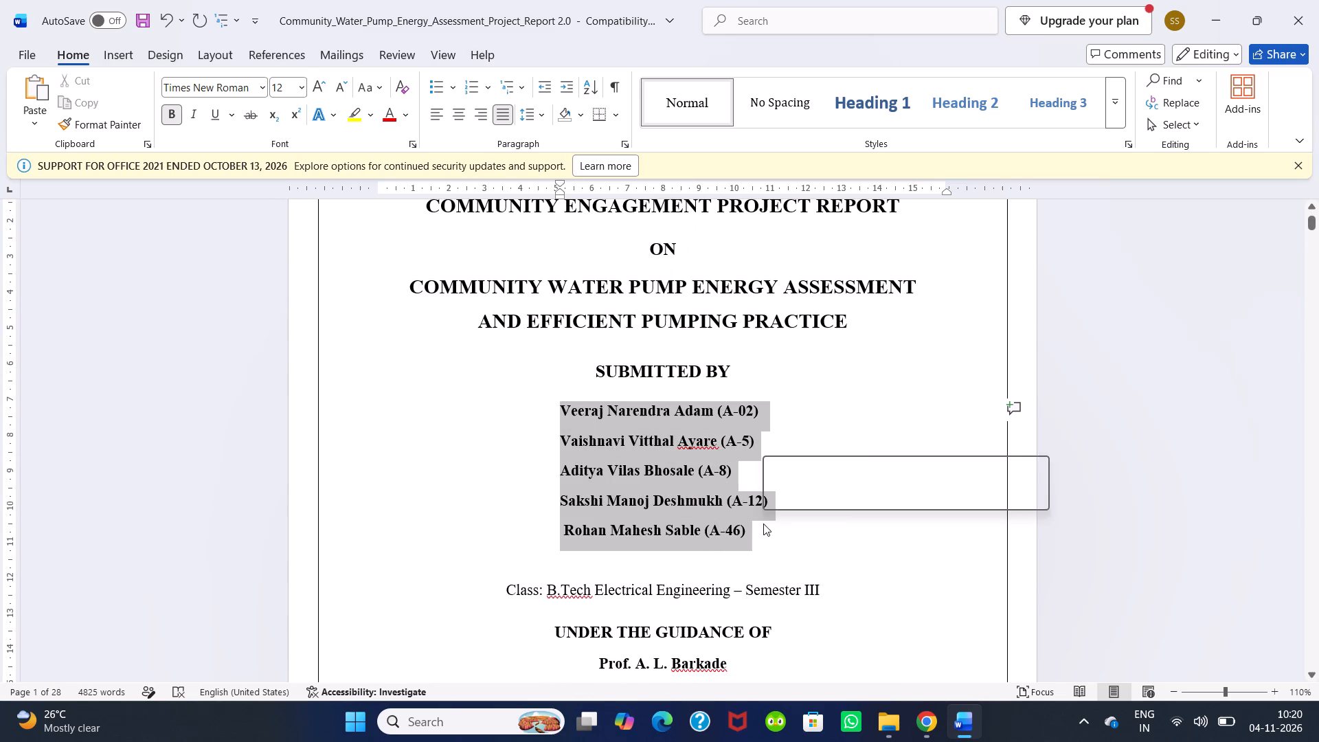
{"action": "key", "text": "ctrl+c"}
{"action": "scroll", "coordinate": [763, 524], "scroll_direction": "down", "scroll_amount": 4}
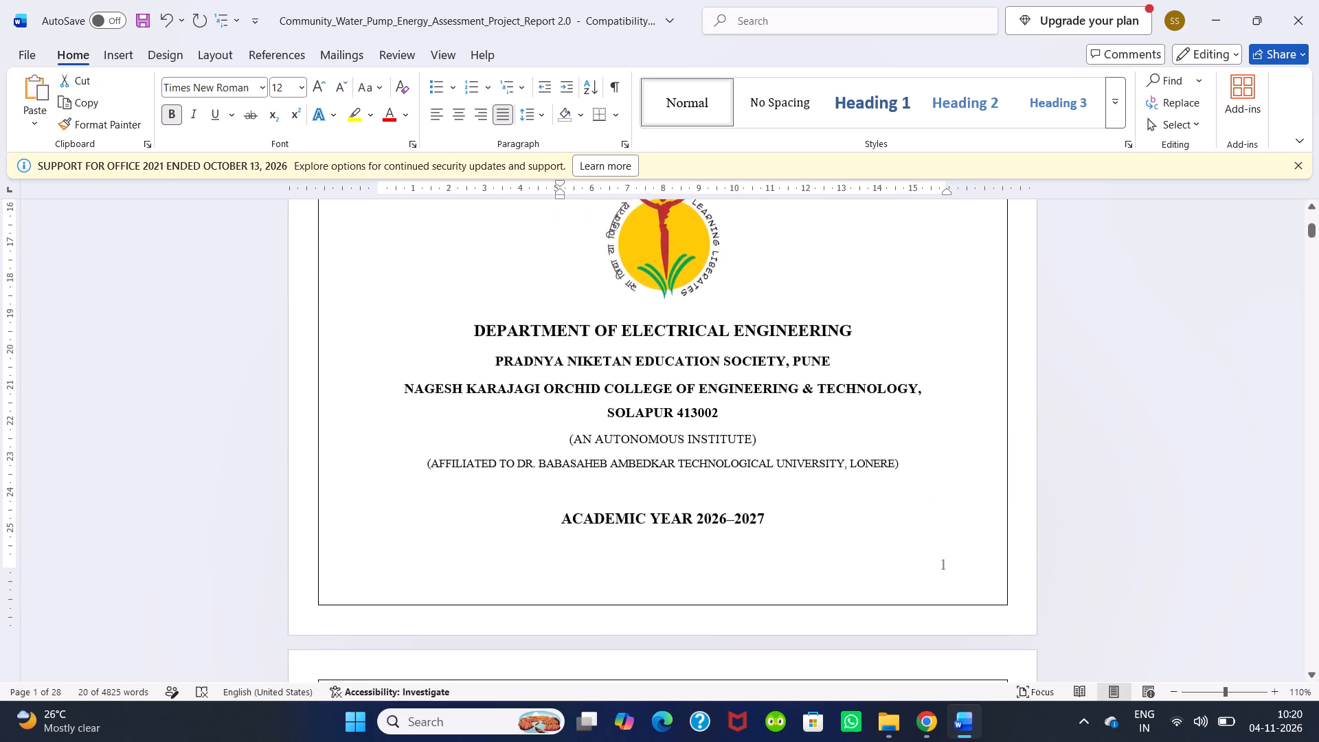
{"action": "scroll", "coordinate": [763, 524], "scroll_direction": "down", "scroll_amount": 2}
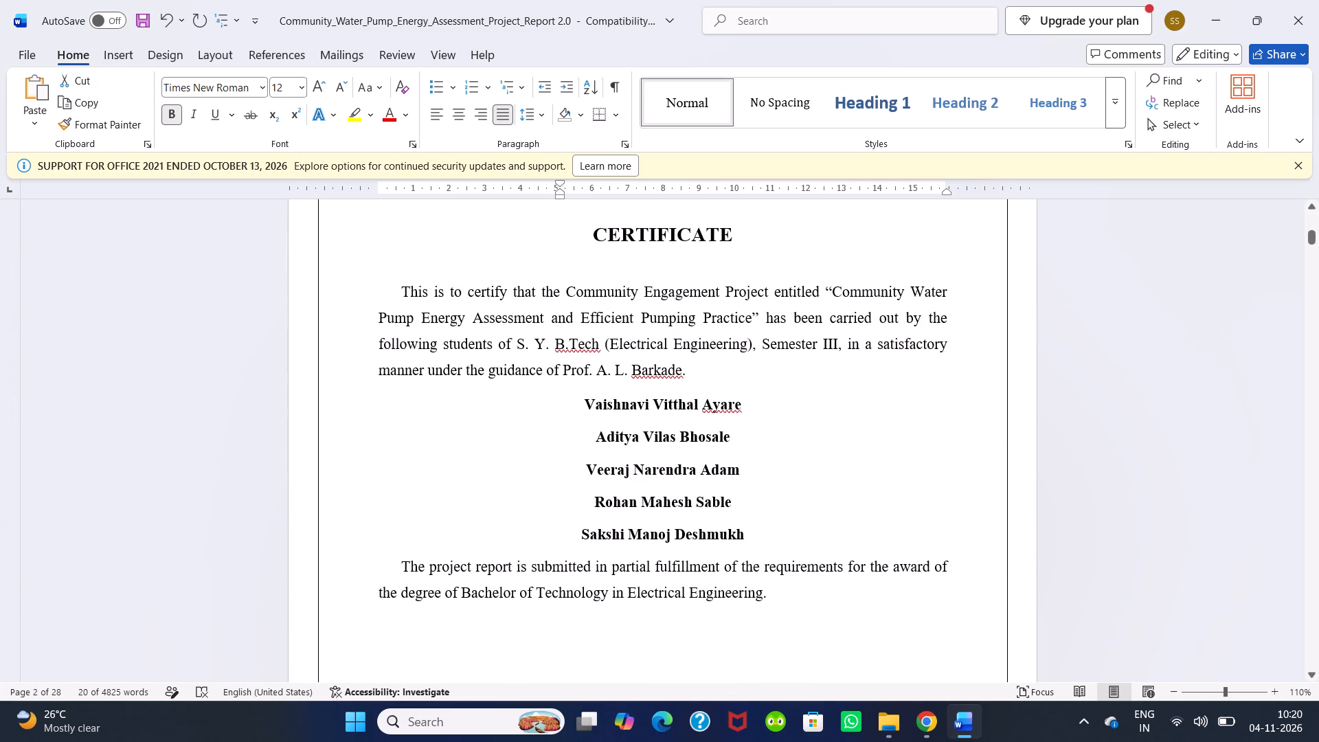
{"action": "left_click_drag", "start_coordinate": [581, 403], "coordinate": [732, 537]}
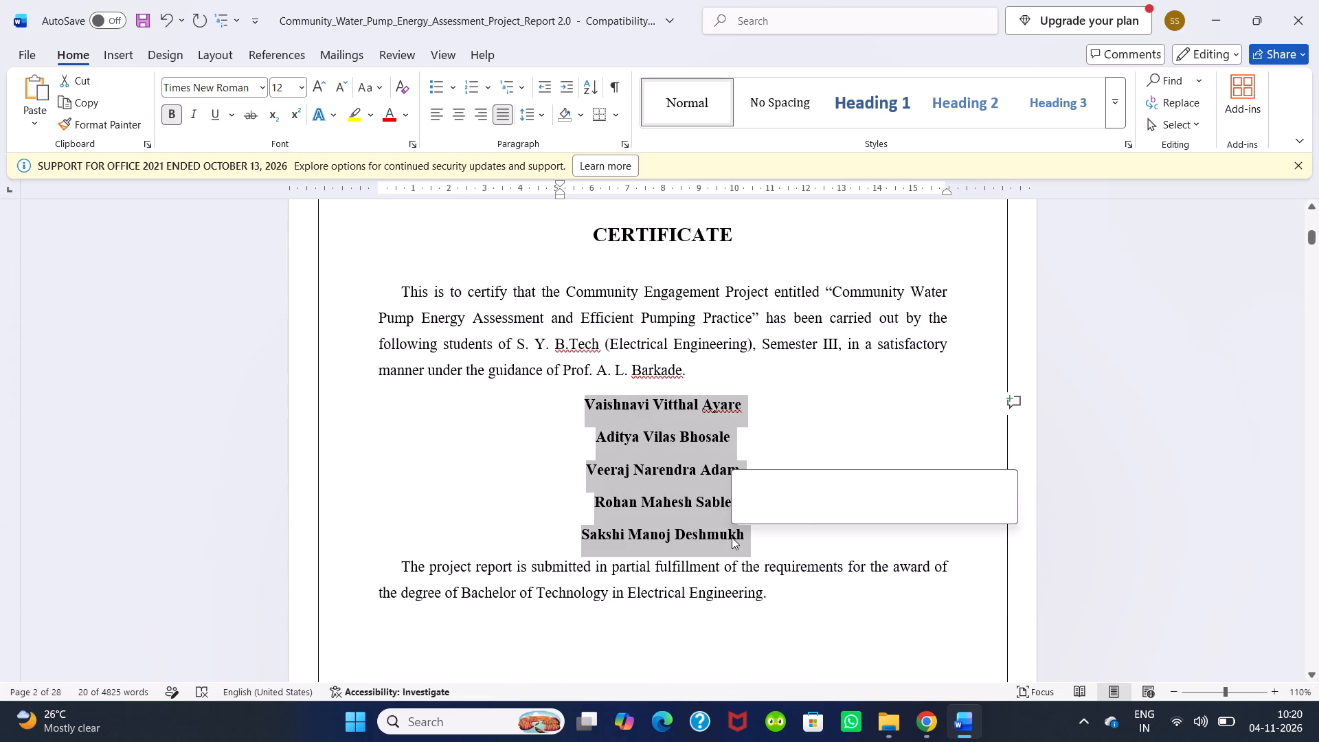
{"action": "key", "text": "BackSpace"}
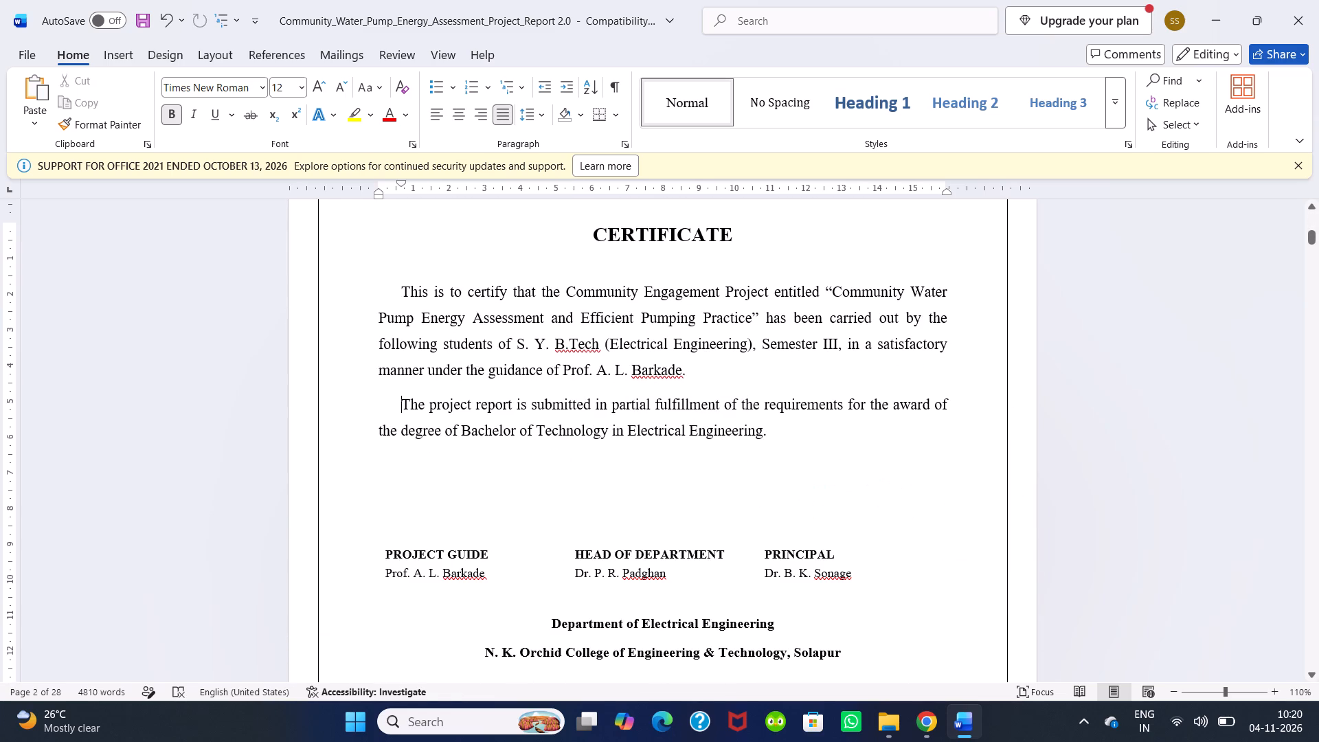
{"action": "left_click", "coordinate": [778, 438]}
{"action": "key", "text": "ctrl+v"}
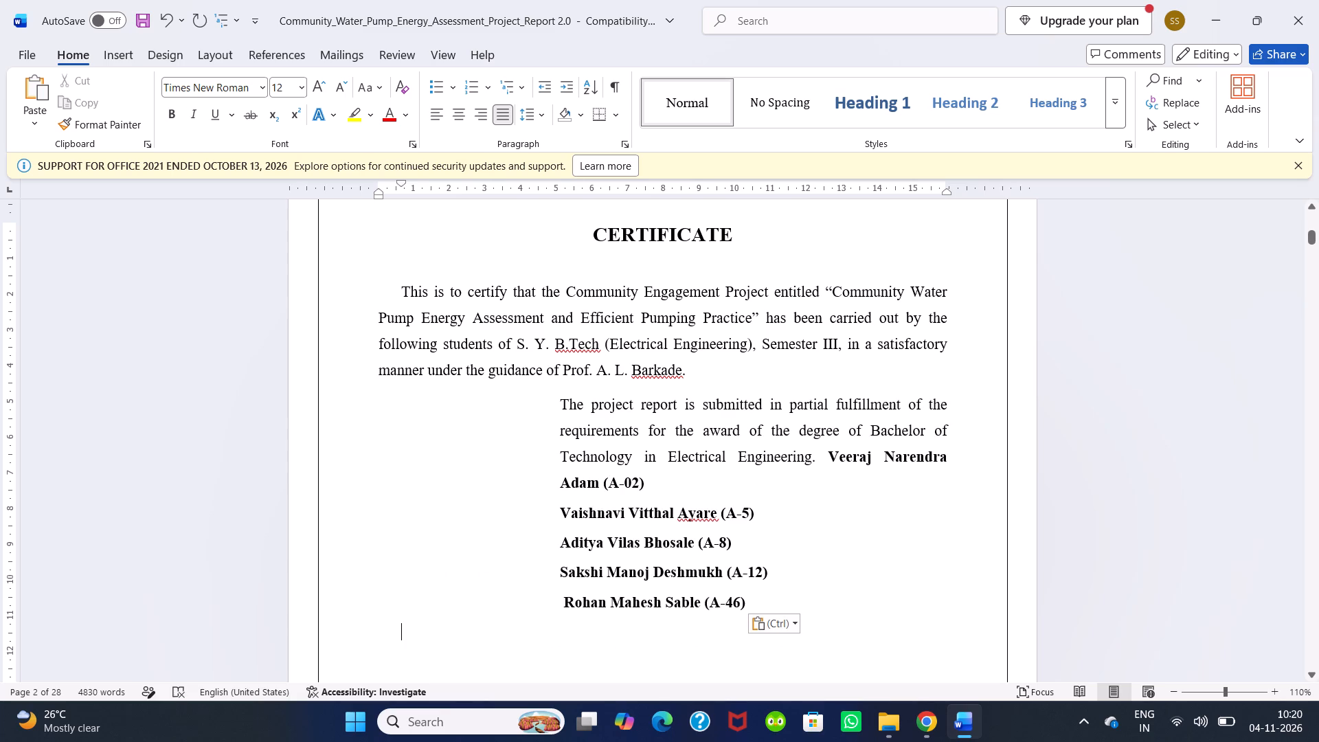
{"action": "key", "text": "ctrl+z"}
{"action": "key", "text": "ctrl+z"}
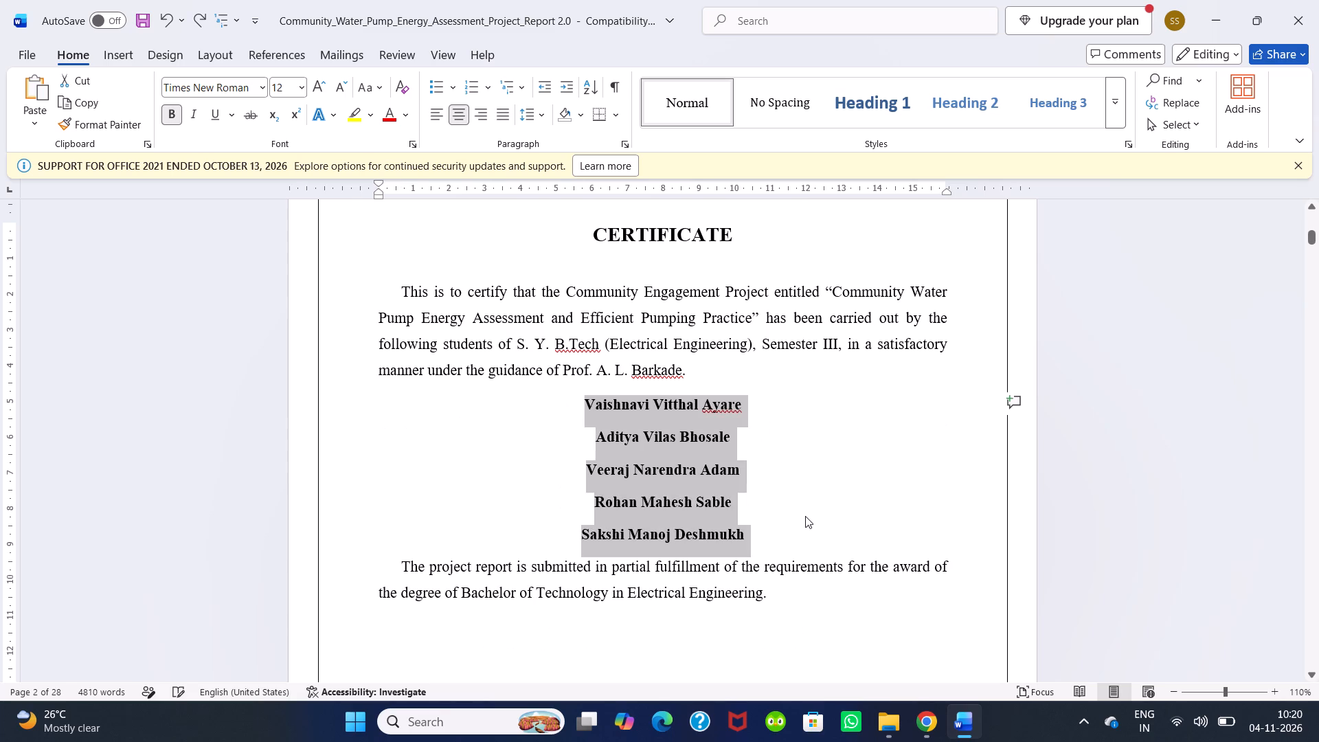
Select the student names listed between the two paragraphs on the CERTIFICATE page.
{"action": "left_click", "coordinate": [570, 409]}
{"action": "left_click_drag", "start_coordinate": [596, 404], "coordinate": [600, 404]}
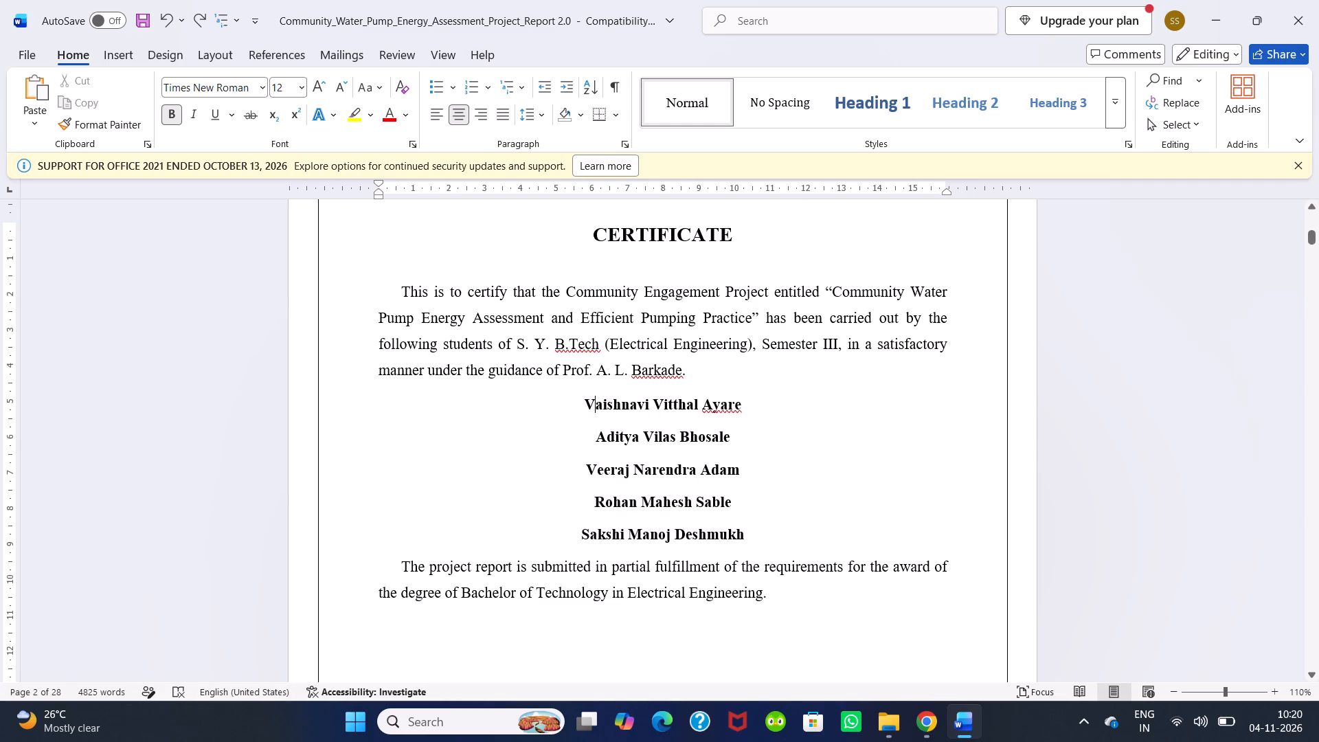
{"action": "left_click_drag", "start_coordinate": [600, 404], "coordinate": [793, 507]}
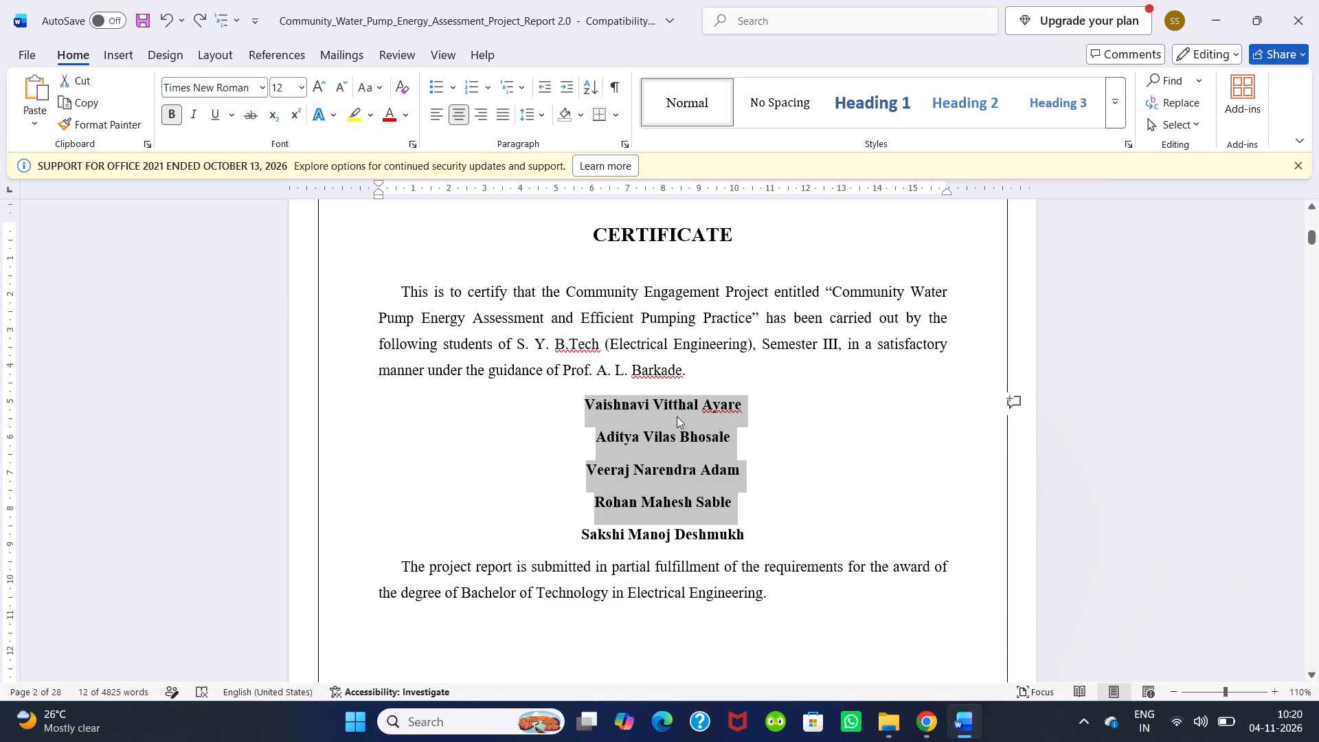
{"action": "left_click", "coordinate": [605, 398]}
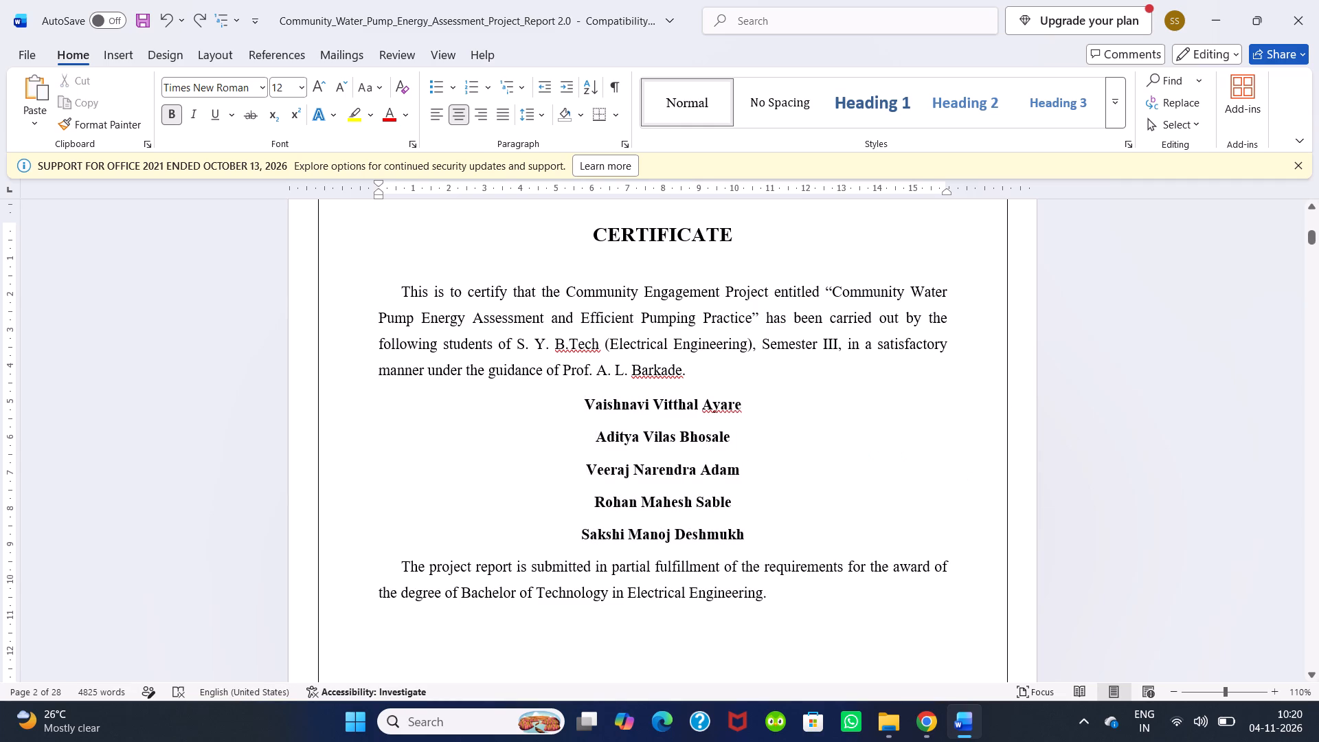
{"action": "left_click_drag", "start_coordinate": [597, 404], "coordinate": [607, 407]}
{"action": "left_click_drag", "start_coordinate": [607, 407], "coordinate": [624, 419]}
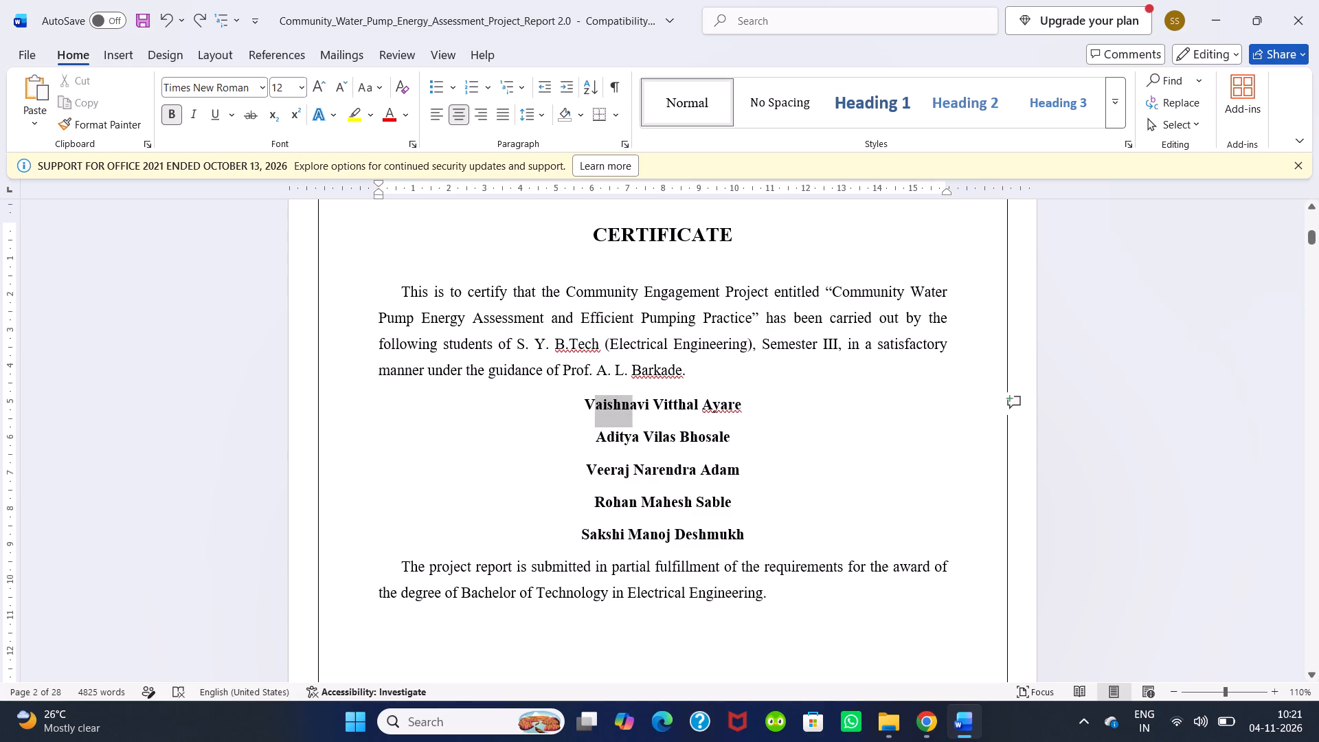
{"action": "left_click_drag", "start_coordinate": [624, 419], "coordinate": [763, 426]}
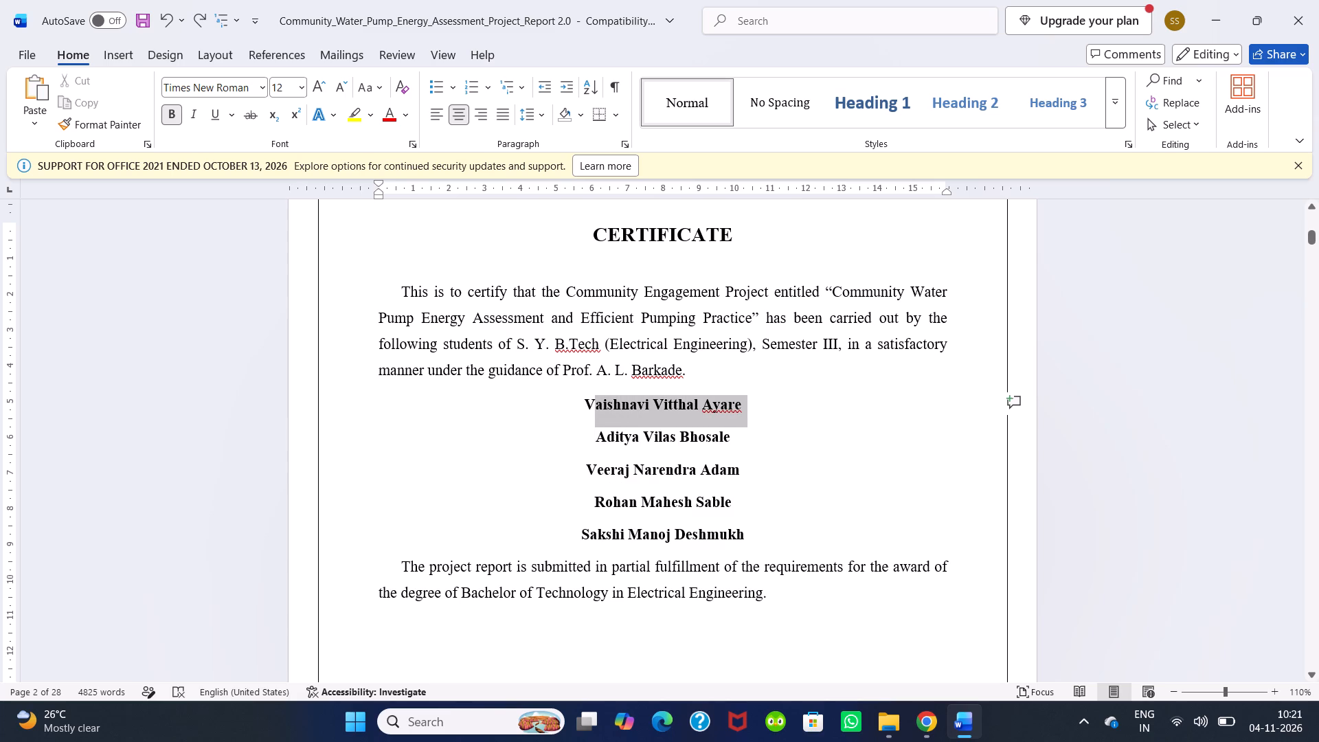
{"action": "left_click_drag", "start_coordinate": [763, 426], "coordinate": [903, 463]}
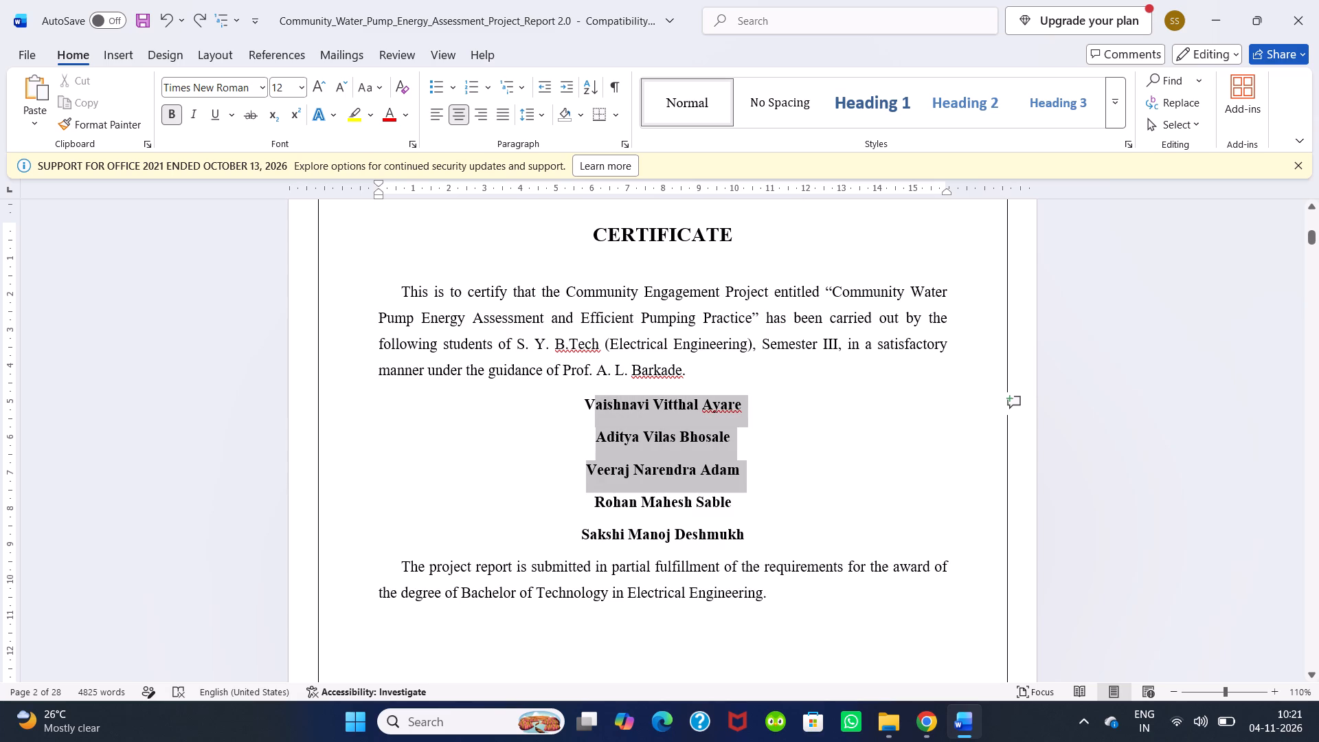
{"action": "left_click_drag", "start_coordinate": [903, 463], "coordinate": [979, 494]}
{"action": "left_click_drag", "start_coordinate": [979, 494], "coordinate": [982, 541]}
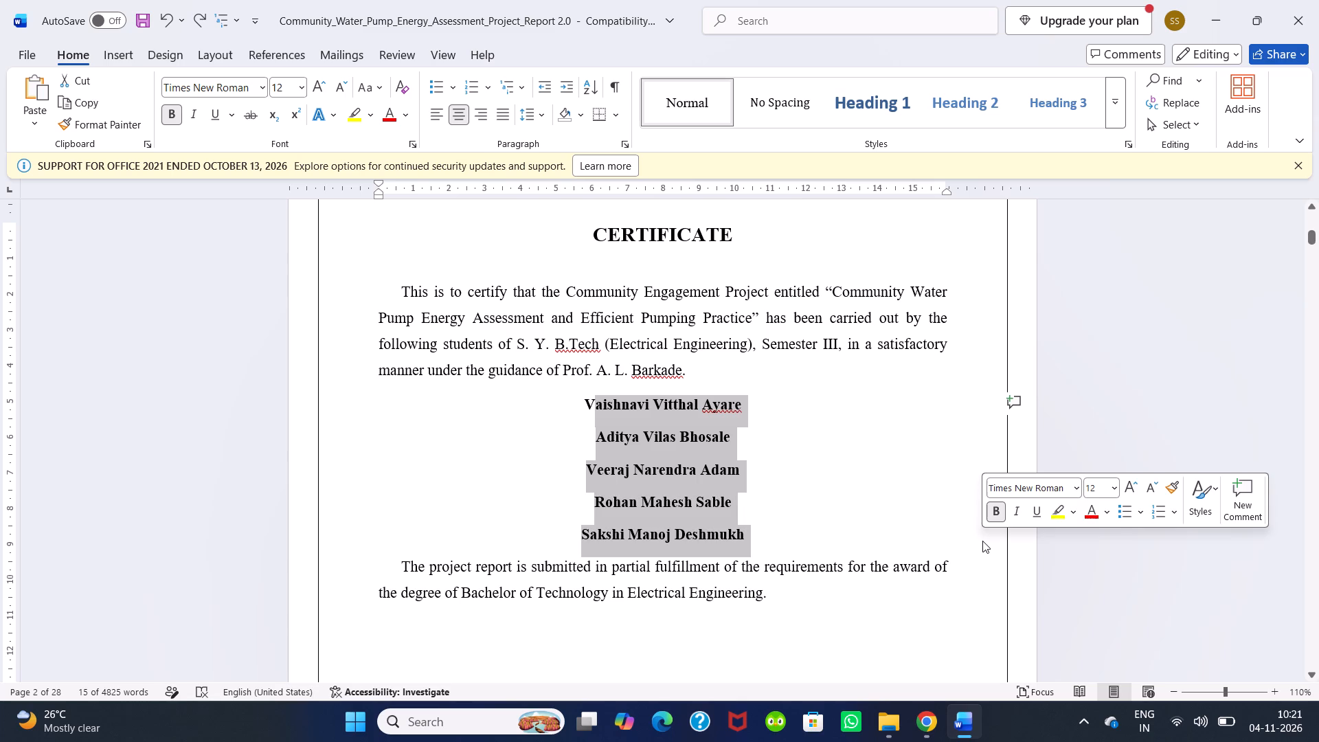
Minimize the Word report and the Downloads window to get to the desktop.
{"action": "left_click", "coordinate": [1221, 13]}
{"action": "left_click", "coordinate": [1203, 7]}
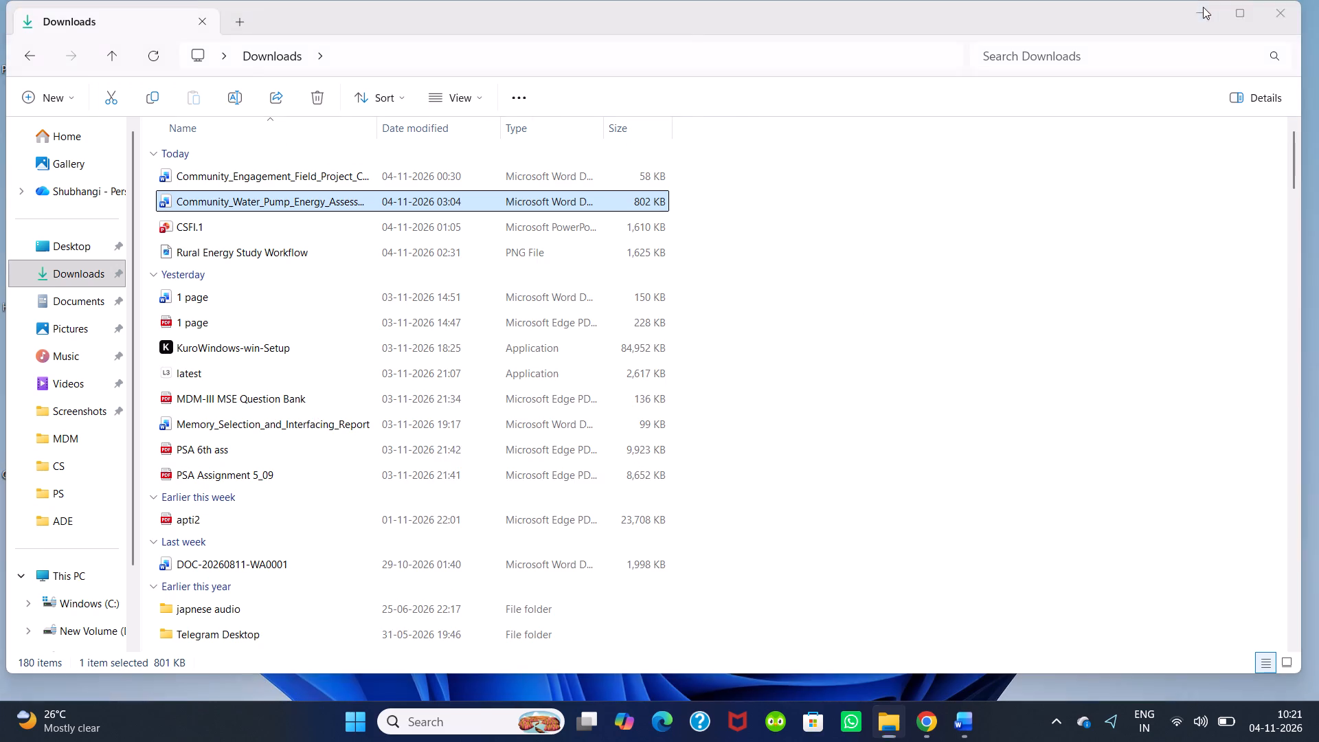
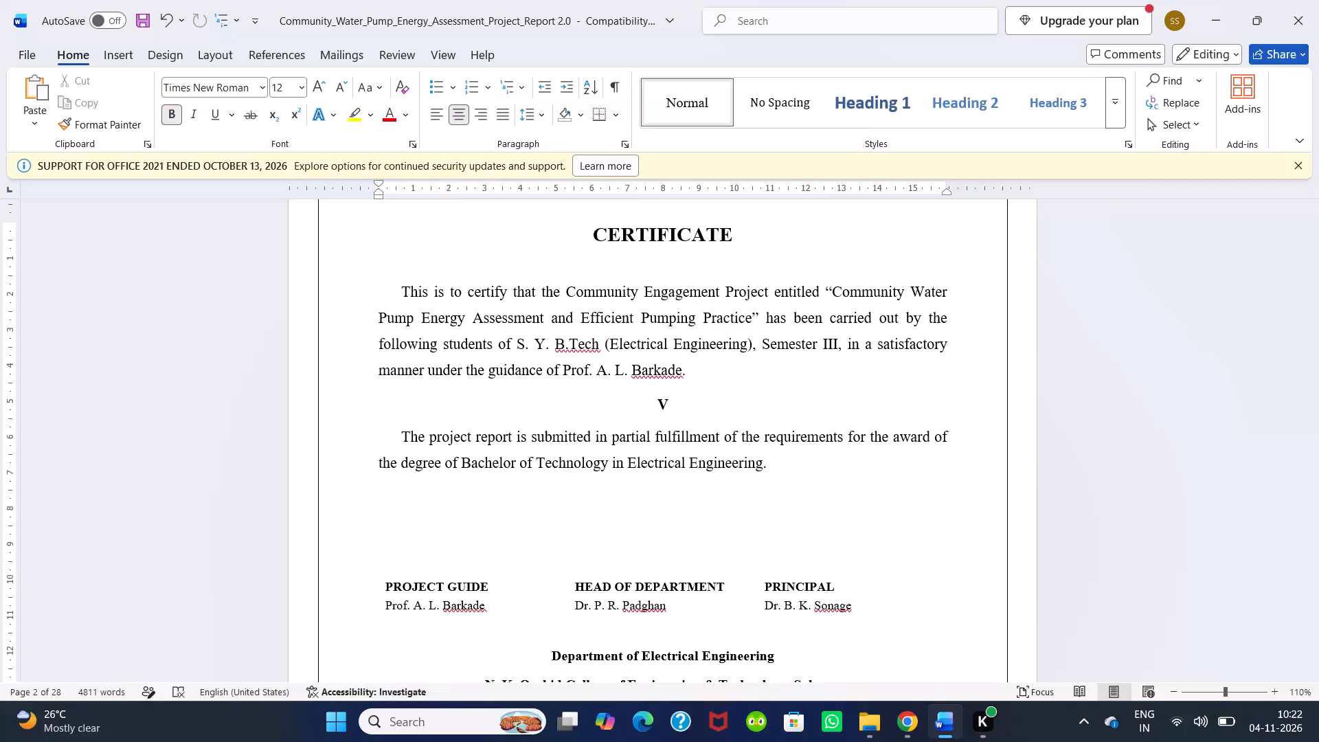
Paste the roll-numbered student list between the two CERTIFICATE paragraphs and remove the stray V before the first name.
{"action": "key", "text": "ctrl+v"}
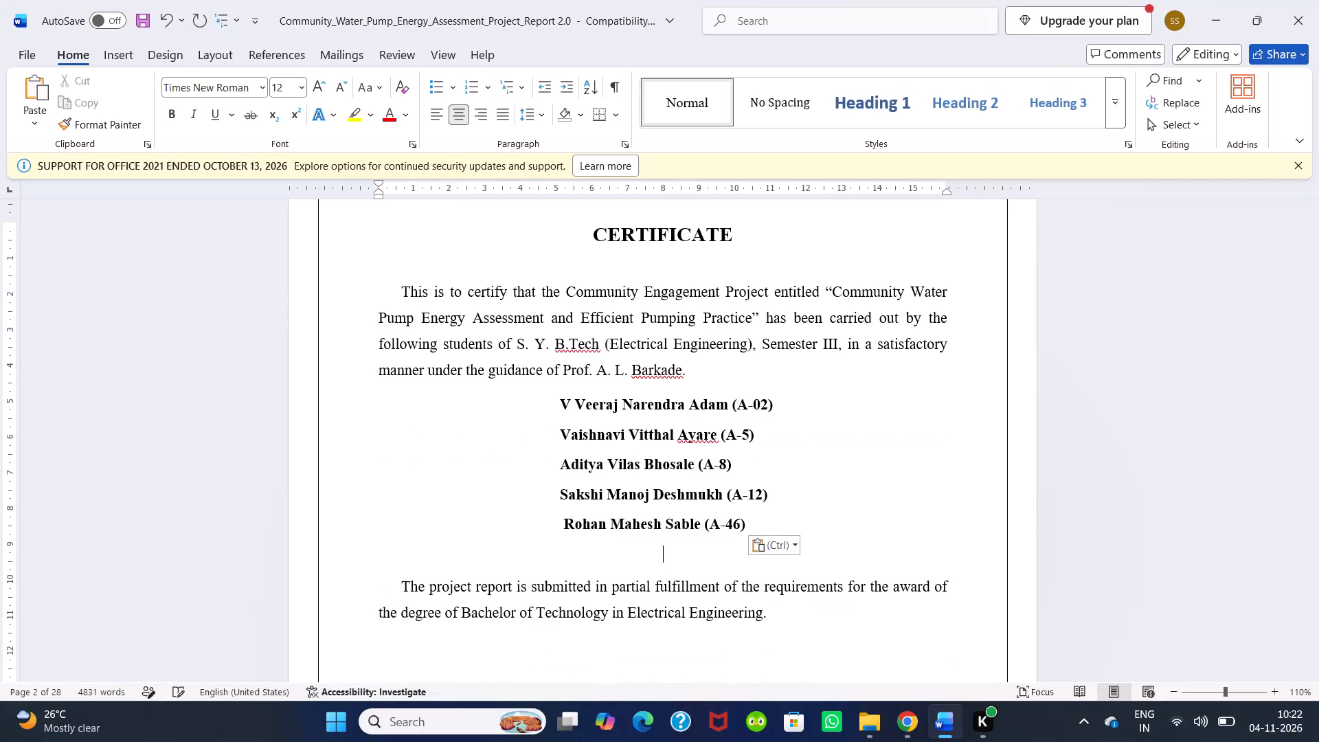
{"action": "left_click", "coordinate": [575, 401]}
{"action": "key", "text": "BackSpace"}
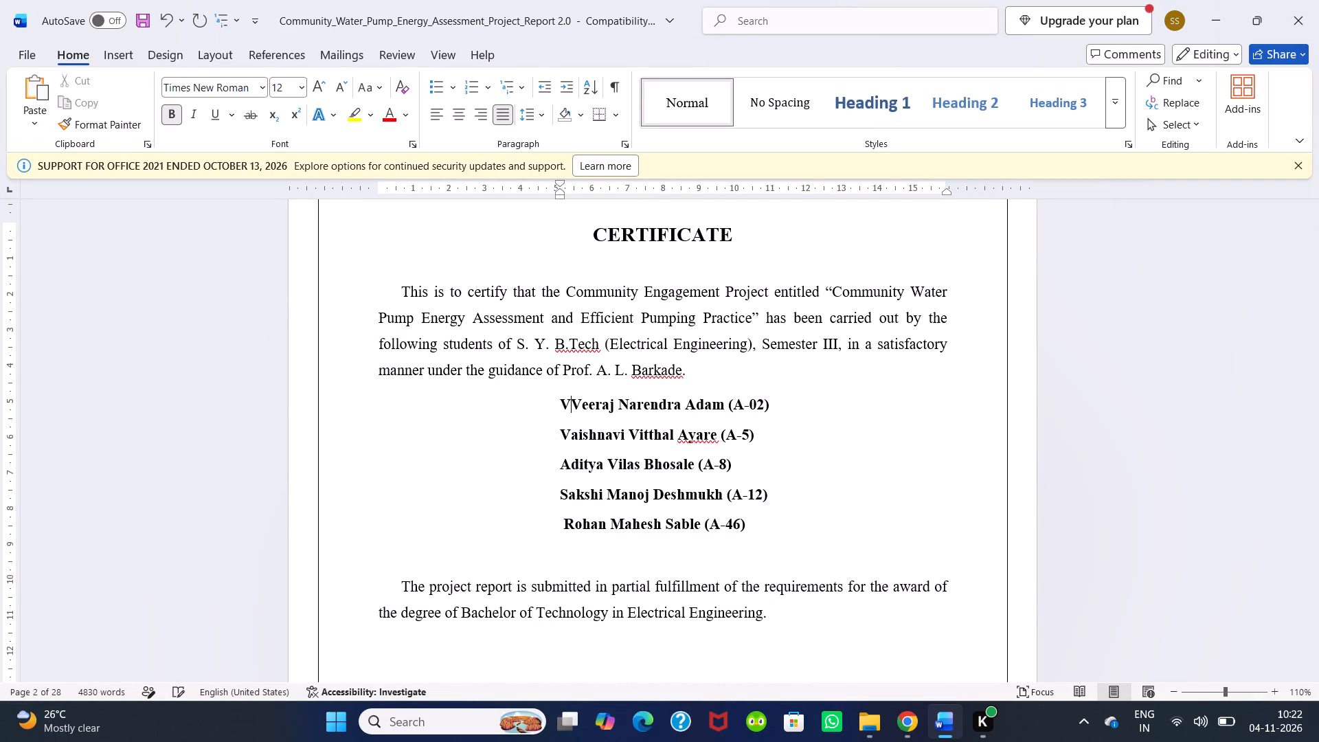
{"action": "key", "text": "BackSpace"}
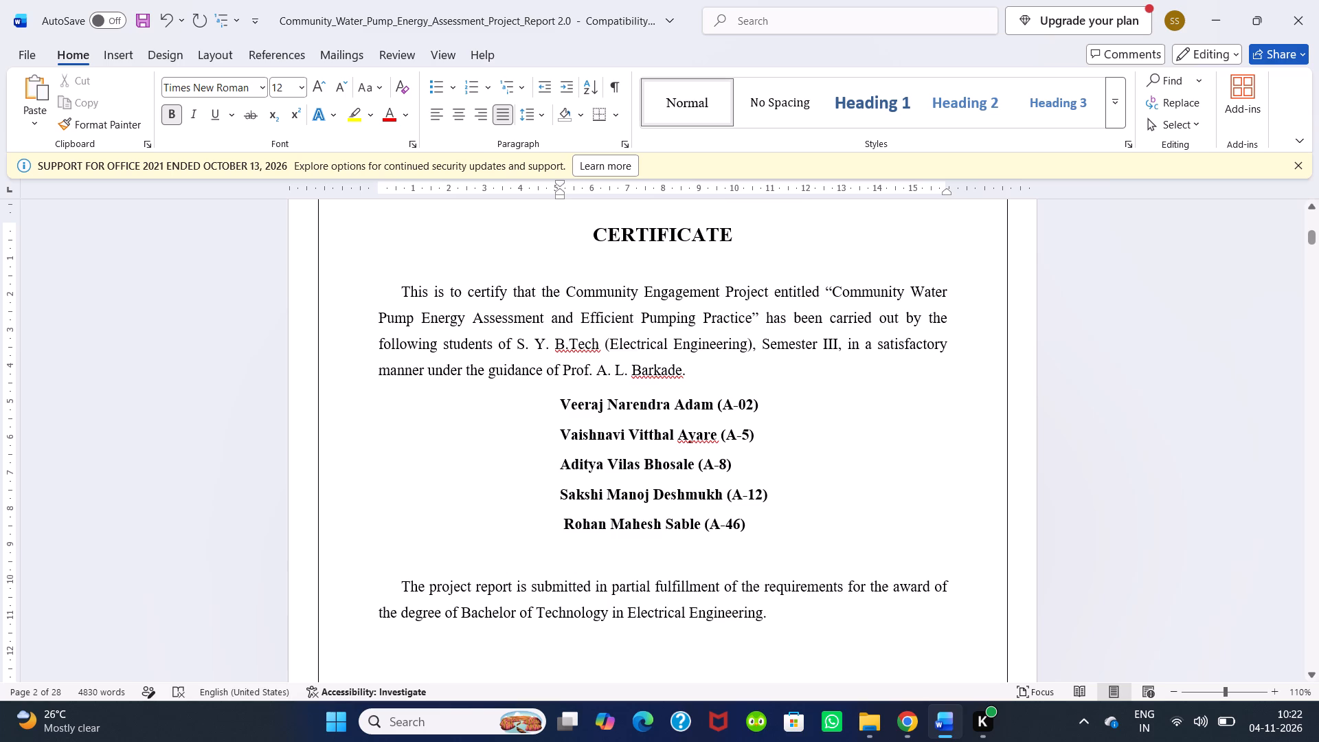
Try to widen the gap between HEAD OF DEPARTMENT and PRINCIPAL in the CERTIFICATE signature table by adding spaces.
{"action": "scroll", "coordinate": [706, 537], "scroll_direction": "down", "scroll_amount": 4}
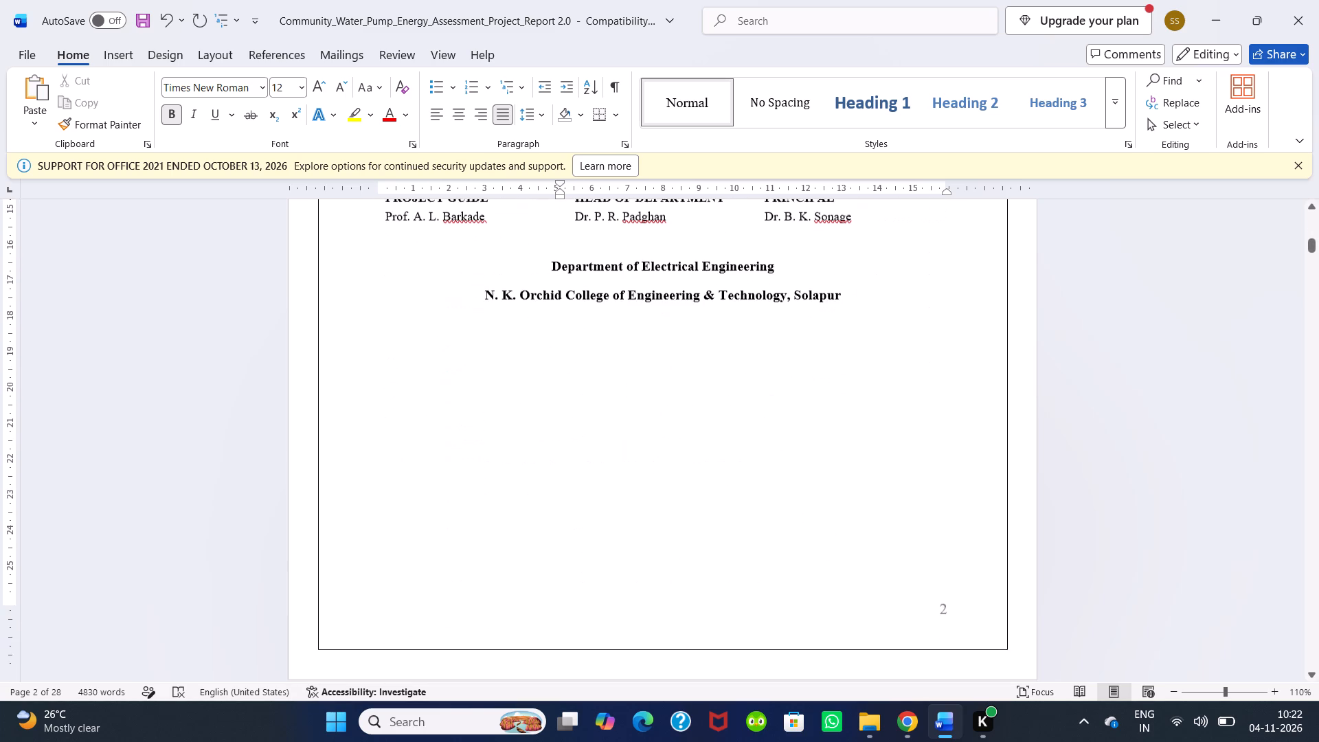
{"action": "scroll", "coordinate": [706, 537], "scroll_direction": "up", "scroll_amount": 1}
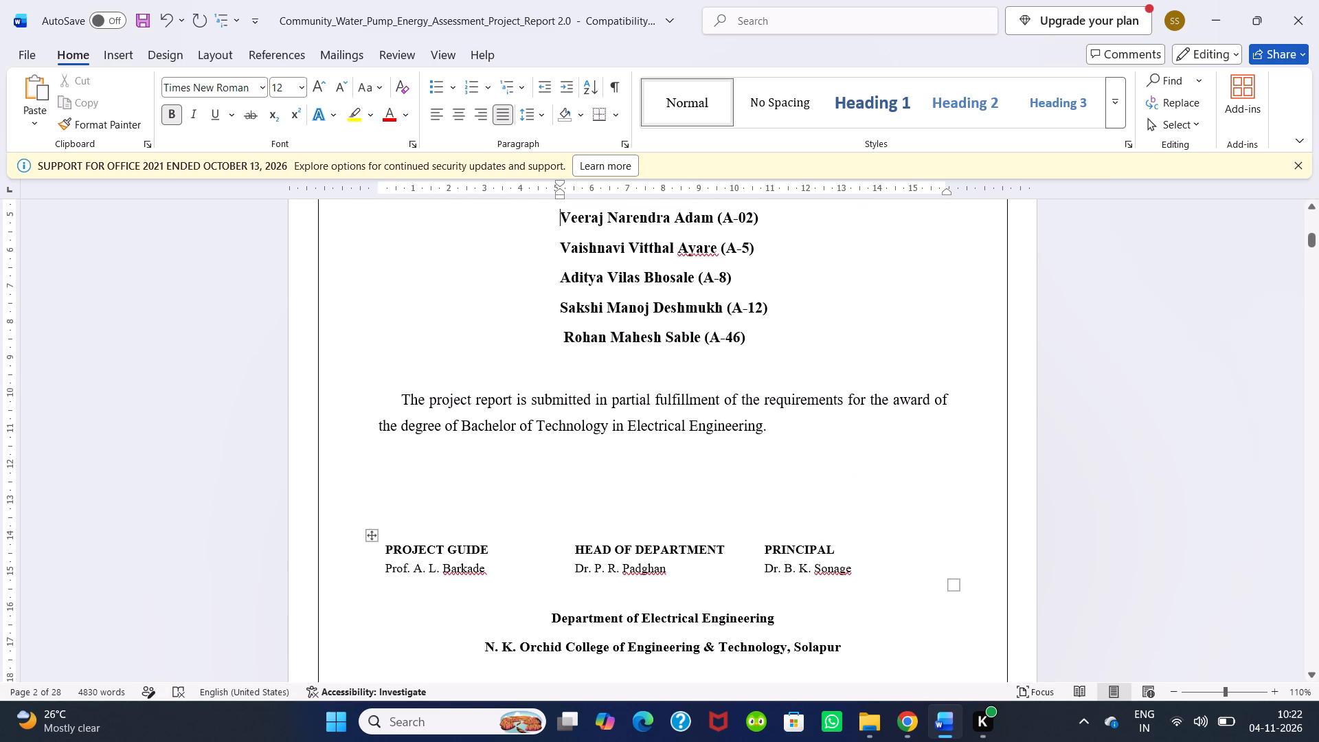
{"action": "left_click", "coordinate": [752, 548]}
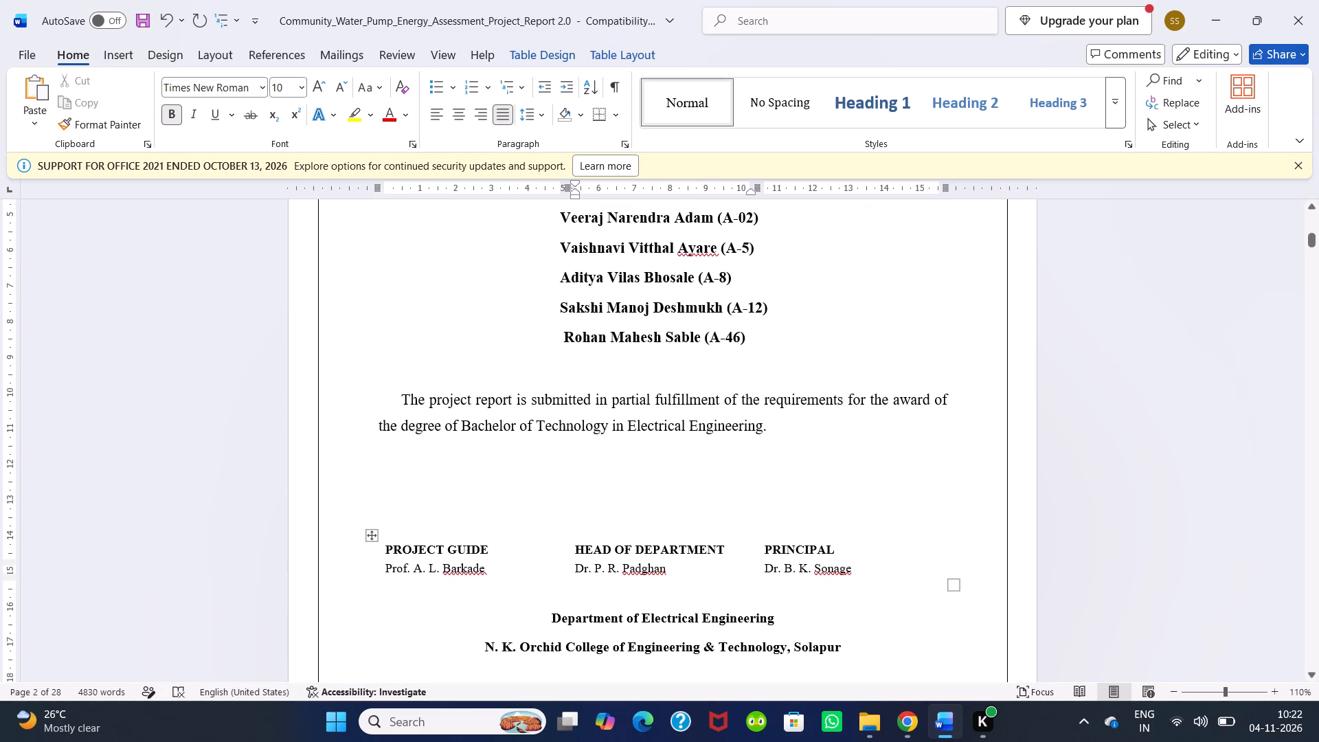
{"action": "key", "text": "space"}
{"action": "key", "text": "space"}
{"action": "key", "text": "space"}
{"action": "key", "text": "space"}
{"action": "key", "text": "space"}
{"action": "key", "text": "space"}
{"action": "key", "text": "space"}
{"action": "key", "text": "space"}
{"action": "key", "text": "space"}
{"action": "key", "text": "space"}
{"action": "key", "text": "space"}
{"action": "key", "text": "space"}
{"action": "key", "text": "space"}
{"action": "key", "text": "space"}
{"action": "key", "text": "space"}
{"action": "key", "text": "space"}
{"action": "key", "text": "space"}
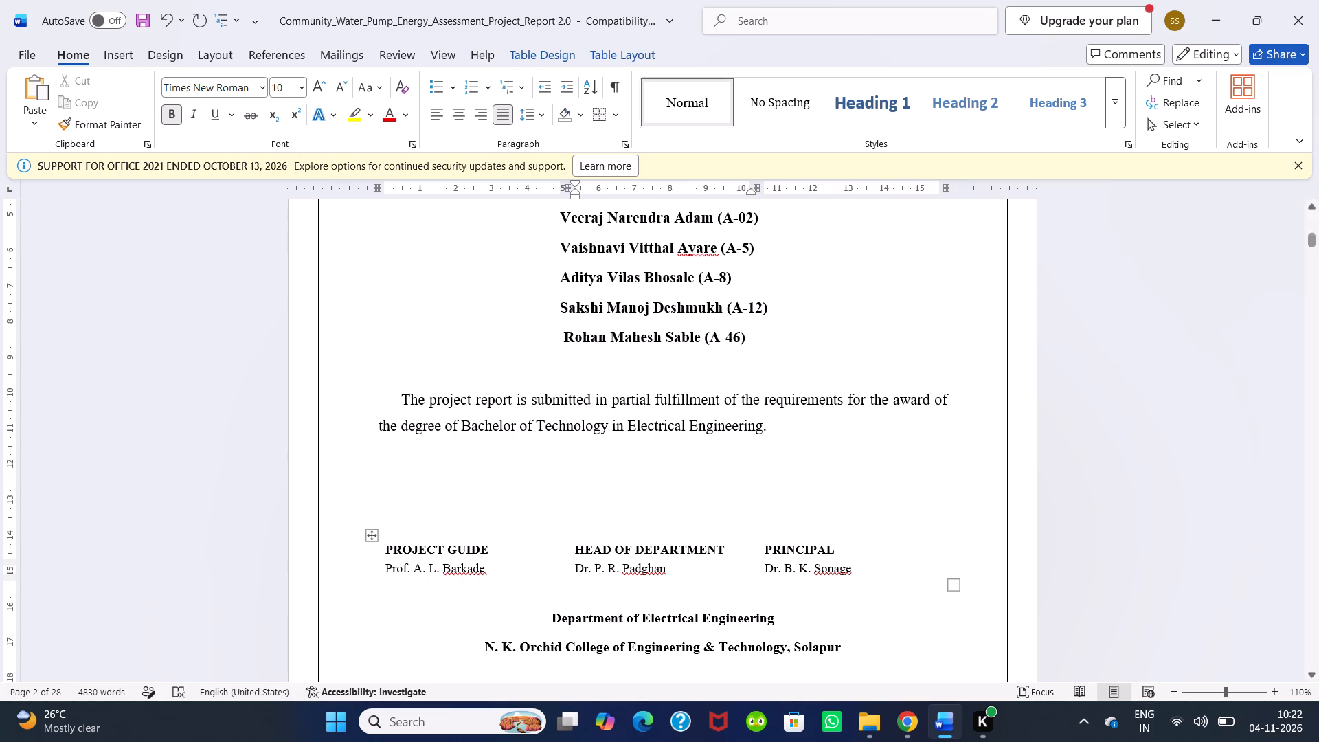
{"action": "key", "text": "space"}
{"action": "key", "text": "space"}
{"action": "key", "text": "space"}
{"action": "key", "text": "space"}
Replace the five student names on the CODE OF ETHICS FOR PLAGIARISM page with the copied roll-numbered list.
{"action": "scroll", "coordinate": [752, 546], "scroll_direction": "down", "scroll_amount": 5}
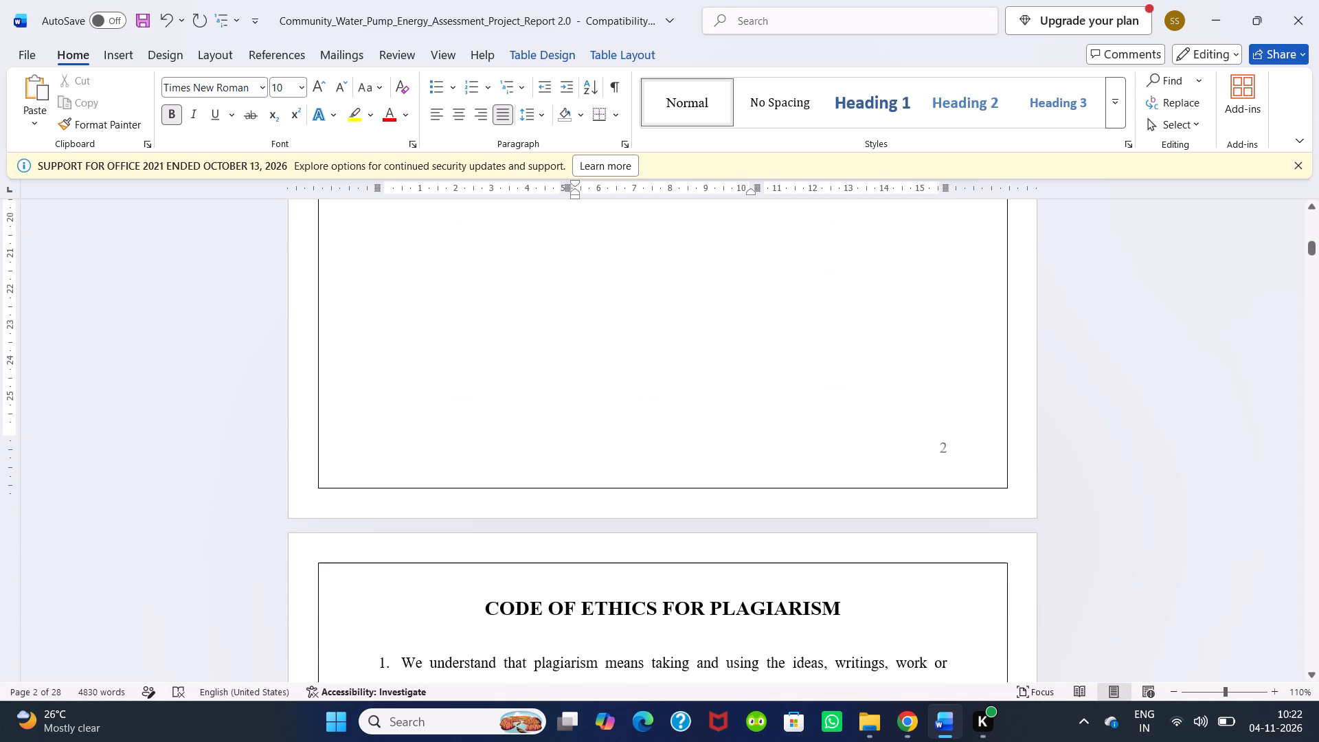
{"action": "scroll", "coordinate": [752, 546], "scroll_direction": "down", "scroll_amount": 4}
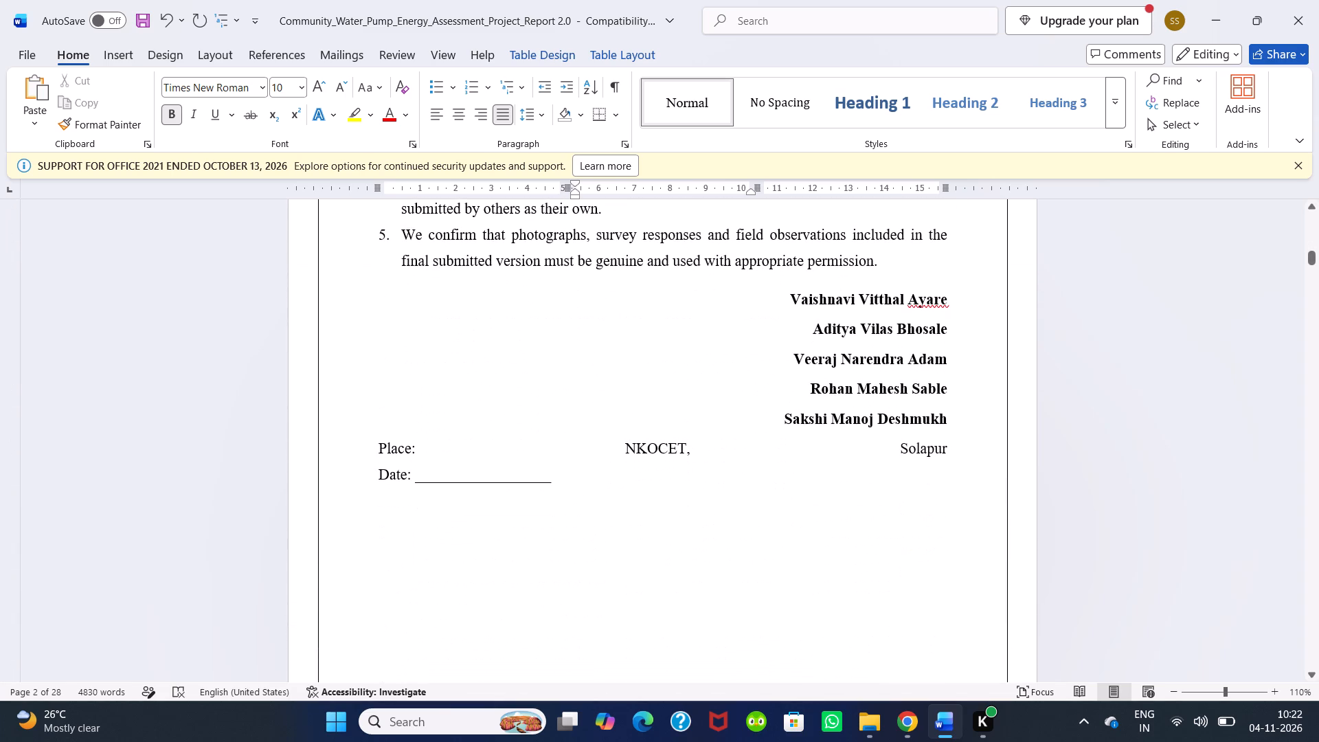
{"action": "left_click", "coordinate": [789, 298]}
{"action": "left_click_drag", "start_coordinate": [789, 298], "coordinate": [868, 452]}
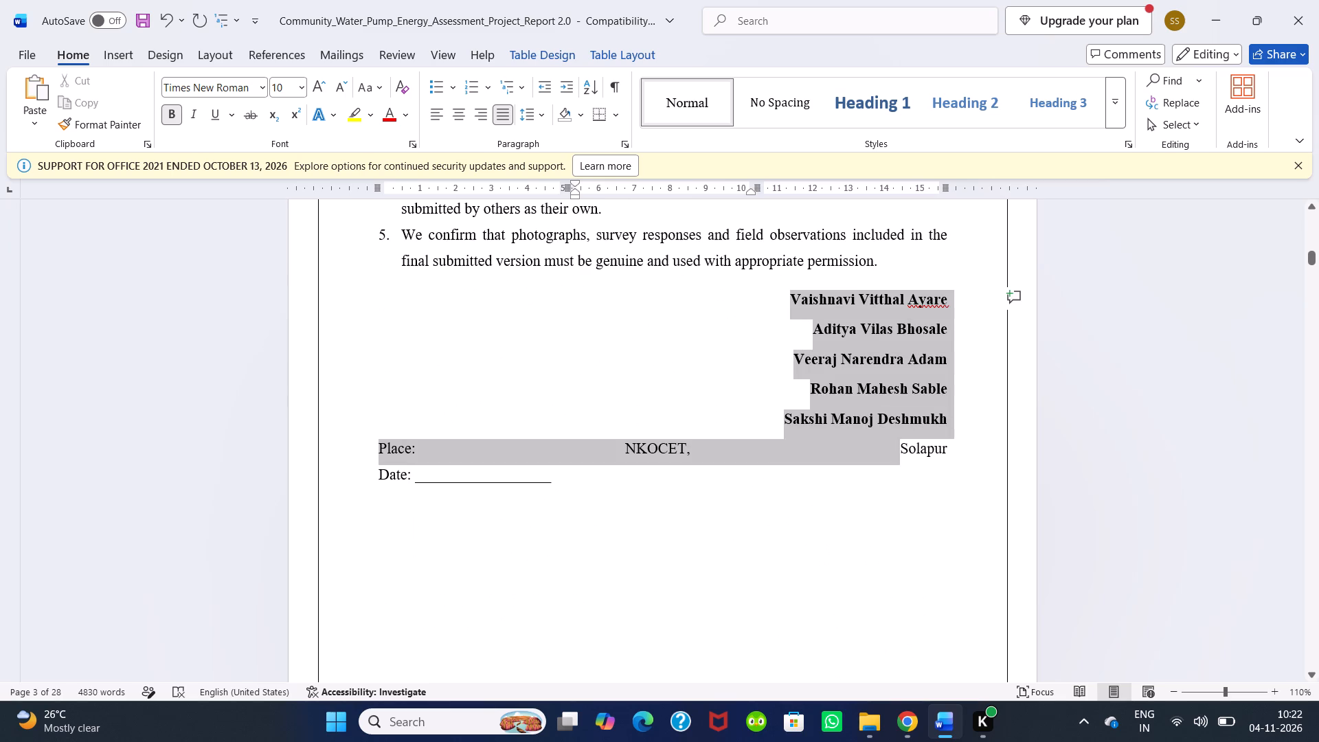
{"action": "left_click_drag", "start_coordinate": [868, 452], "coordinate": [923, 421]}
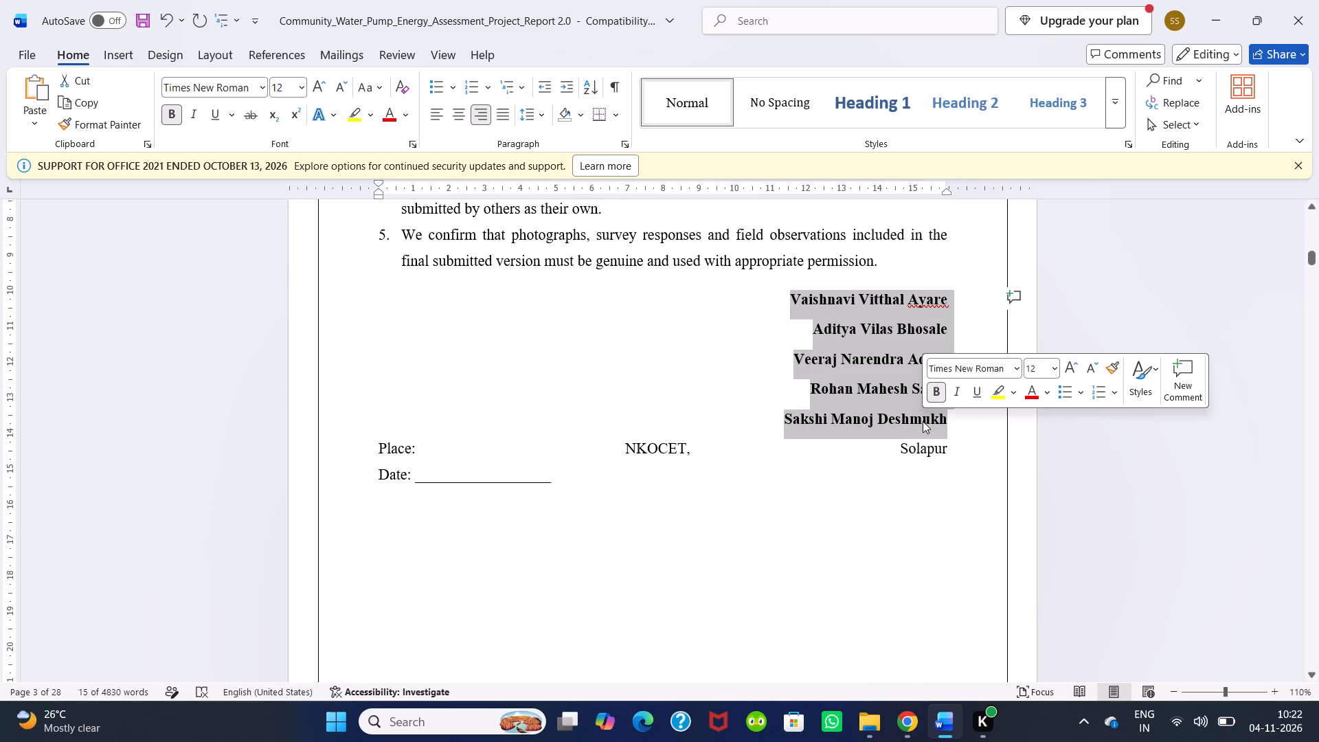
{"action": "key", "text": "BackSpace"}
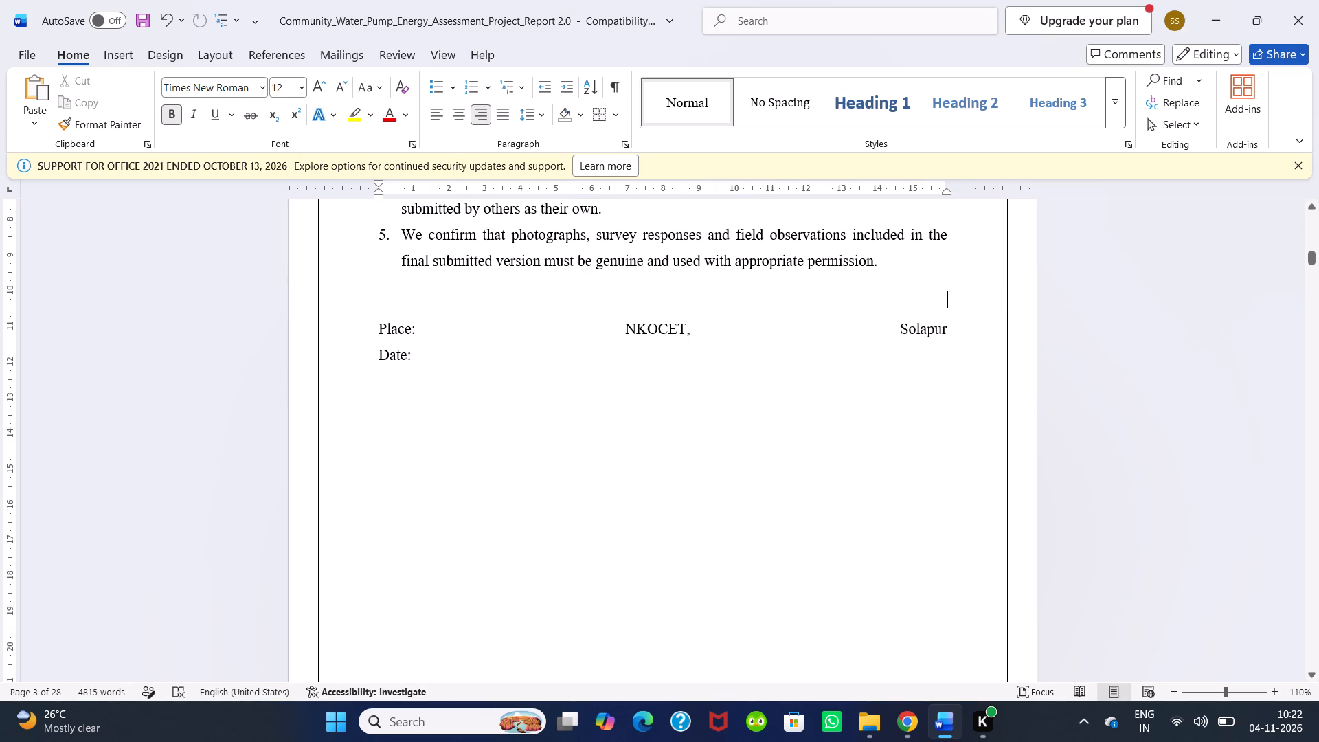
{"action": "key", "text": "ctrl+v"}
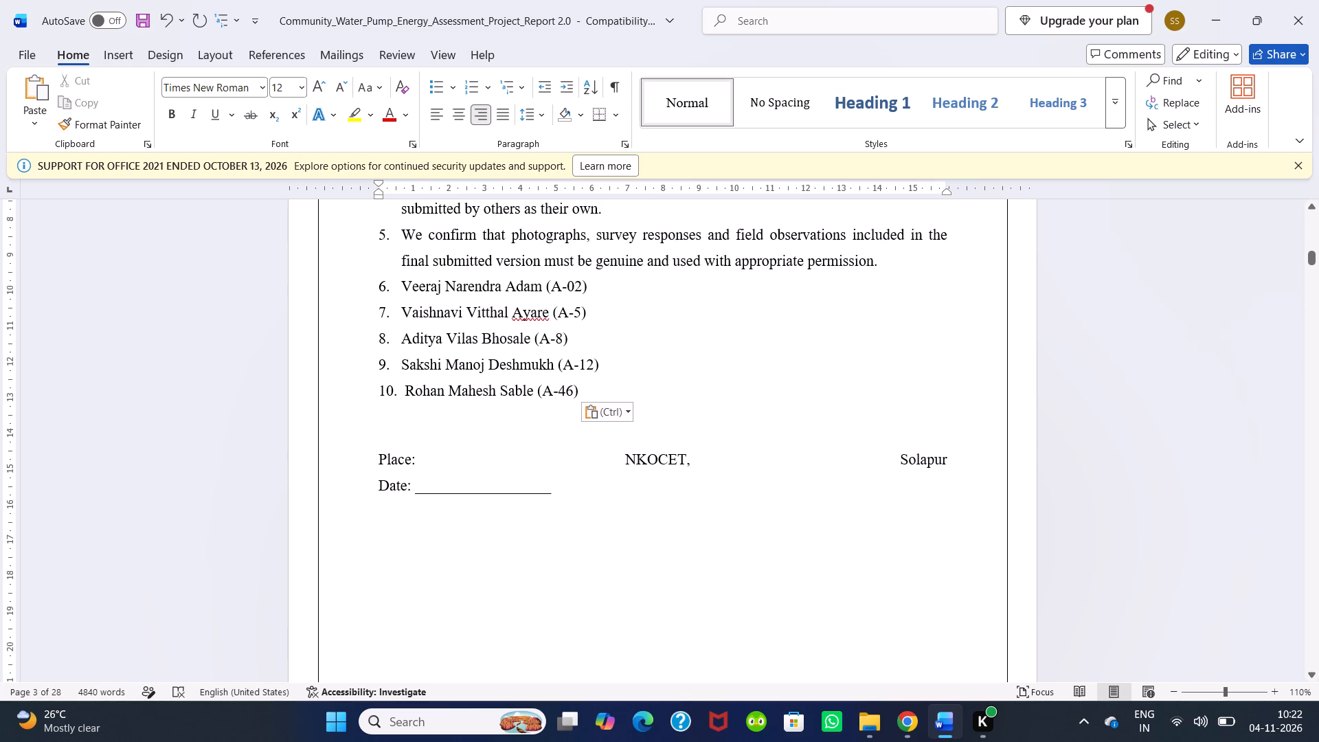
Left-align the pasted student names under item 5 and indent them toward the right margin, keeping each name on one line.
{"action": "left_click_drag", "start_coordinate": [381, 286], "coordinate": [438, 384]}
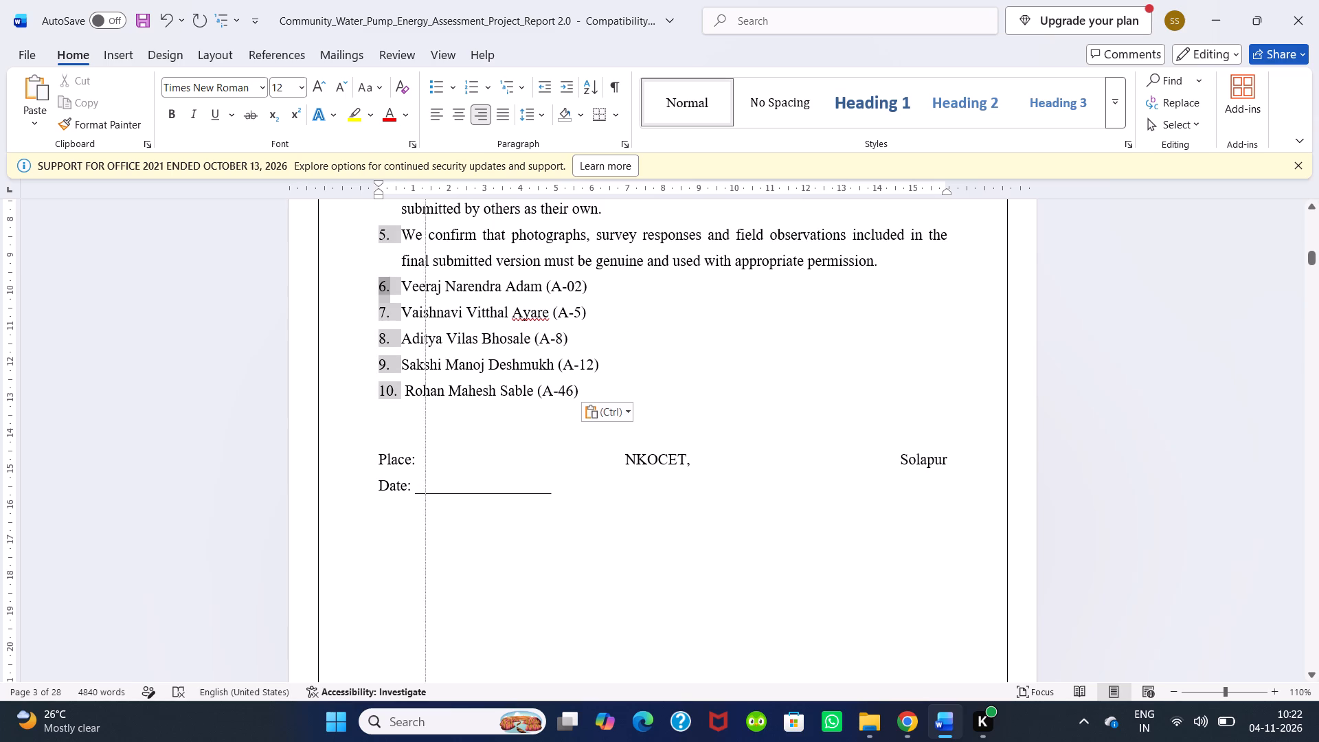
{"action": "left_click_drag", "start_coordinate": [438, 384], "coordinate": [376, 335]}
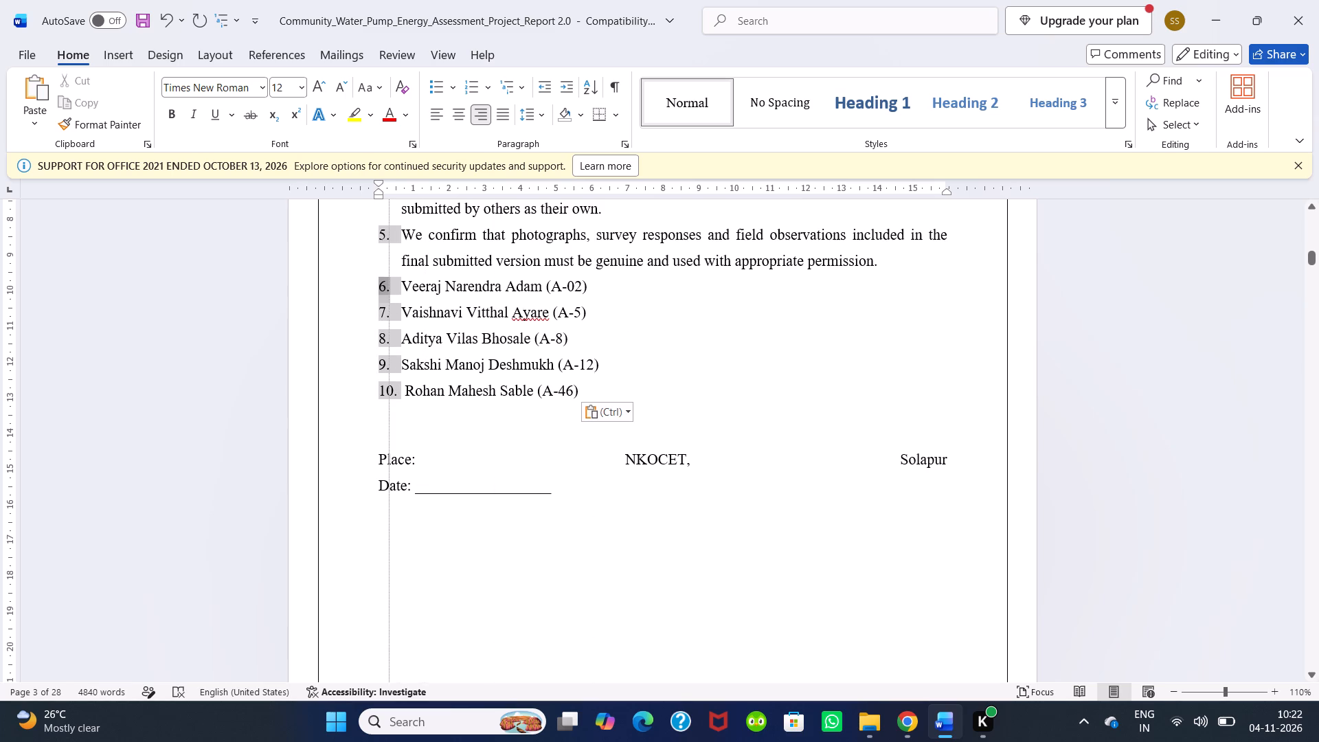
{"action": "left_click_drag", "start_coordinate": [376, 335], "coordinate": [365, 333]}
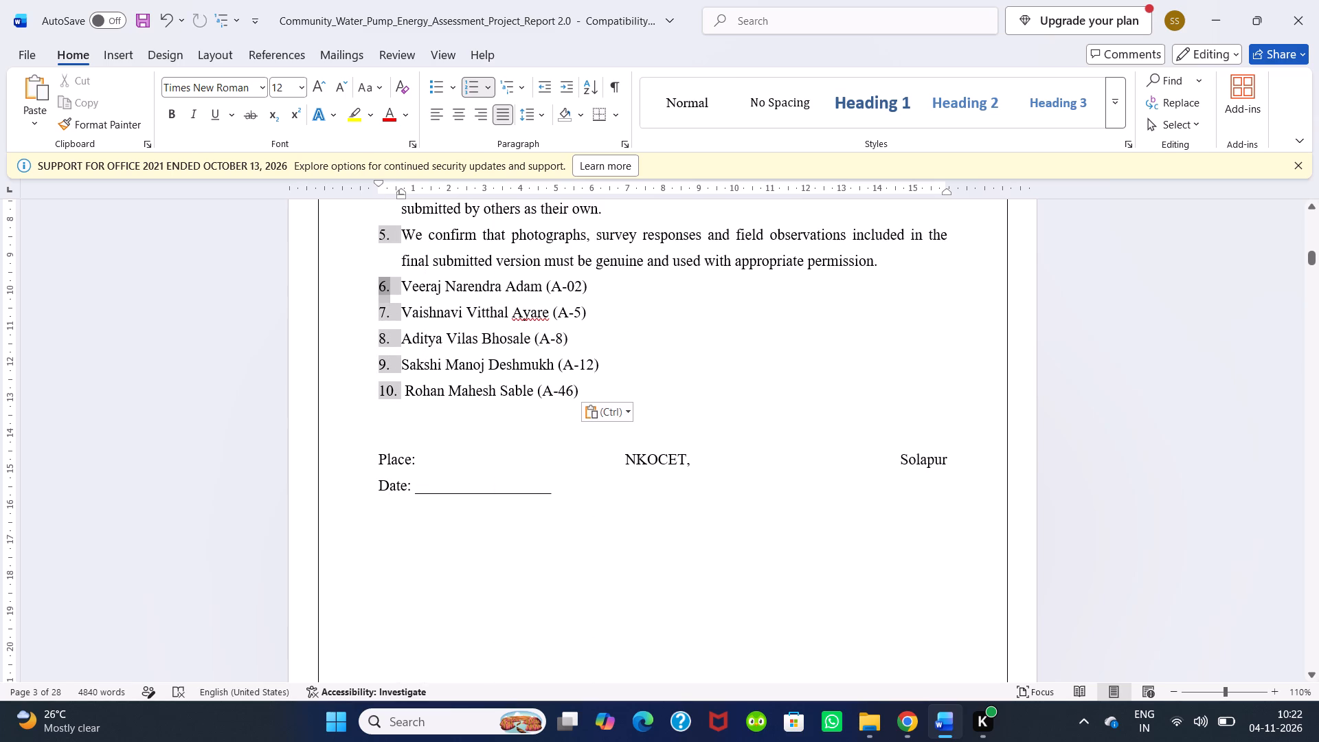
{"action": "left_click_drag", "start_coordinate": [401, 286], "coordinate": [422, 321]}
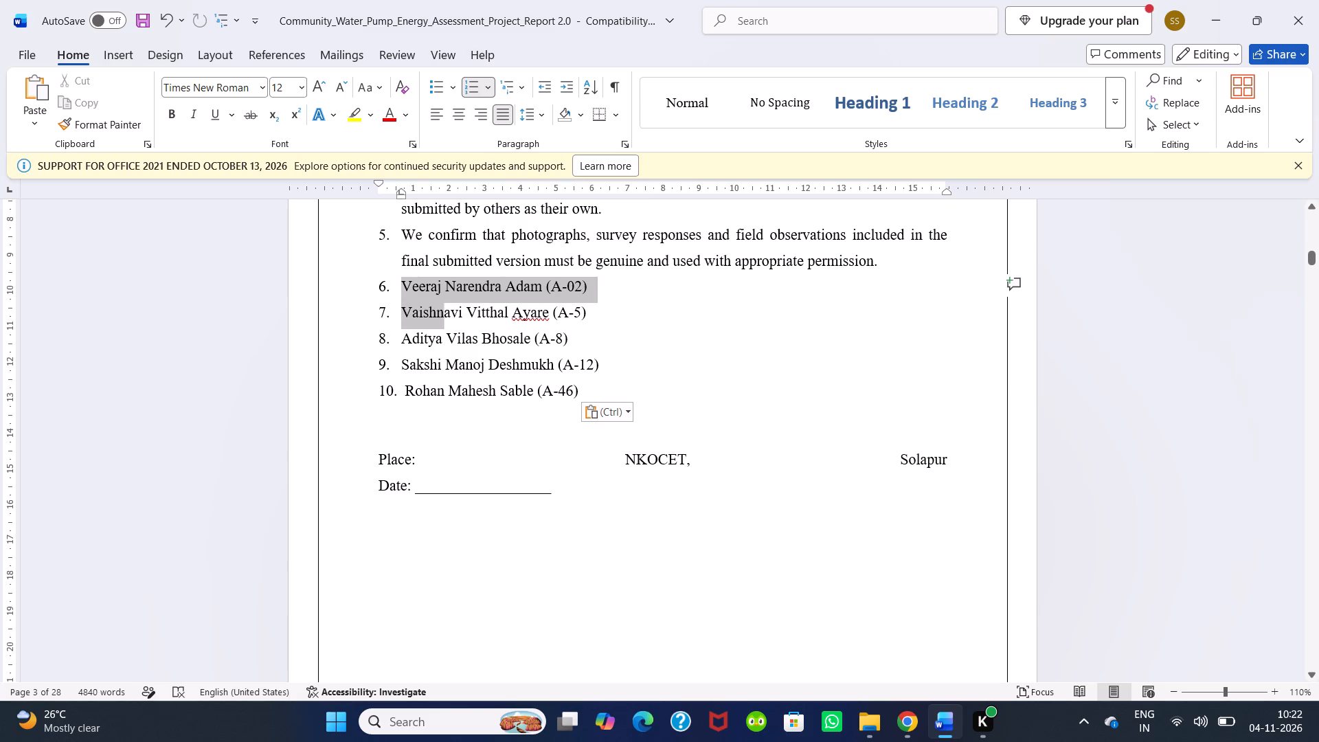
{"action": "left_click_drag", "start_coordinate": [422, 321], "coordinate": [588, 403]}
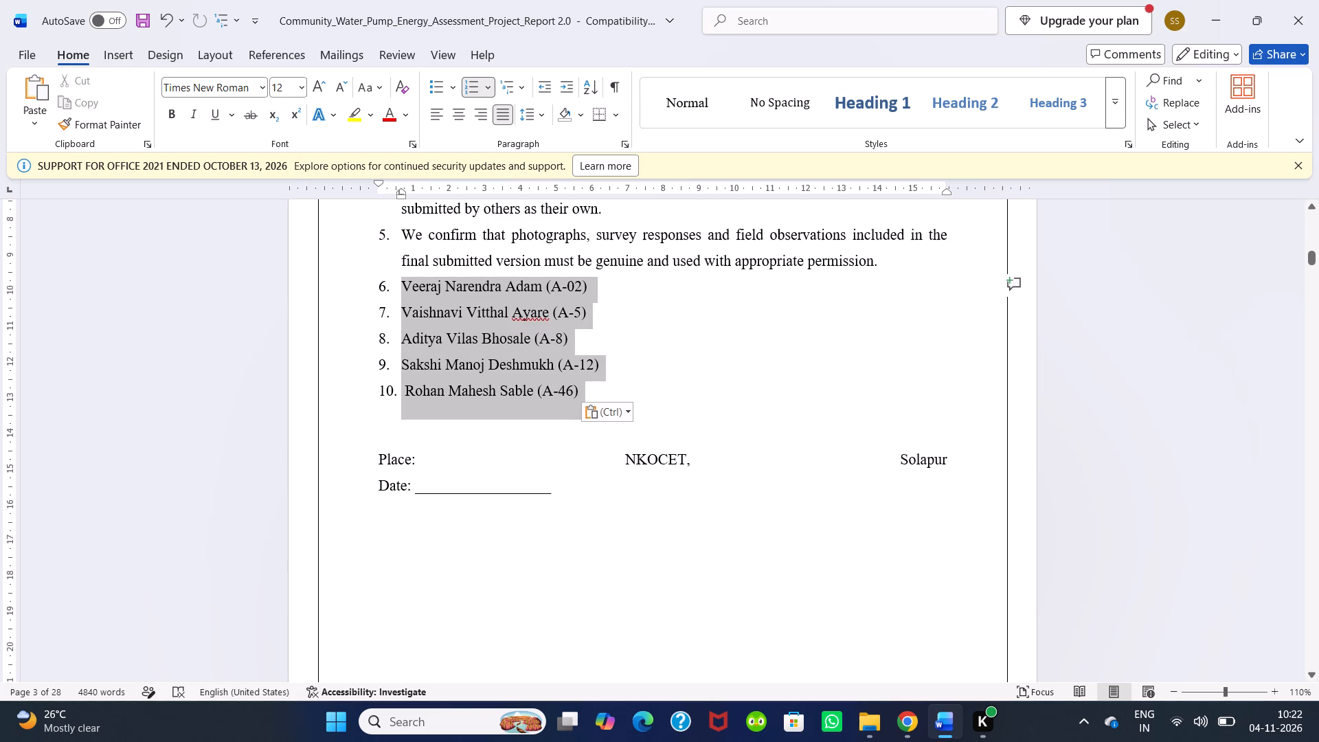
{"action": "left_click_drag", "start_coordinate": [588, 403], "coordinate": [575, 388]}
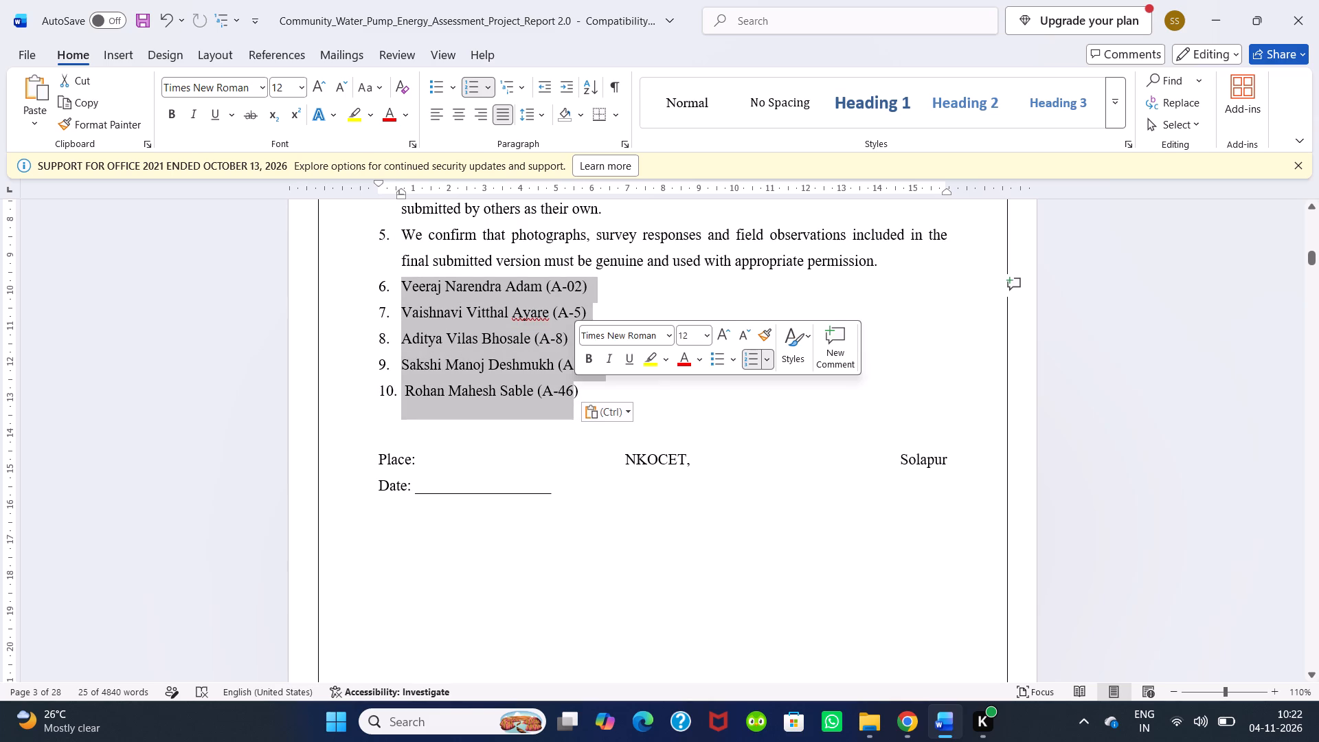
{"action": "left_click", "coordinate": [441, 116]}
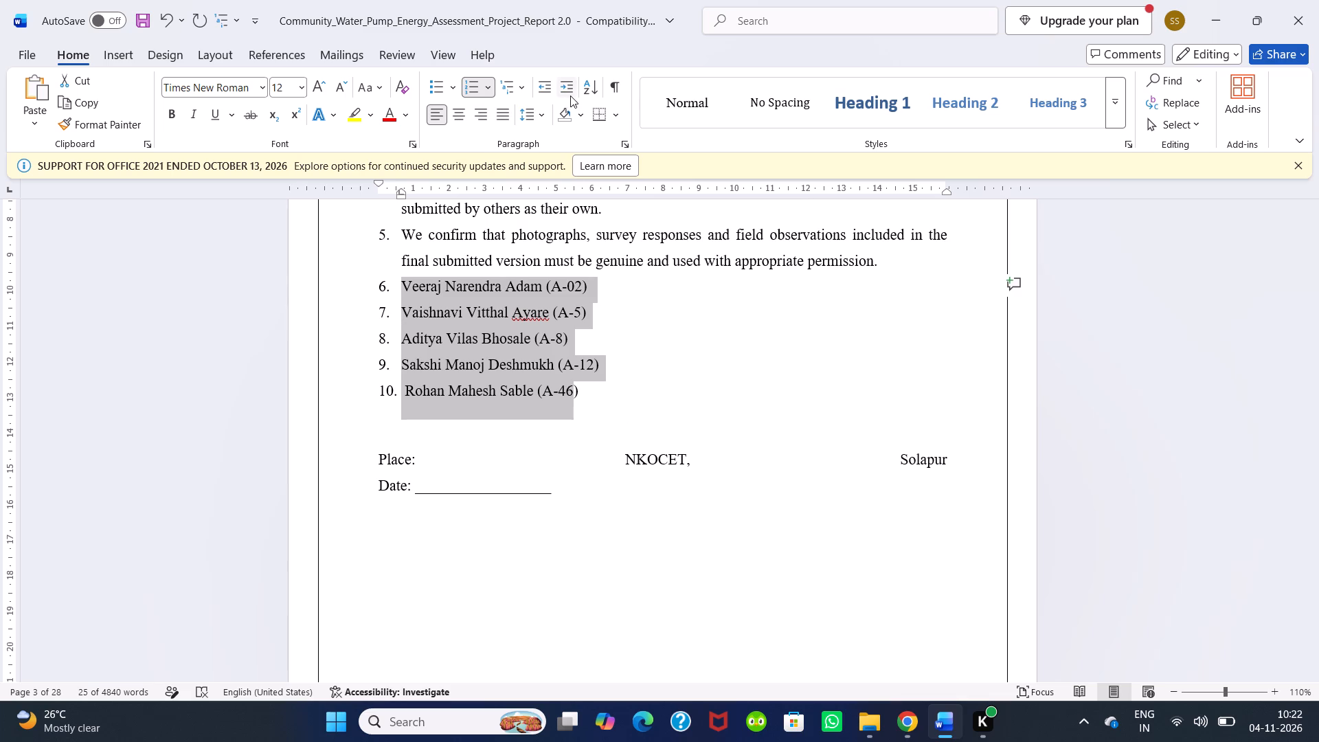
{"action": "left_click", "coordinate": [569, 88]}
{"action": "triple_click", "coordinate": [569, 88]}
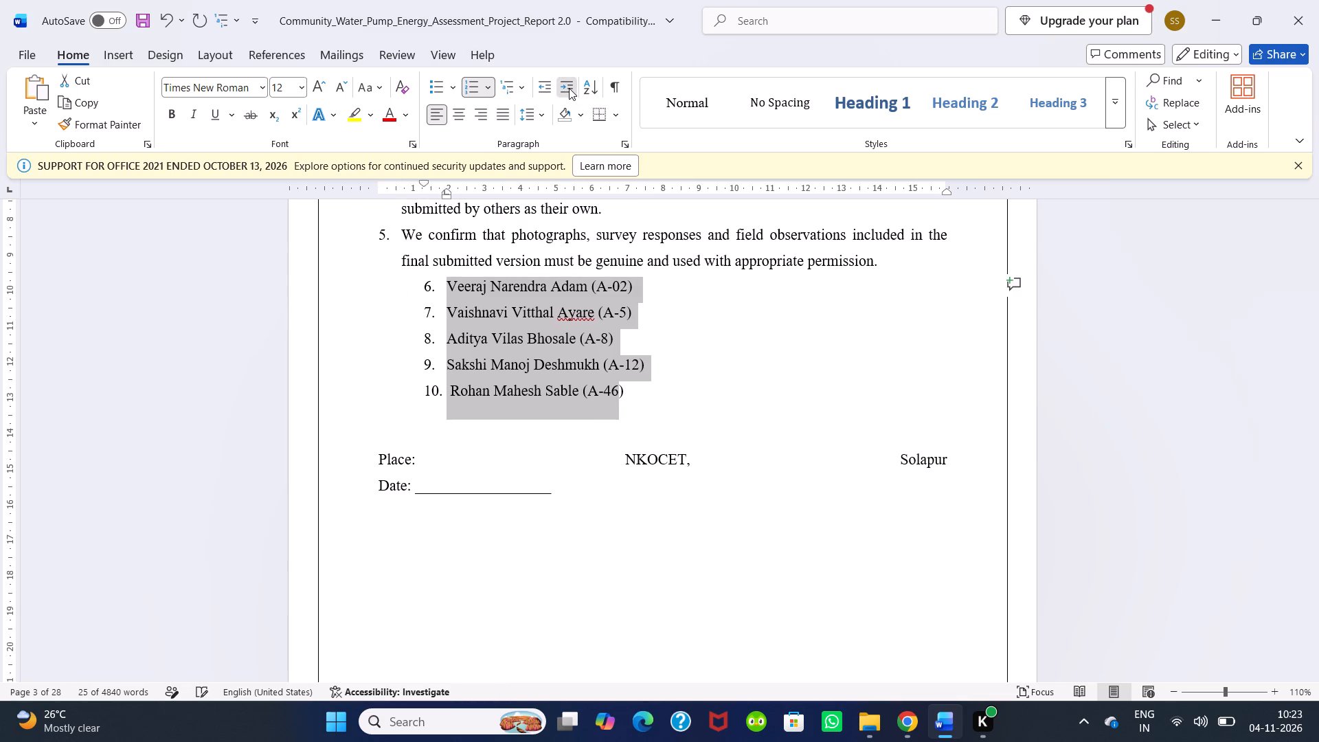
{"action": "triple_click", "coordinate": [569, 88]}
{"action": "triple_click", "coordinate": [569, 88]}
{"action": "triple_click", "coordinate": [569, 88]}
{"action": "triple_click", "coordinate": [569, 88]}
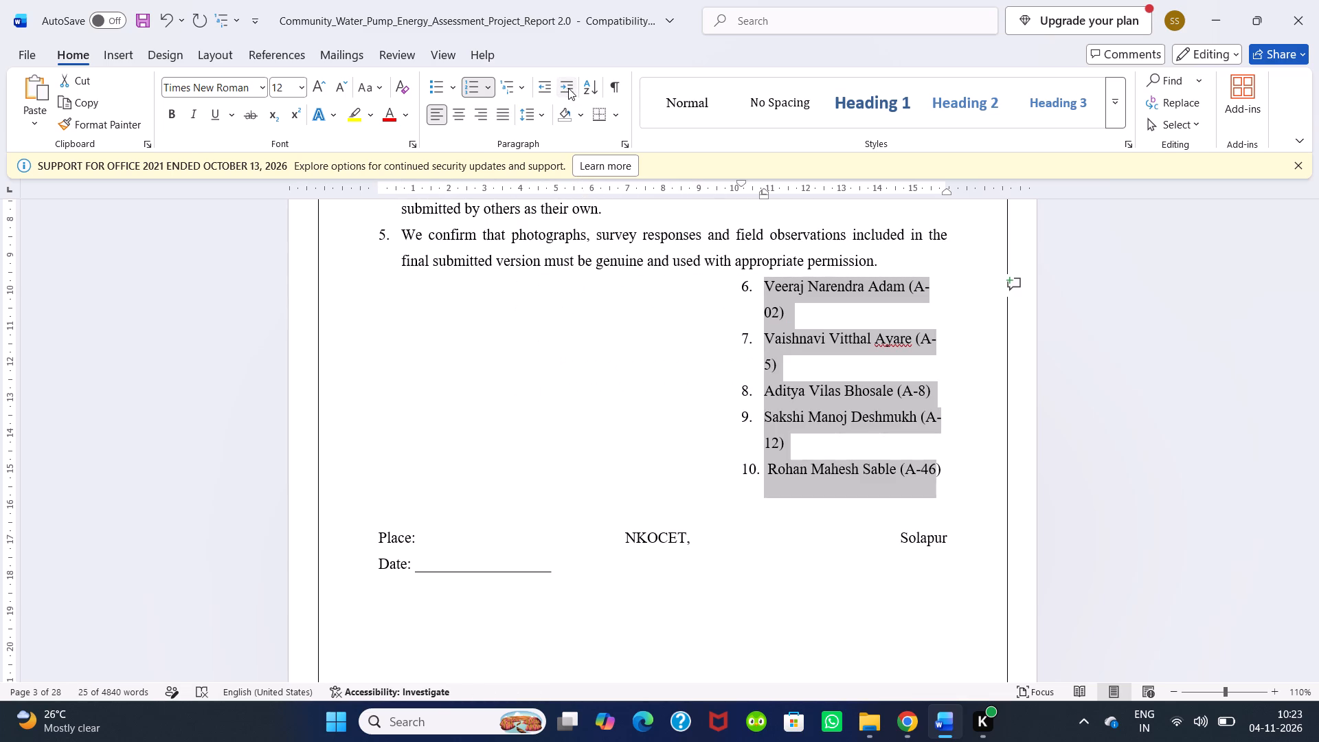
{"action": "key", "text": "ctrl+z"}
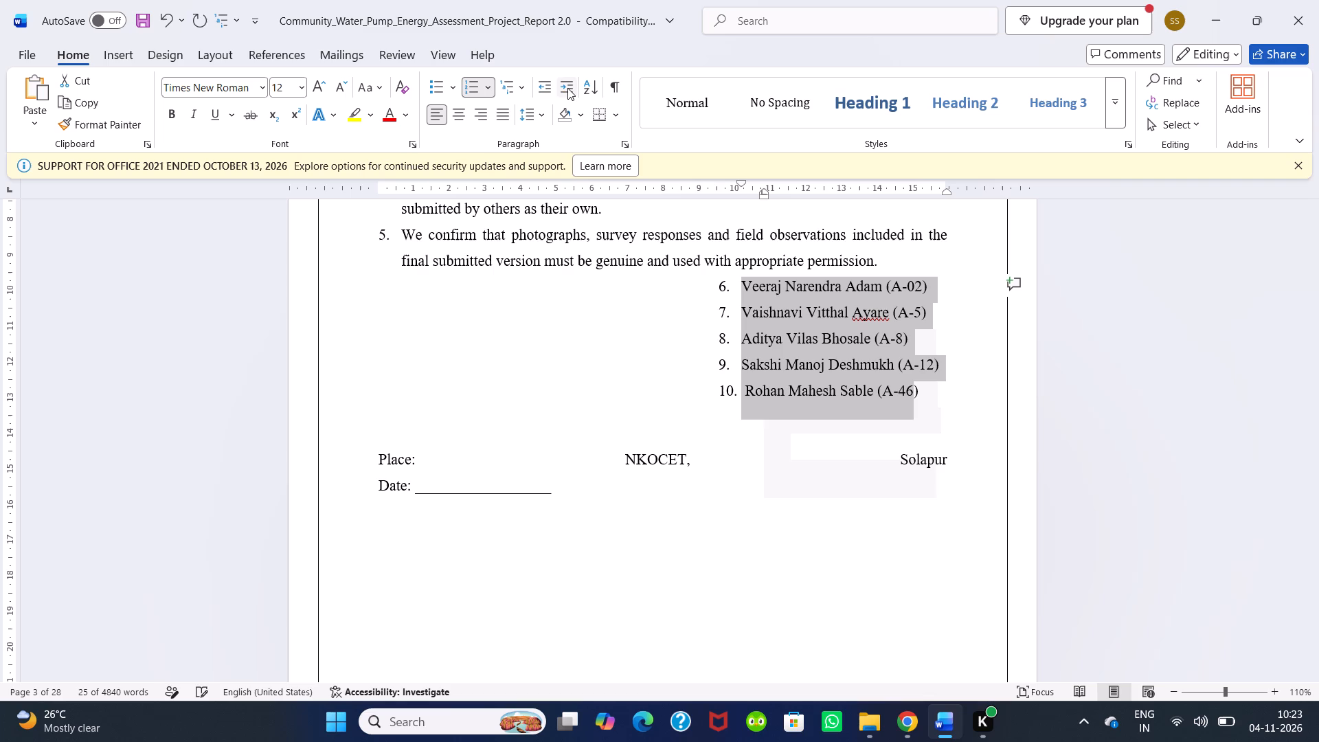
{"action": "left_click", "coordinate": [616, 368]}
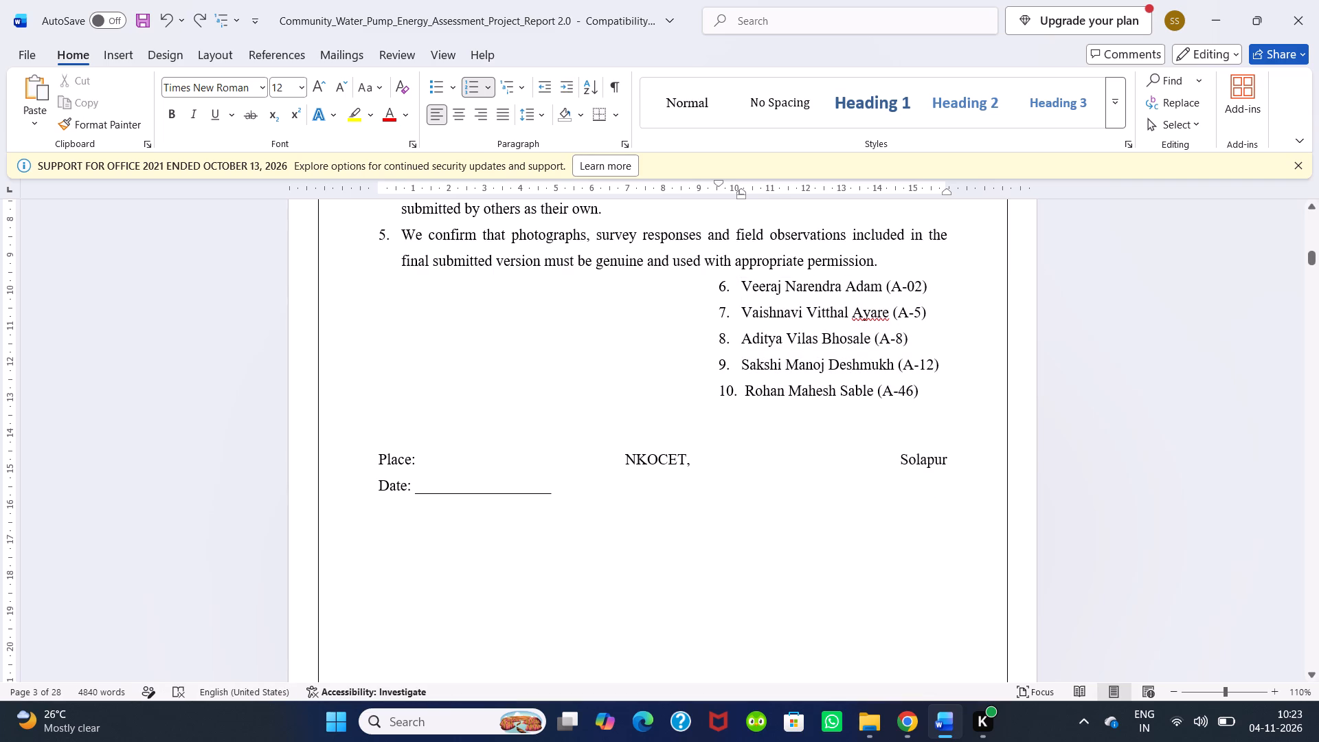
Remove the automatic list numbers from the five student names below item 5, keeping their indentation.
{"action": "left_click", "coordinate": [732, 292]}
{"action": "key", "text": "BackSpace"}
{"action": "key", "text": "BackSpace"}
{"action": "key", "text": "ctrl+z"}
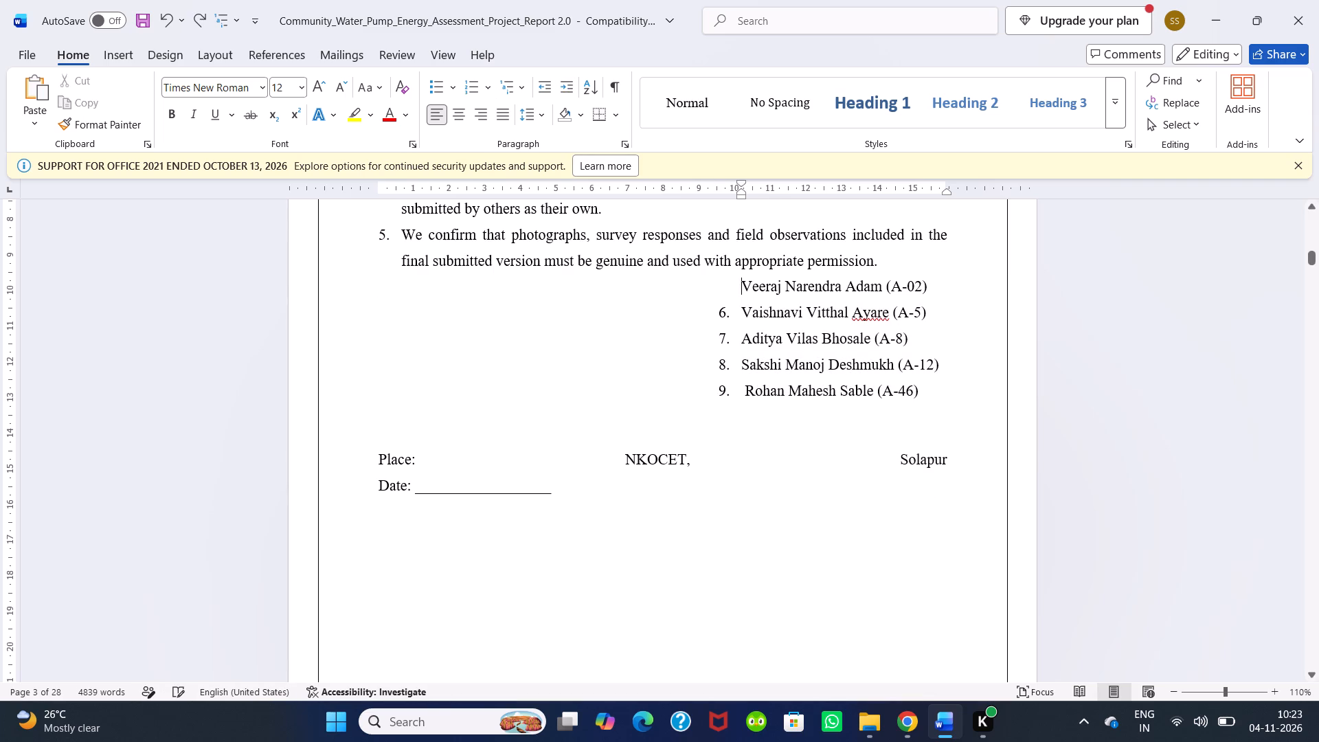
{"action": "left_click", "coordinate": [740, 310]}
{"action": "key", "text": "BackSpace"}
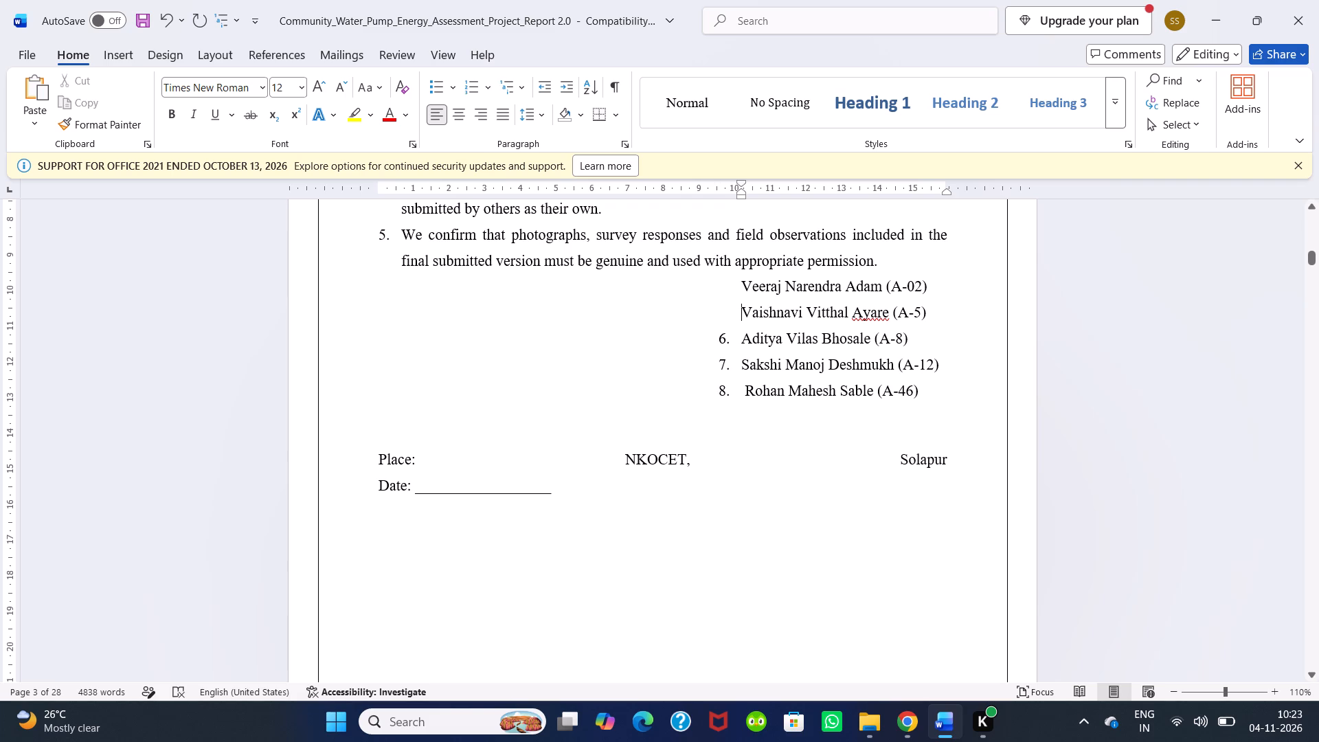
{"action": "left_click", "coordinate": [740, 341]}
{"action": "key", "text": "BackSpace"}
{"action": "left_click", "coordinate": [739, 362]}
{"action": "key", "text": "BackSpace"}
{"action": "left_click", "coordinate": [739, 390]}
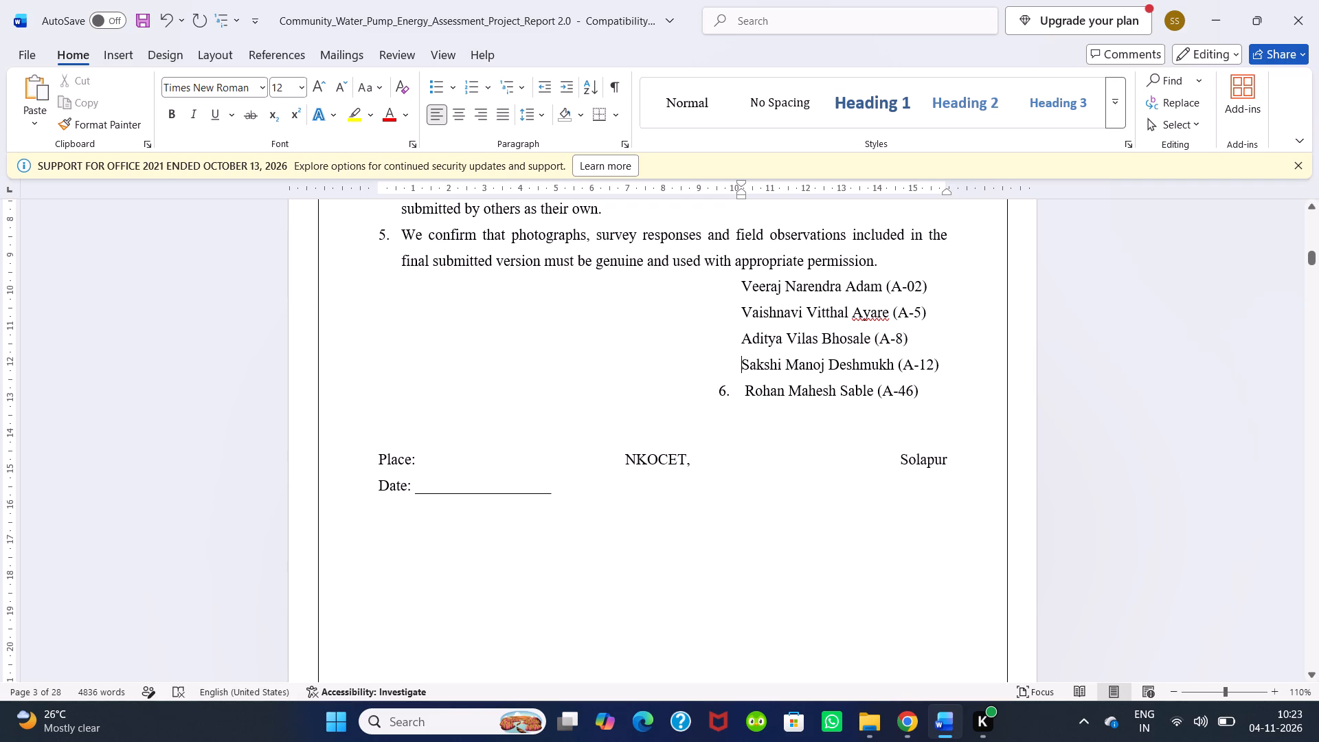
{"action": "key", "text": "BackSpace"}
{"action": "left_click", "coordinate": [734, 283]}
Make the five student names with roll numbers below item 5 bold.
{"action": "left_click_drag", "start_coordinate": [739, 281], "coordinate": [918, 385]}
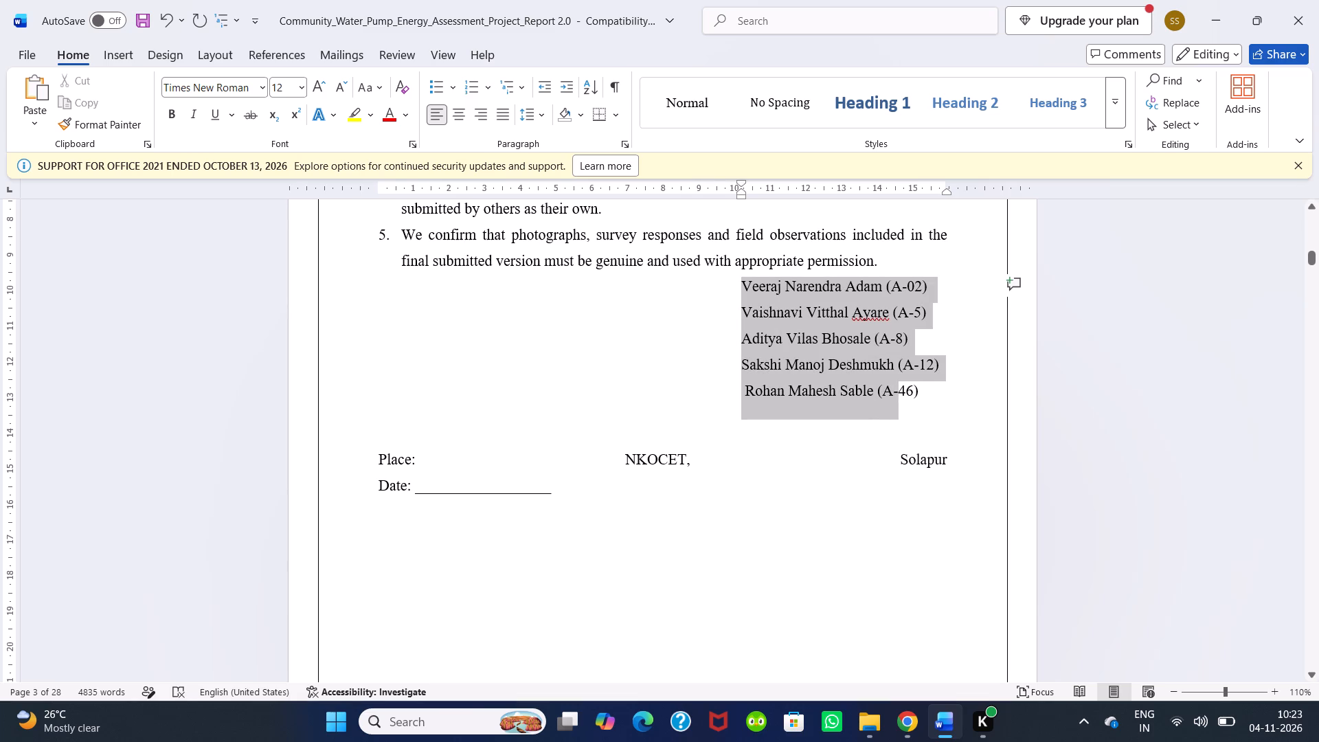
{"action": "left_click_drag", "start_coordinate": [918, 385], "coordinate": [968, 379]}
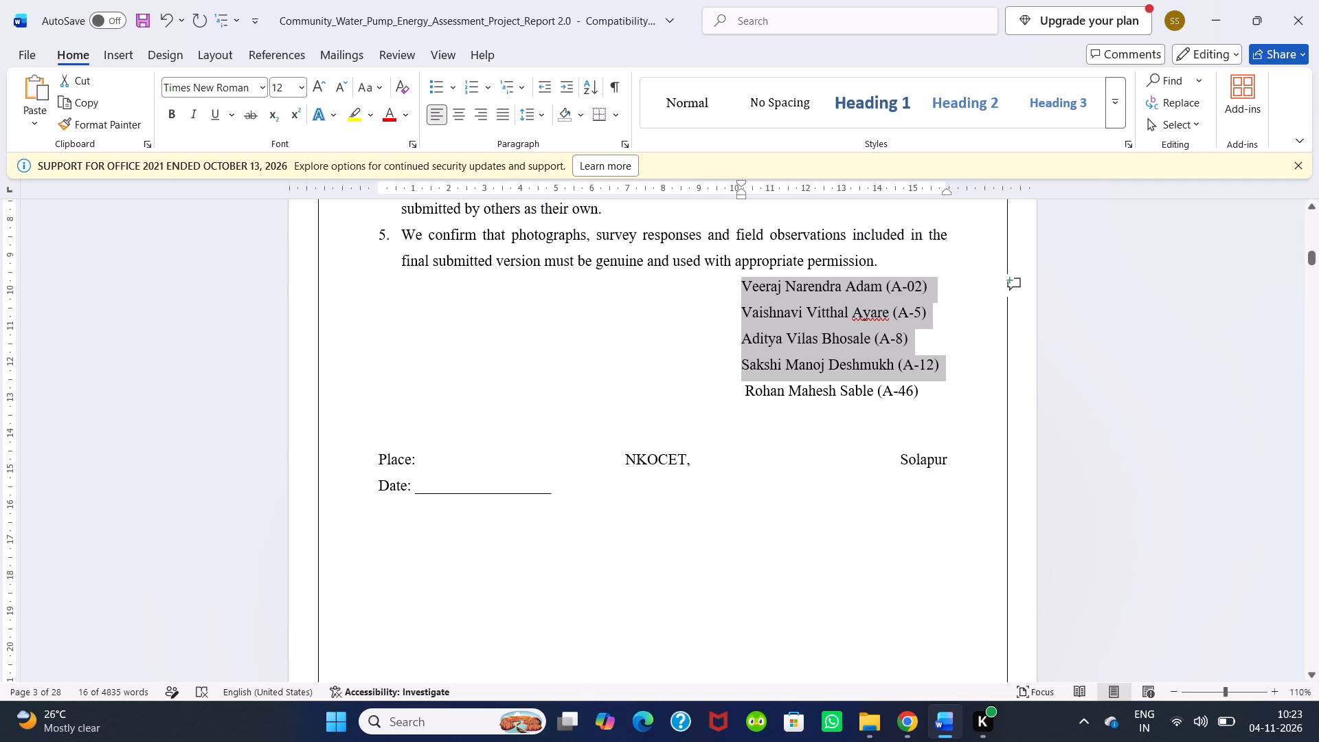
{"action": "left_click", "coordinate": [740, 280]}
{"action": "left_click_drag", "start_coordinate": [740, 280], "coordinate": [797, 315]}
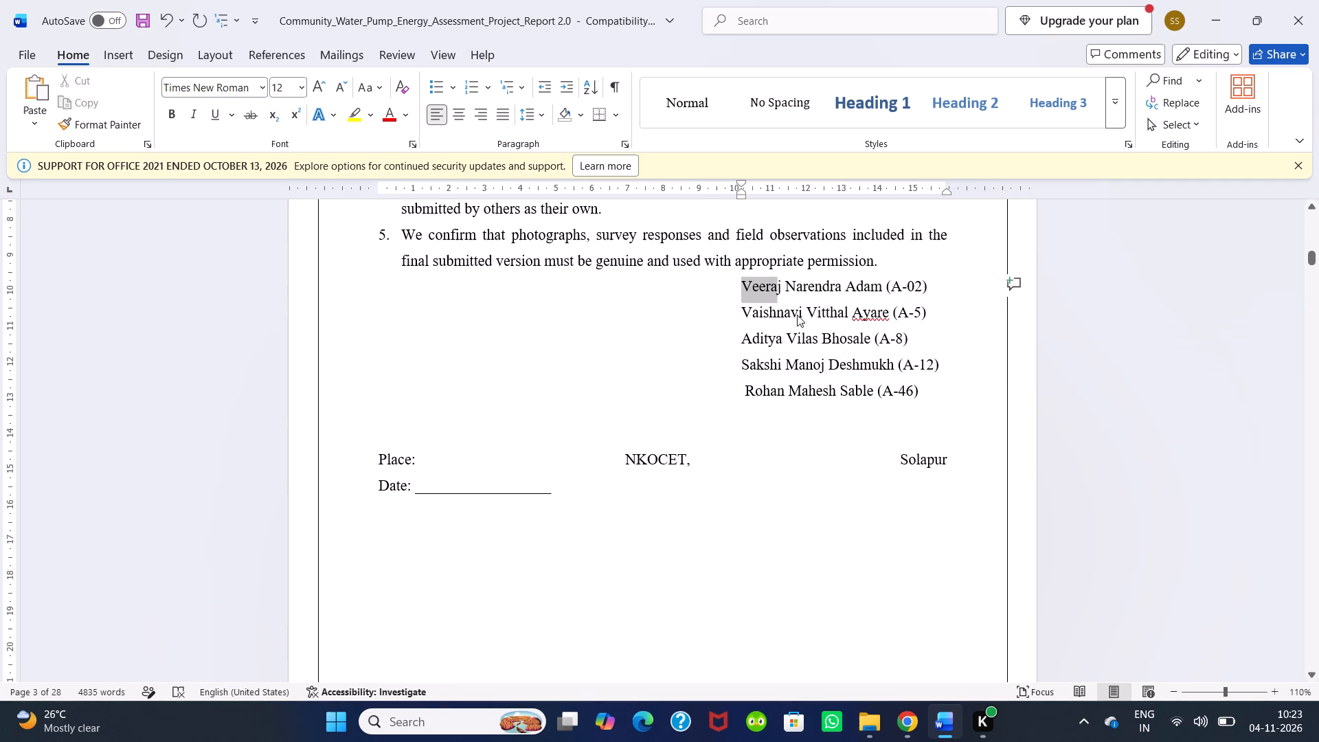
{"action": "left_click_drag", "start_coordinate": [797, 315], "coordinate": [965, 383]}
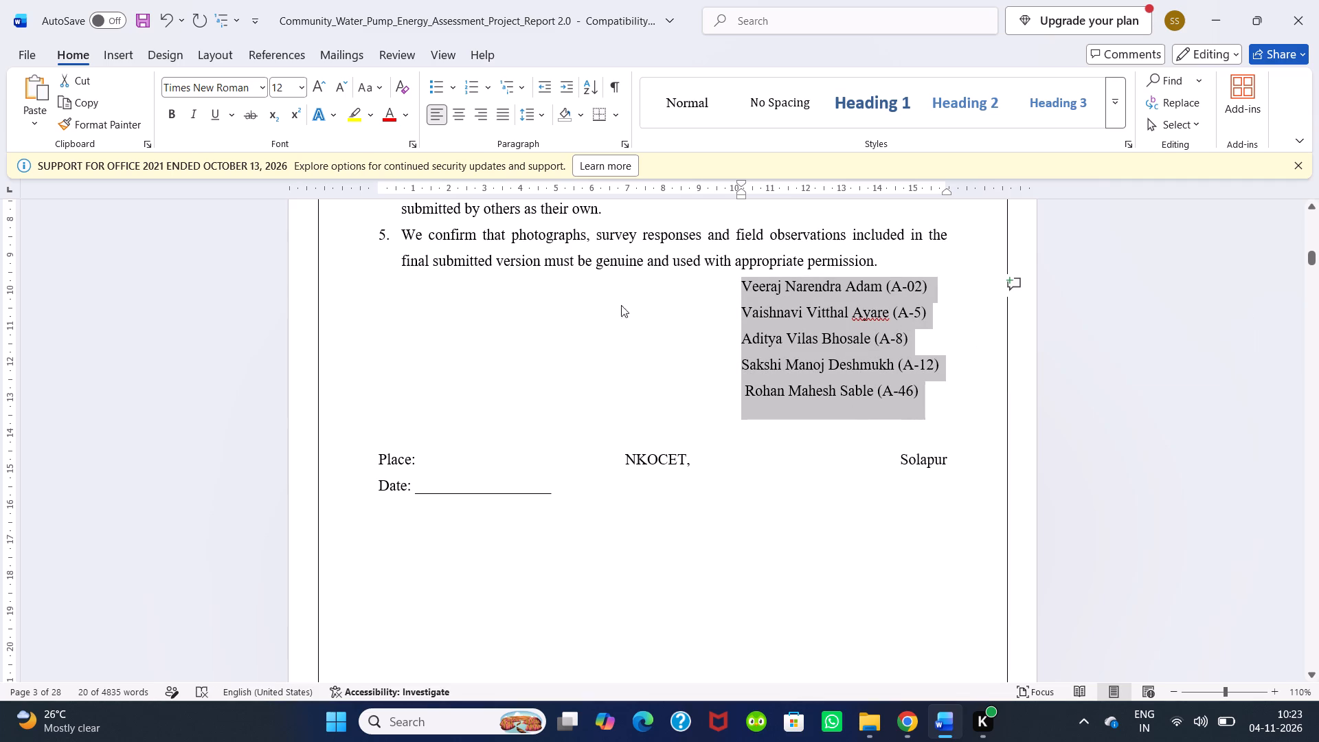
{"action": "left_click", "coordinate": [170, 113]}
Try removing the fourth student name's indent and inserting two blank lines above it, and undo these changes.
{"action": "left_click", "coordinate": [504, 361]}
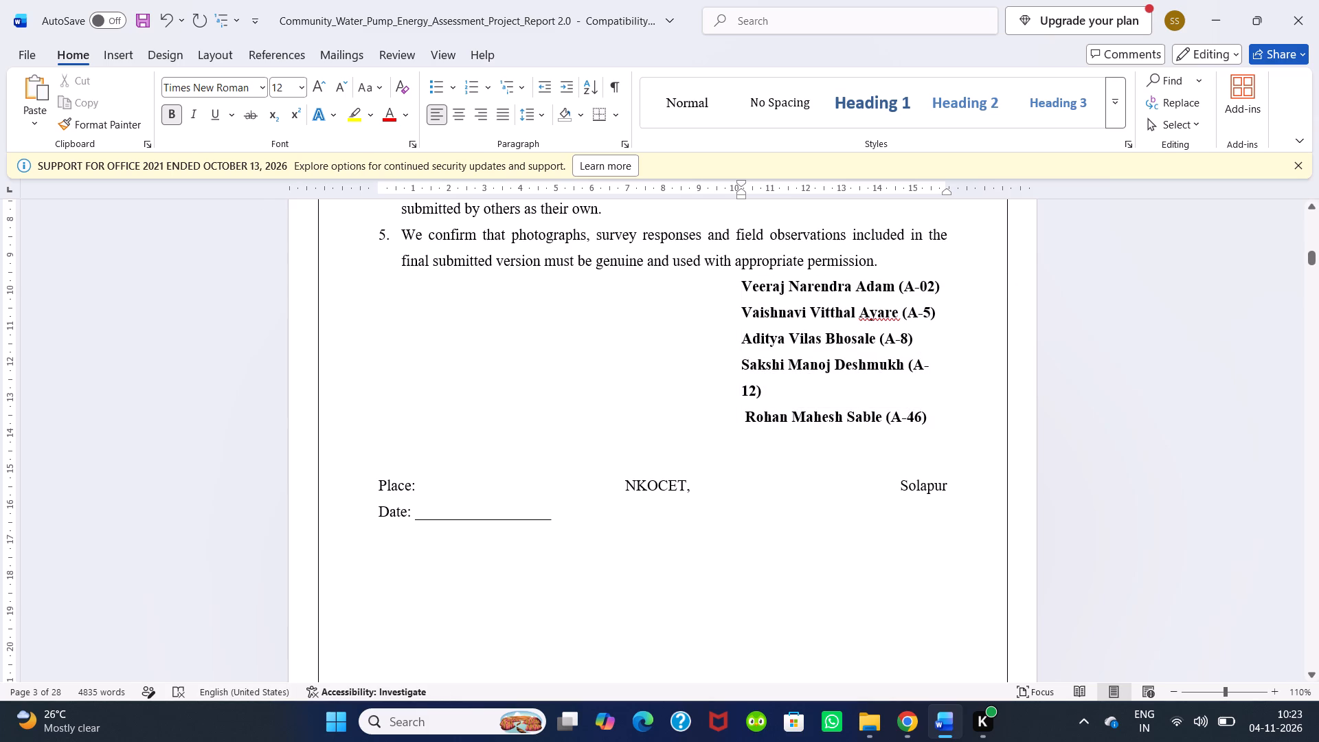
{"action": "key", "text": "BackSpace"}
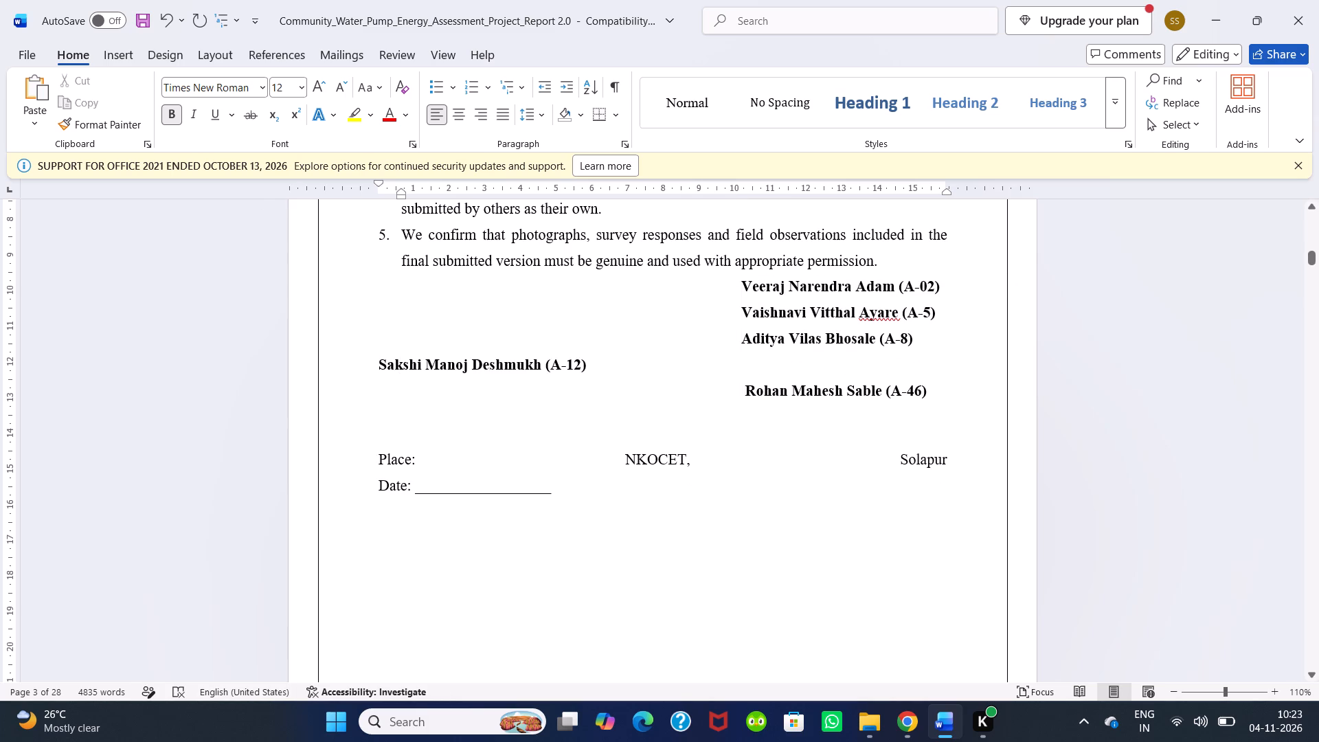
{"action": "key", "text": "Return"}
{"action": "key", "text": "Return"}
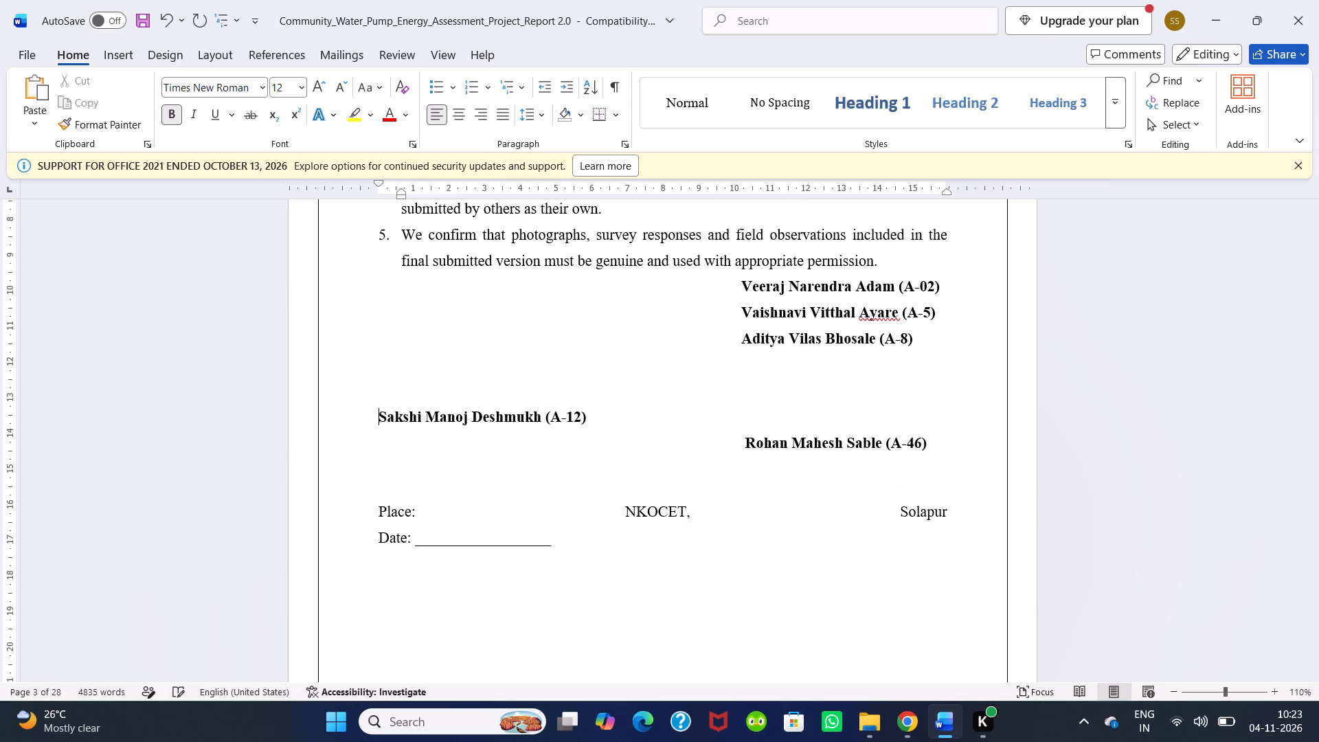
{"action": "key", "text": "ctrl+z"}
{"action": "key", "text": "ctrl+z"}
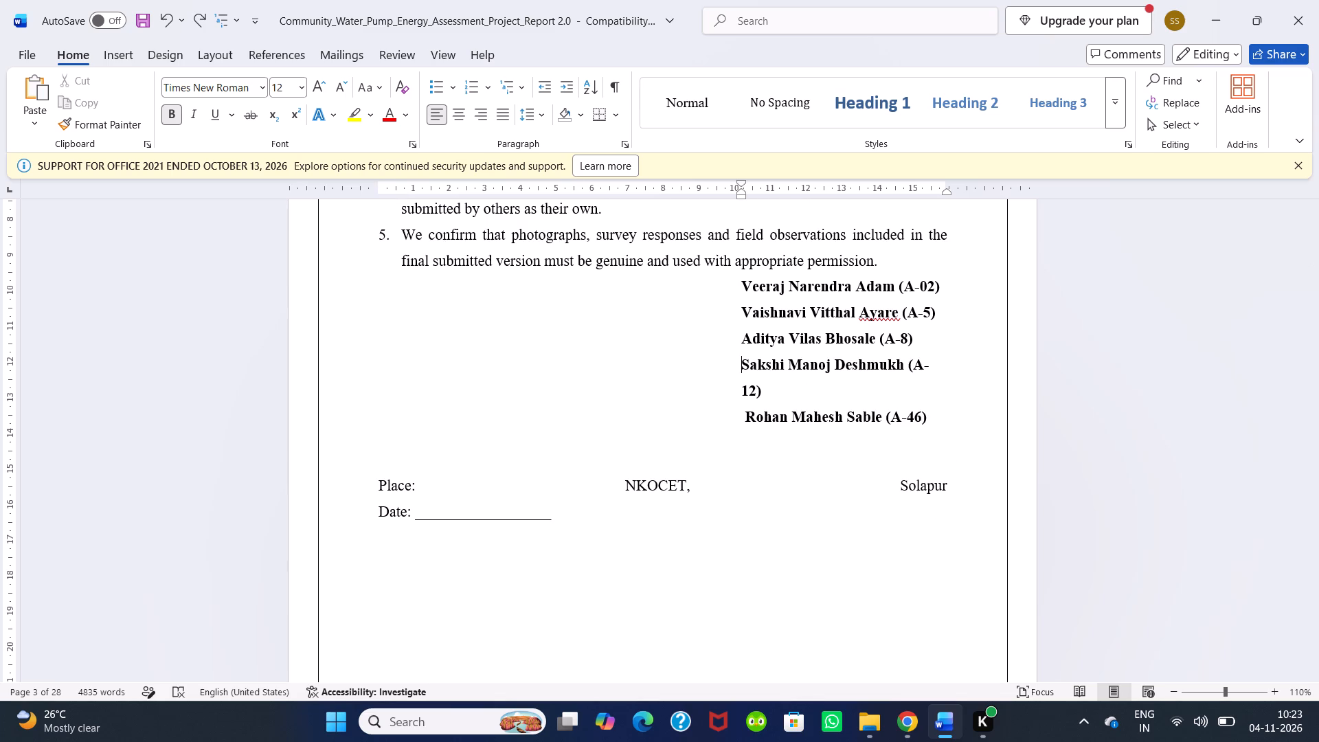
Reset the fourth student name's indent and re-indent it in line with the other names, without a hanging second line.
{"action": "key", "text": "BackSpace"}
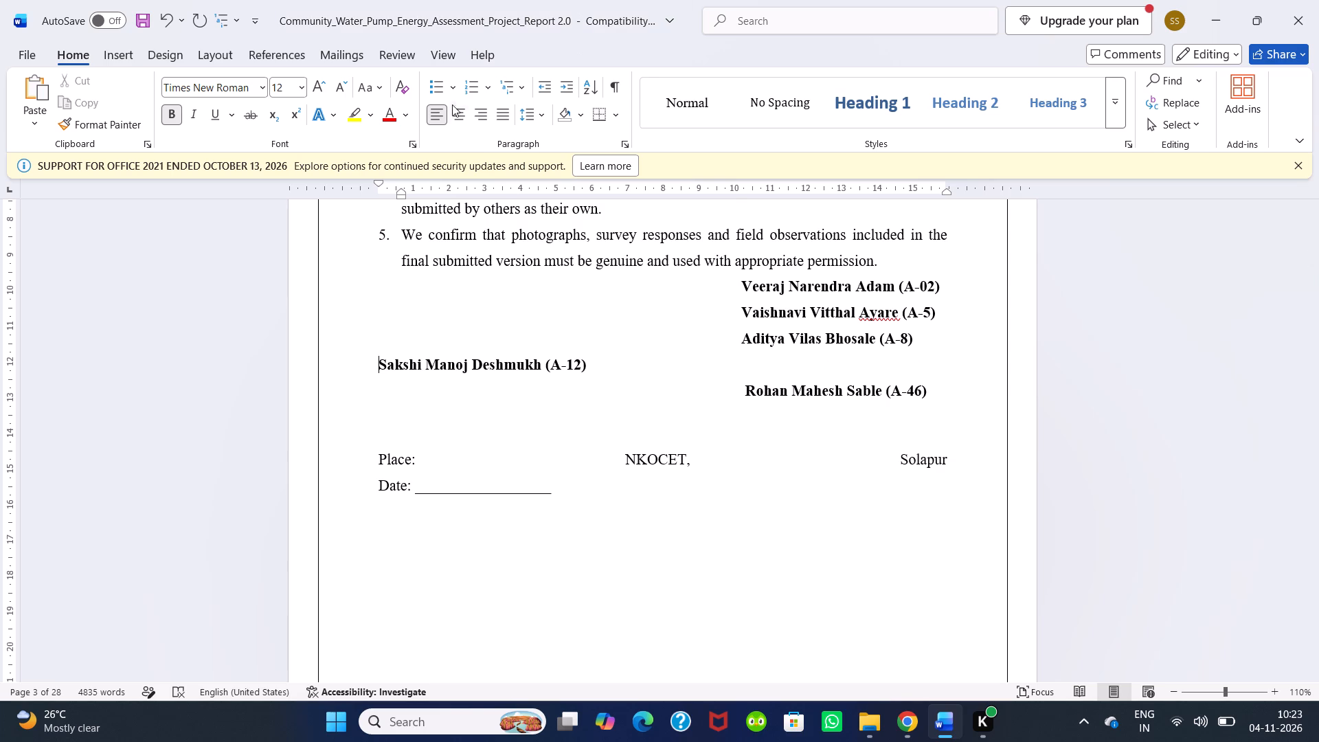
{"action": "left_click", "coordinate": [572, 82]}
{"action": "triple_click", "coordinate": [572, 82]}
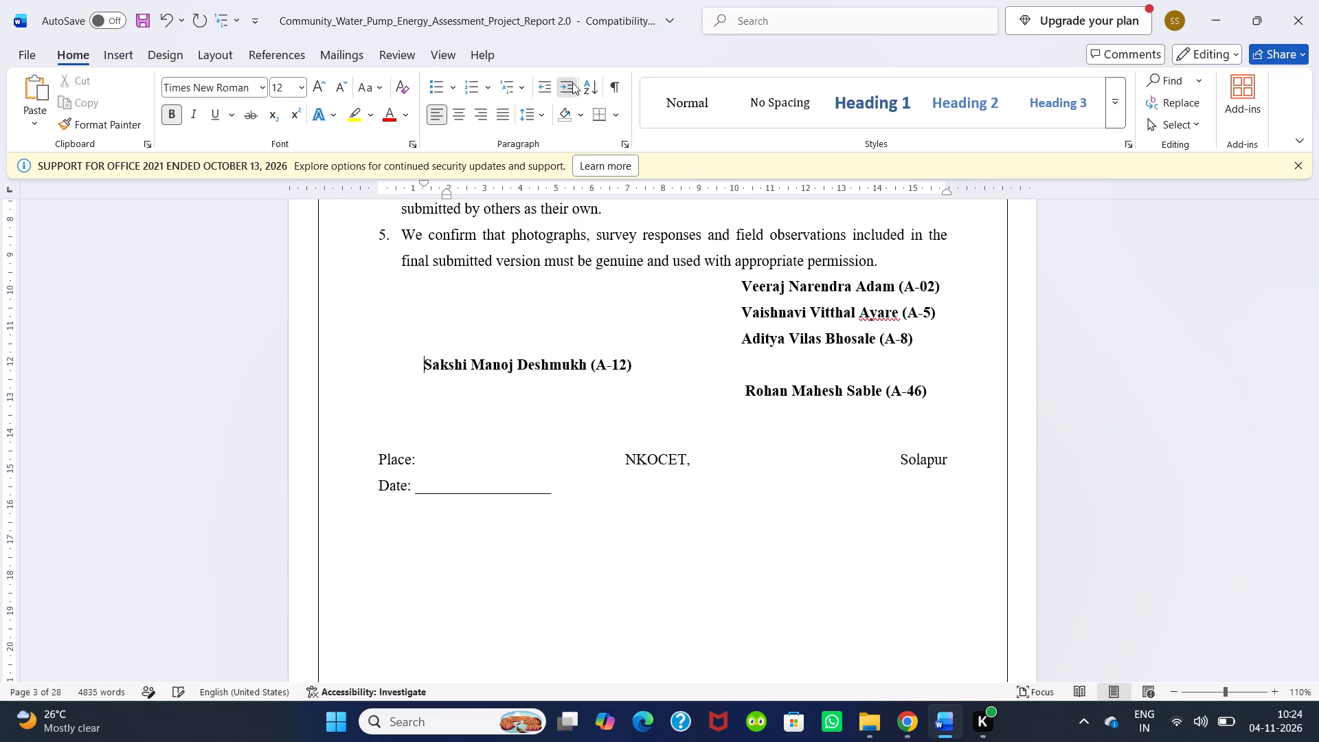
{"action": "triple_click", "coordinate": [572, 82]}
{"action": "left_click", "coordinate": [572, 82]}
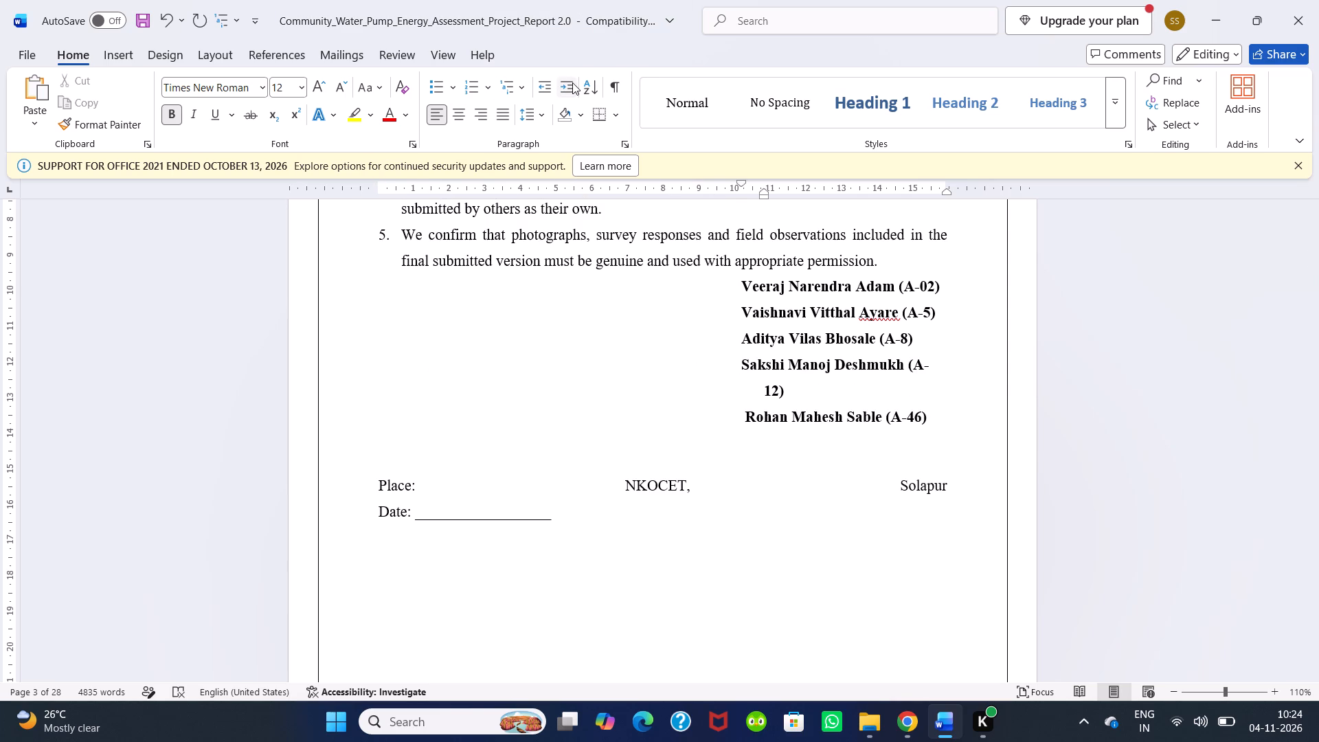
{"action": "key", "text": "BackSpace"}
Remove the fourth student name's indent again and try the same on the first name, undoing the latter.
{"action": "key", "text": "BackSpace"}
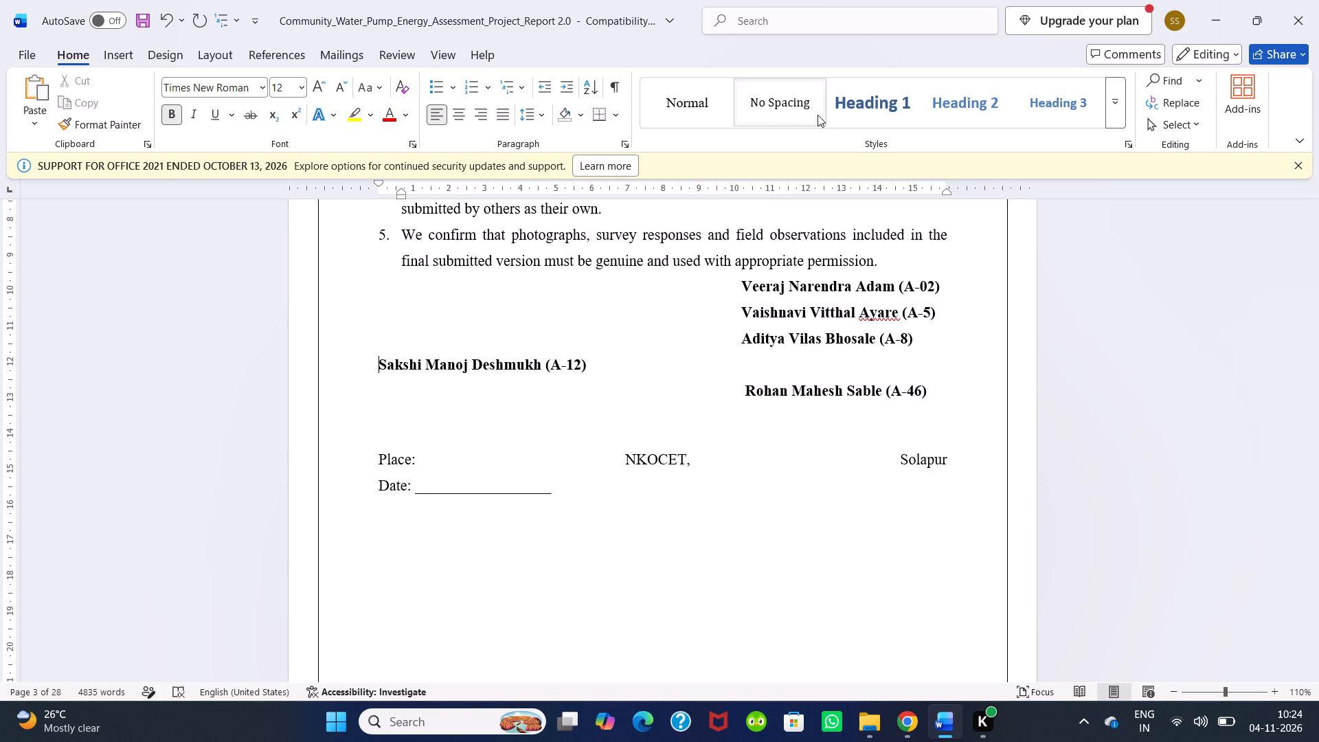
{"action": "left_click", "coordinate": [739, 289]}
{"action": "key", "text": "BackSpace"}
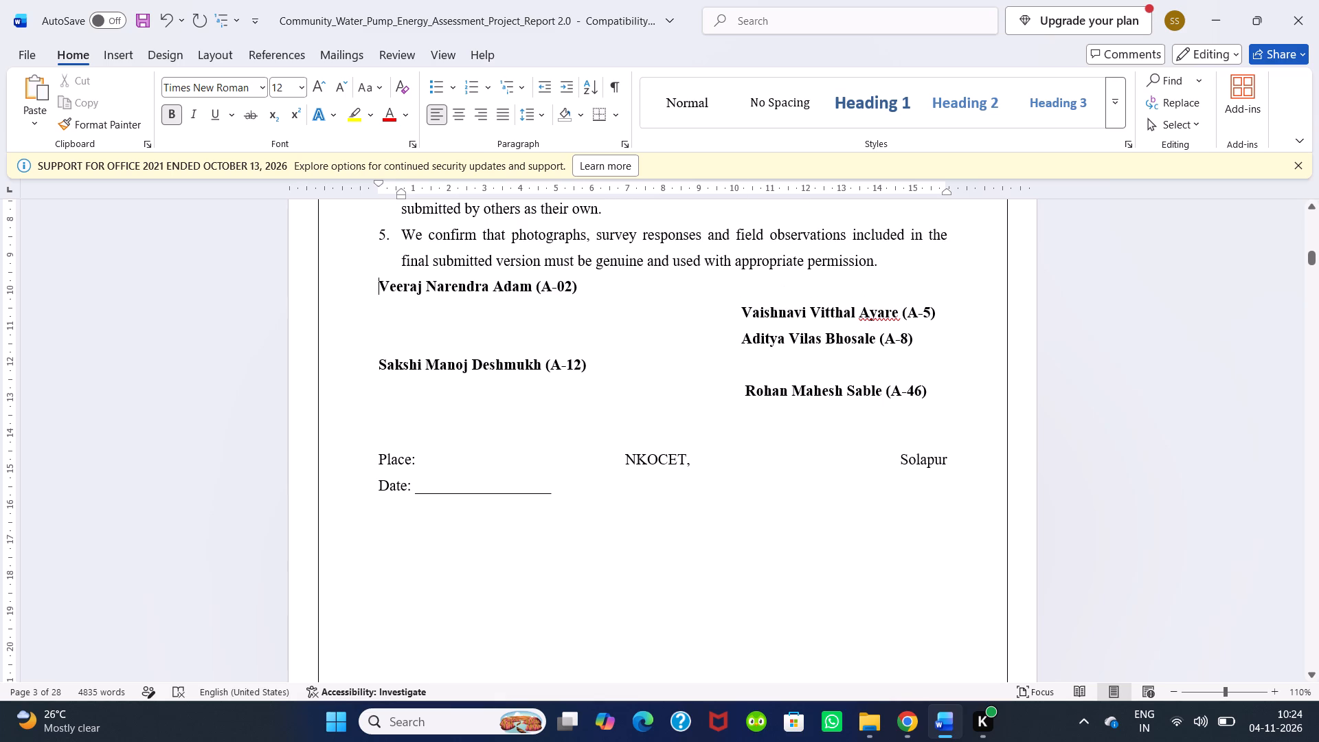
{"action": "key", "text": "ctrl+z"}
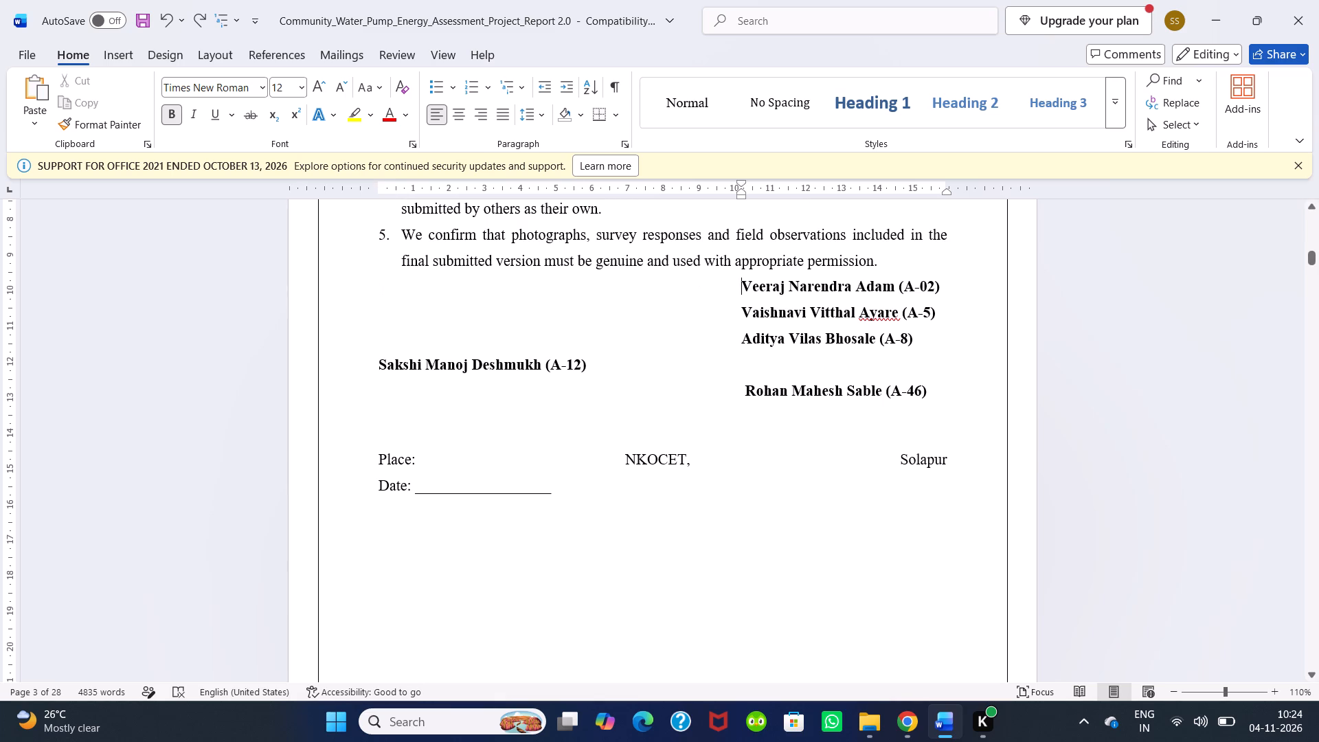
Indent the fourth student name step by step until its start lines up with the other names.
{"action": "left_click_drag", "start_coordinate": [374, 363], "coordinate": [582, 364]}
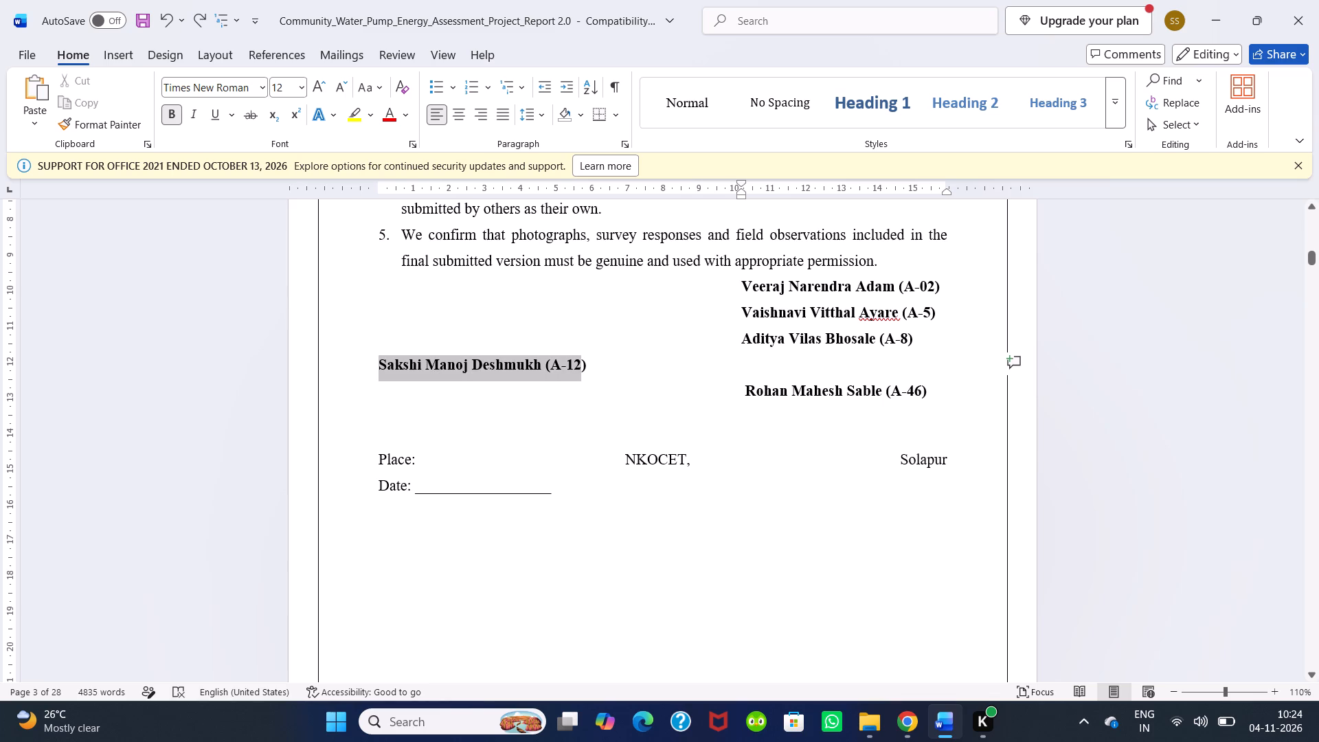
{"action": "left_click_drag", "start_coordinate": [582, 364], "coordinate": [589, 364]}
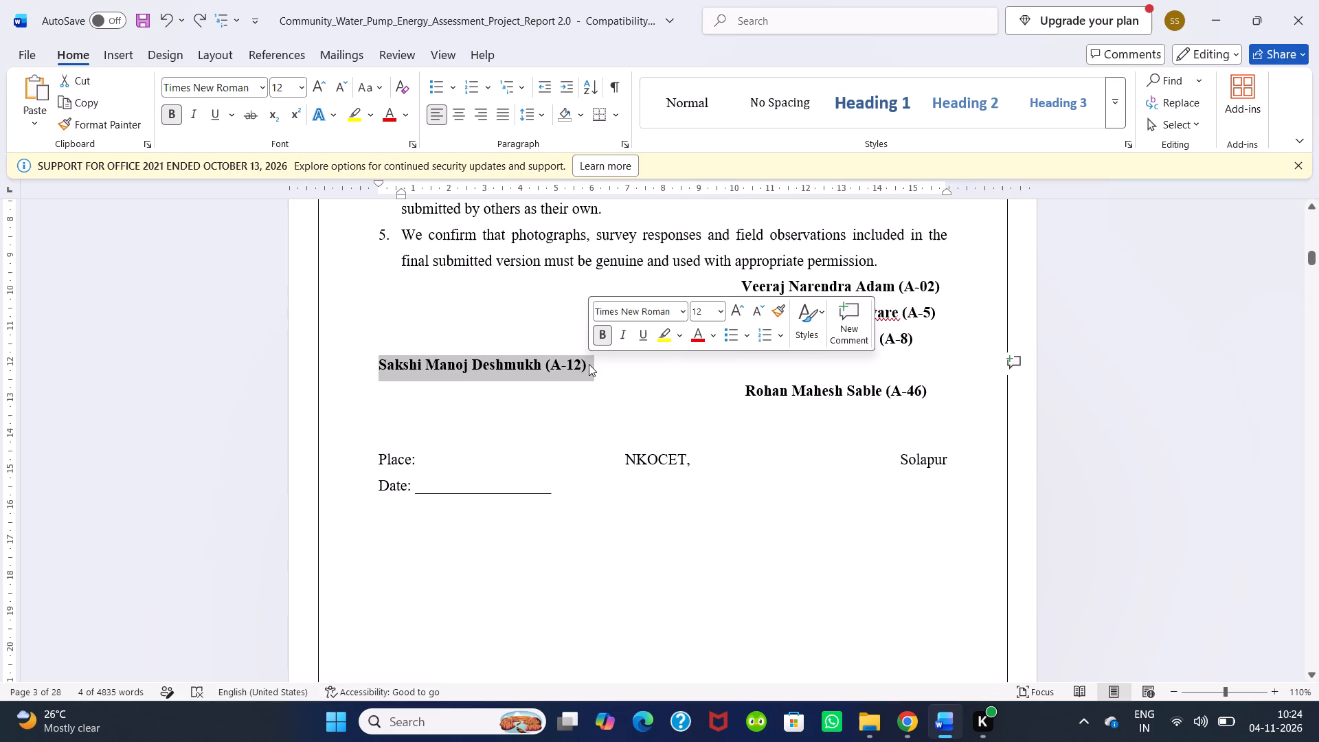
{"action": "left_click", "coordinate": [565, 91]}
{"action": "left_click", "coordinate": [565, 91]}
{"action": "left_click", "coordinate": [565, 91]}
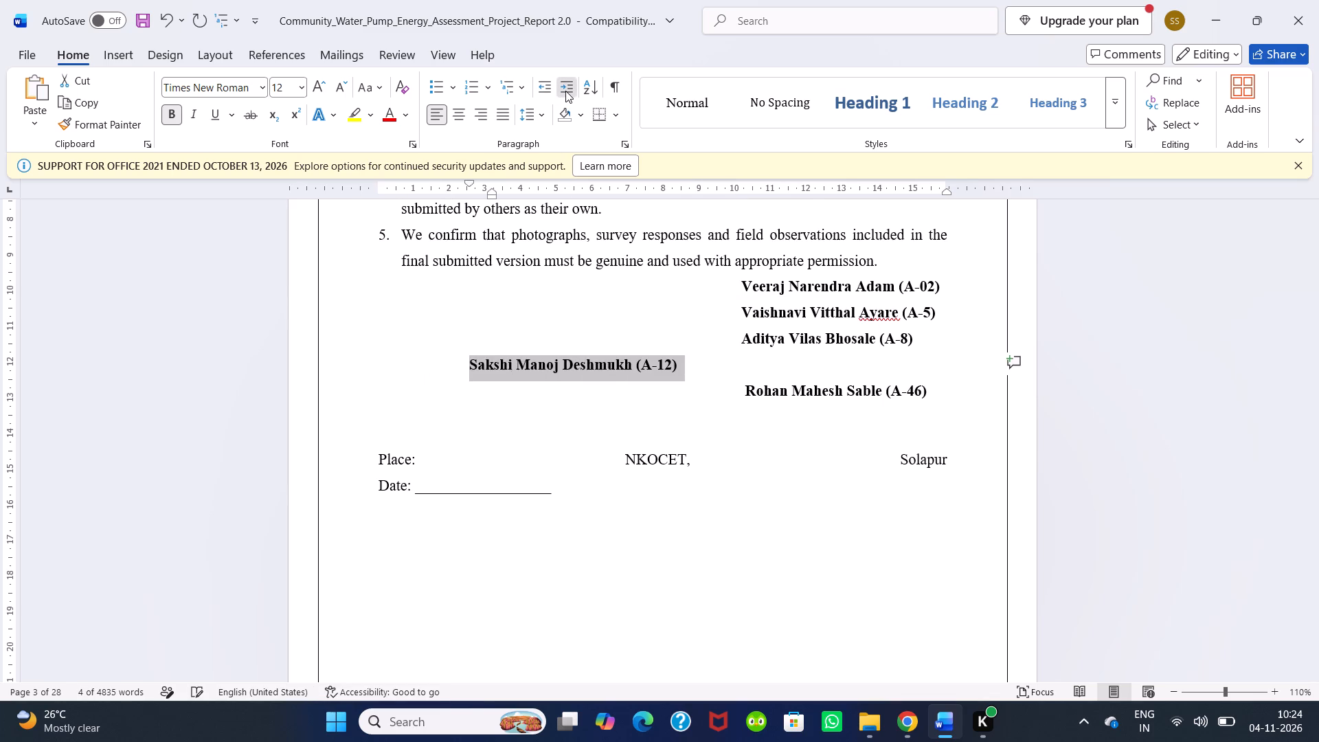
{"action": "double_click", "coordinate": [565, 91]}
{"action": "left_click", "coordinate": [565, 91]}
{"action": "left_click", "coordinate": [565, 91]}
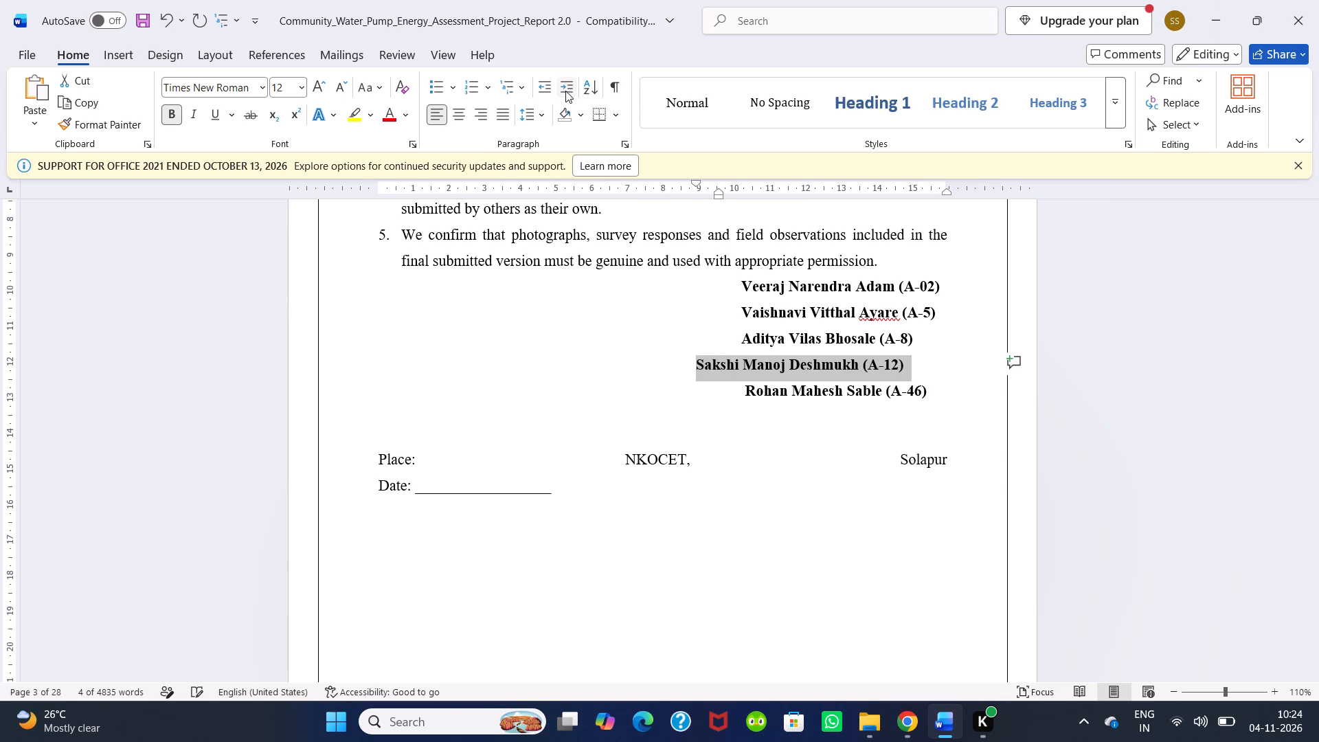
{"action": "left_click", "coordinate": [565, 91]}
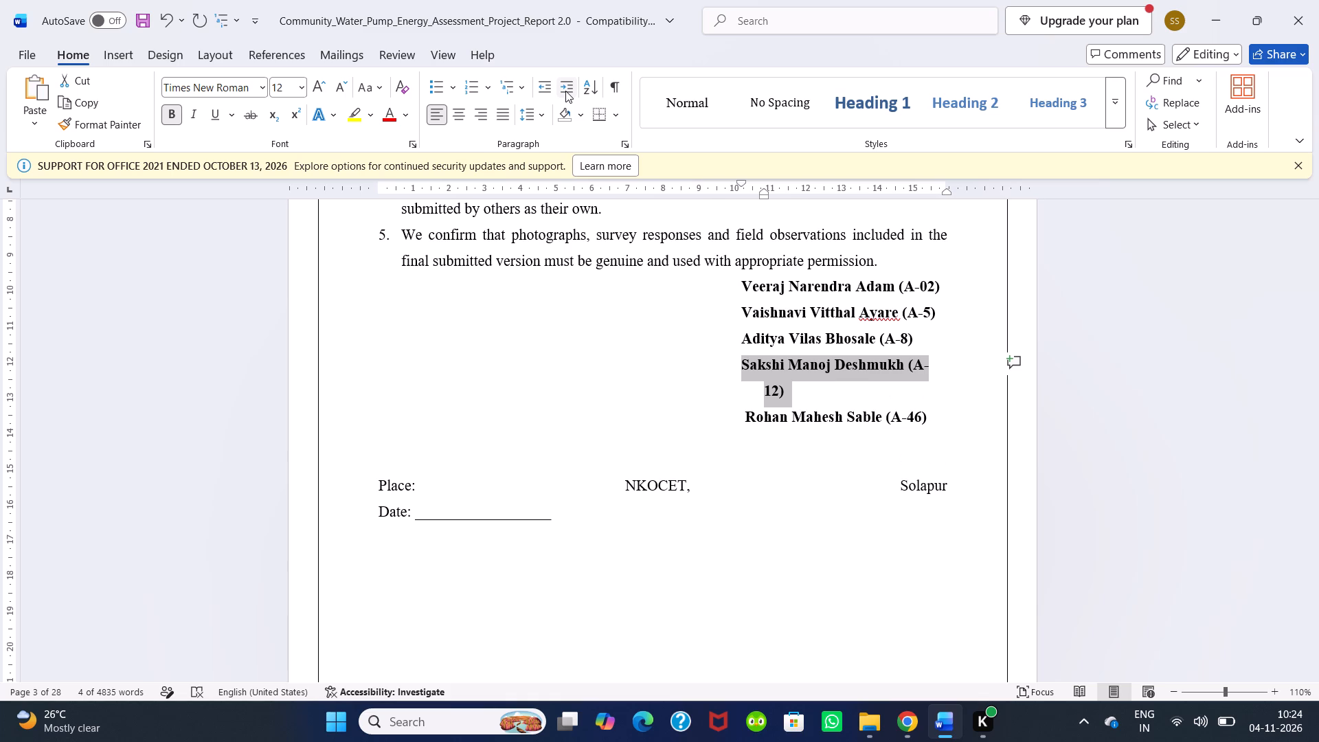
Undo the edits to the student list below item 5 back to the original bold, right-aligned names without roll numbers.
{"action": "key", "text": "ctrl+z"}
{"action": "key", "text": "ctrl+z"}
{"action": "key", "text": "ctrl+z"}
{"action": "key", "text": "ctrl+z"}
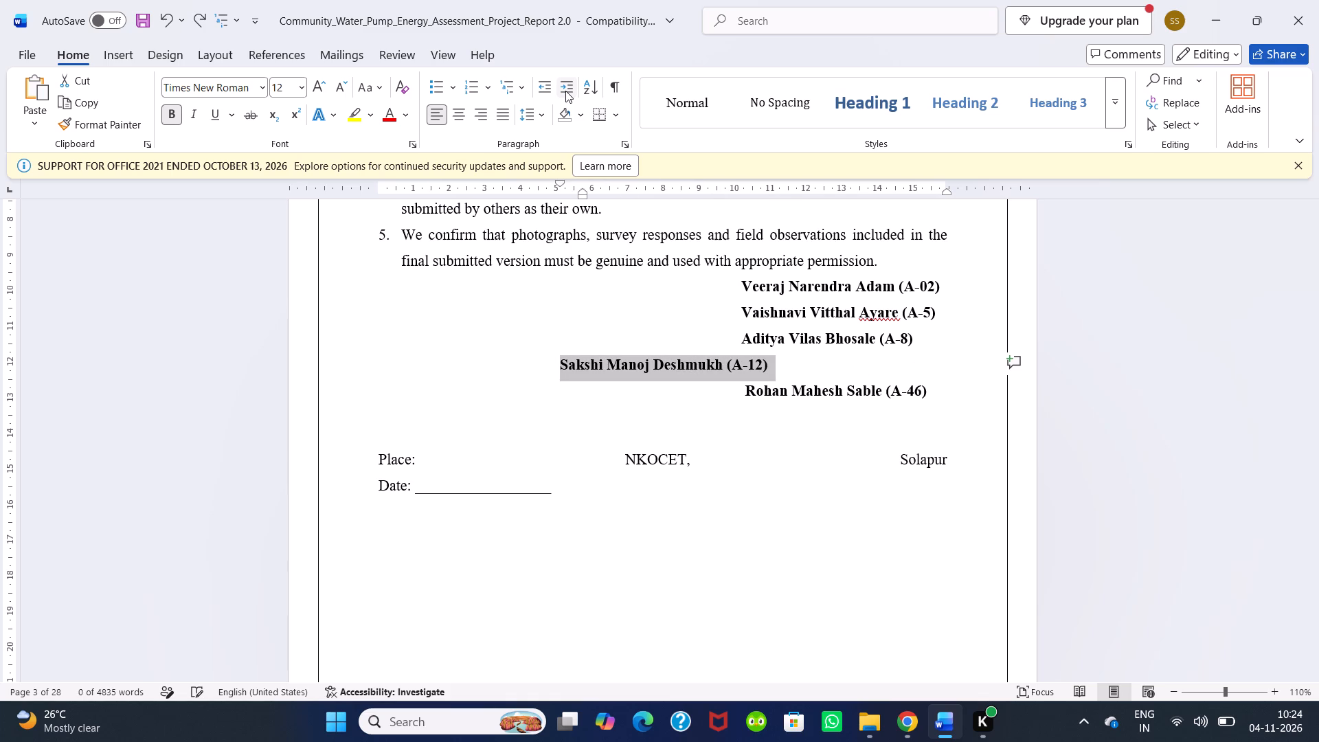
{"action": "key", "text": "ctrl+z"}
{"action": "key", "text": "ctrl+z"}
{"action": "key", "text": "ctrl+z"}
{"action": "key", "text": "ctrl+z"}
{"action": "key", "text": "ctrl+z"}
{"action": "key", "text": "ctrl+z"}
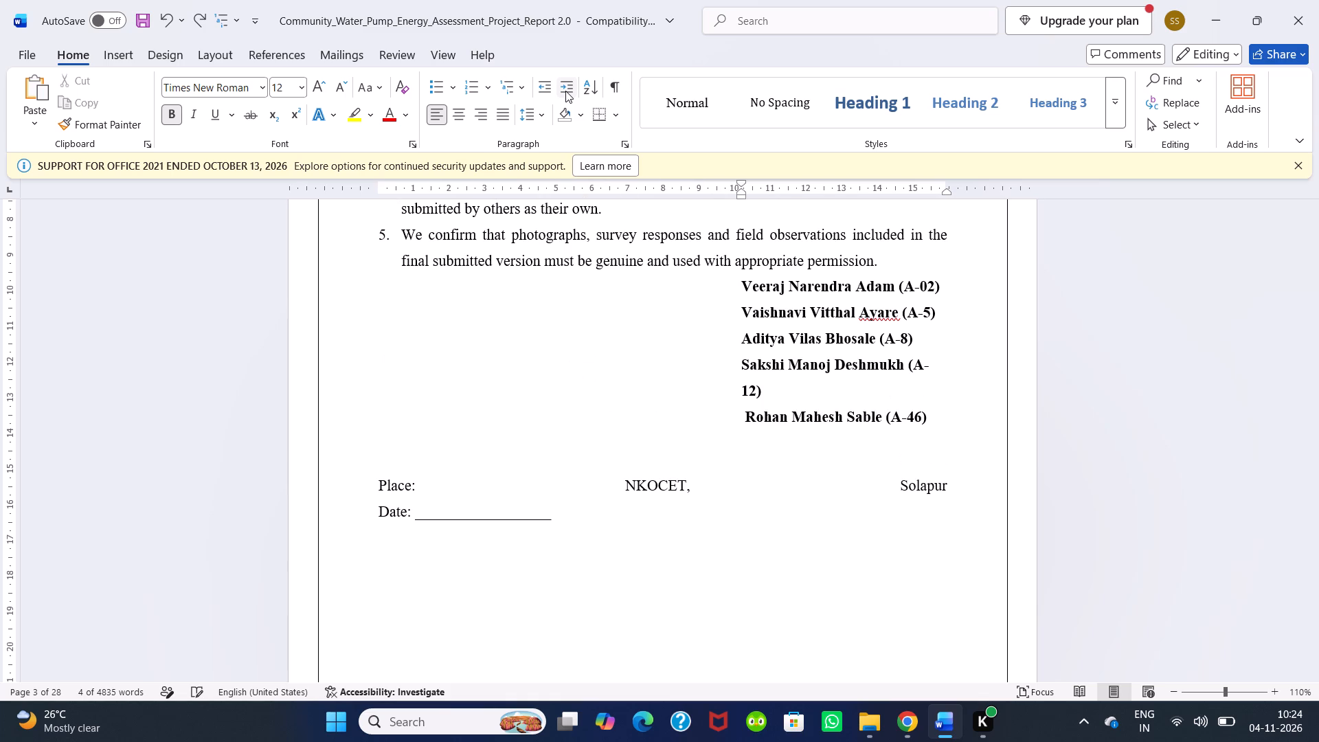
{"action": "key", "text": "ctrl+z"}
{"action": "key", "text": "ctrl+z"}
{"action": "key", "text": "ctrl+z"}
{"action": "key", "text": "ctrl+z"}
{"action": "key", "text": "ctrl+z"}
{"action": "key", "text": "ctrl+z"}
{"action": "key", "text": "ctrl+z"}
{"action": "key", "text": "ctrl+z"}
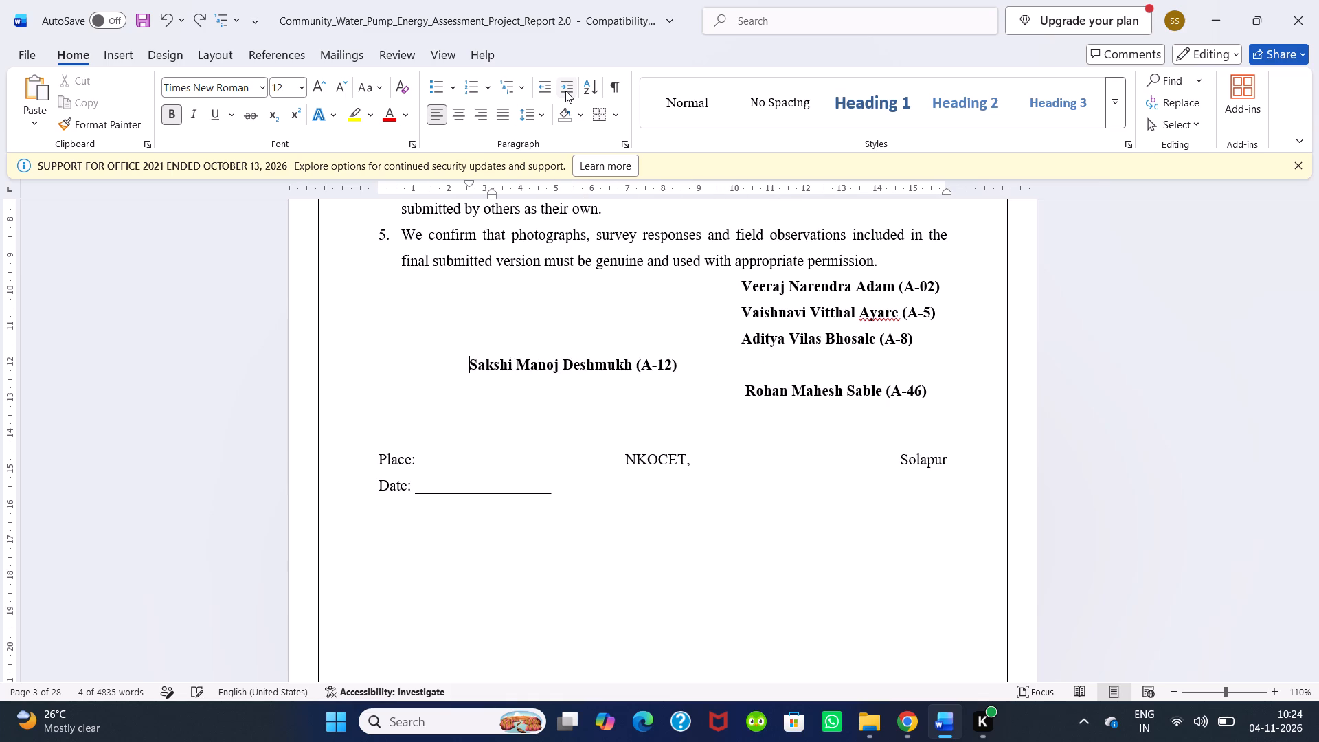
{"action": "key", "text": "ctrl+z"}
{"action": "key", "text": "ctrl+z"}
{"action": "key", "text": "ctrl+z"}
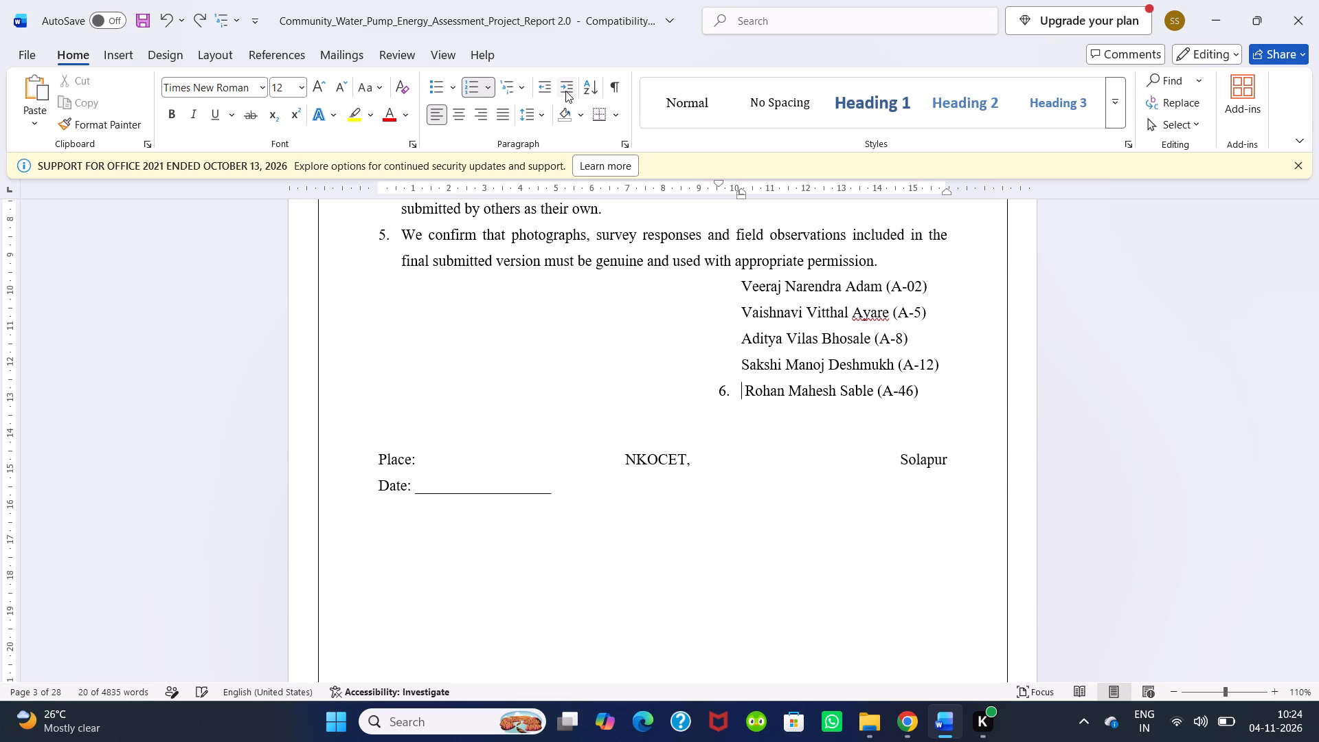
{"action": "key", "text": "ctrl+z"}
{"action": "key", "text": "ctrl+z"}
{"action": "key", "text": "ctrl+z"}
{"action": "key", "text": "ctrl+z"}
{"action": "key", "text": "ctrl+z"}
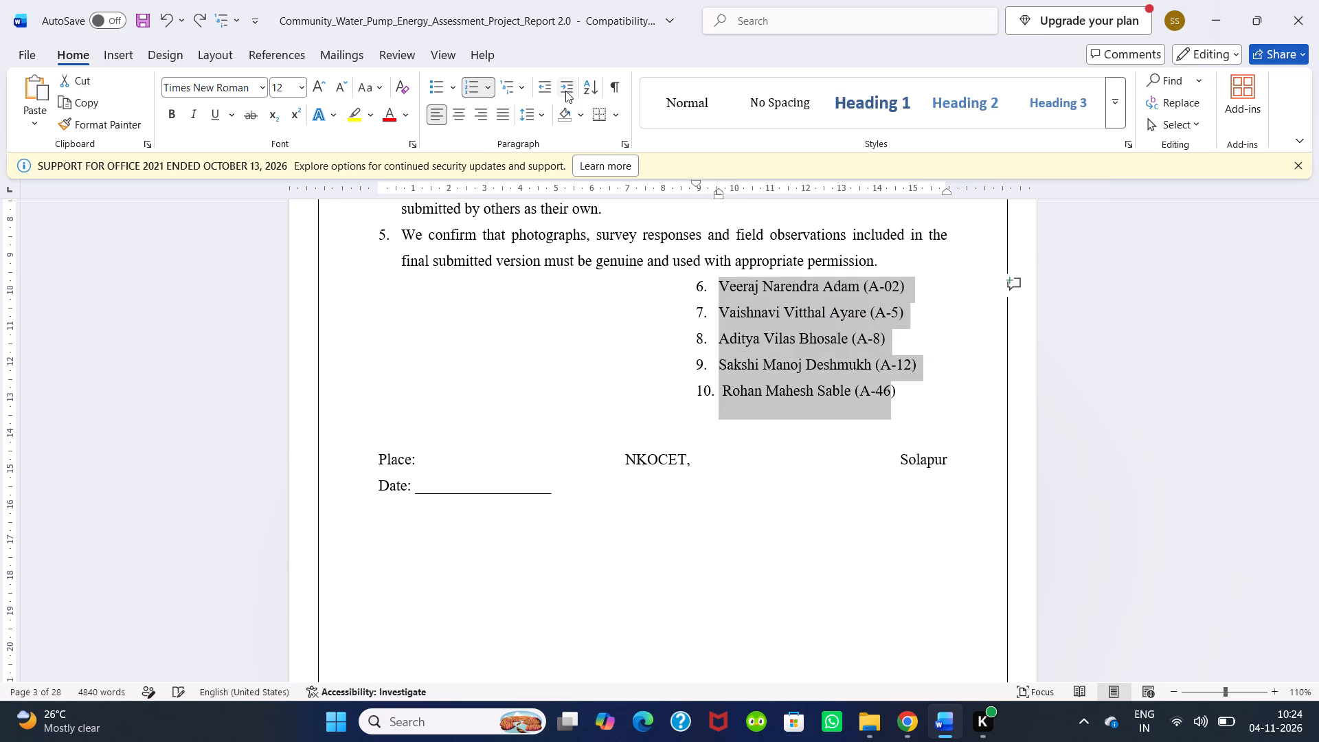
{"action": "key", "text": "ctrl+z"}
{"action": "key", "text": "ctrl+z"}
{"action": "key", "text": "ctrl+z"}
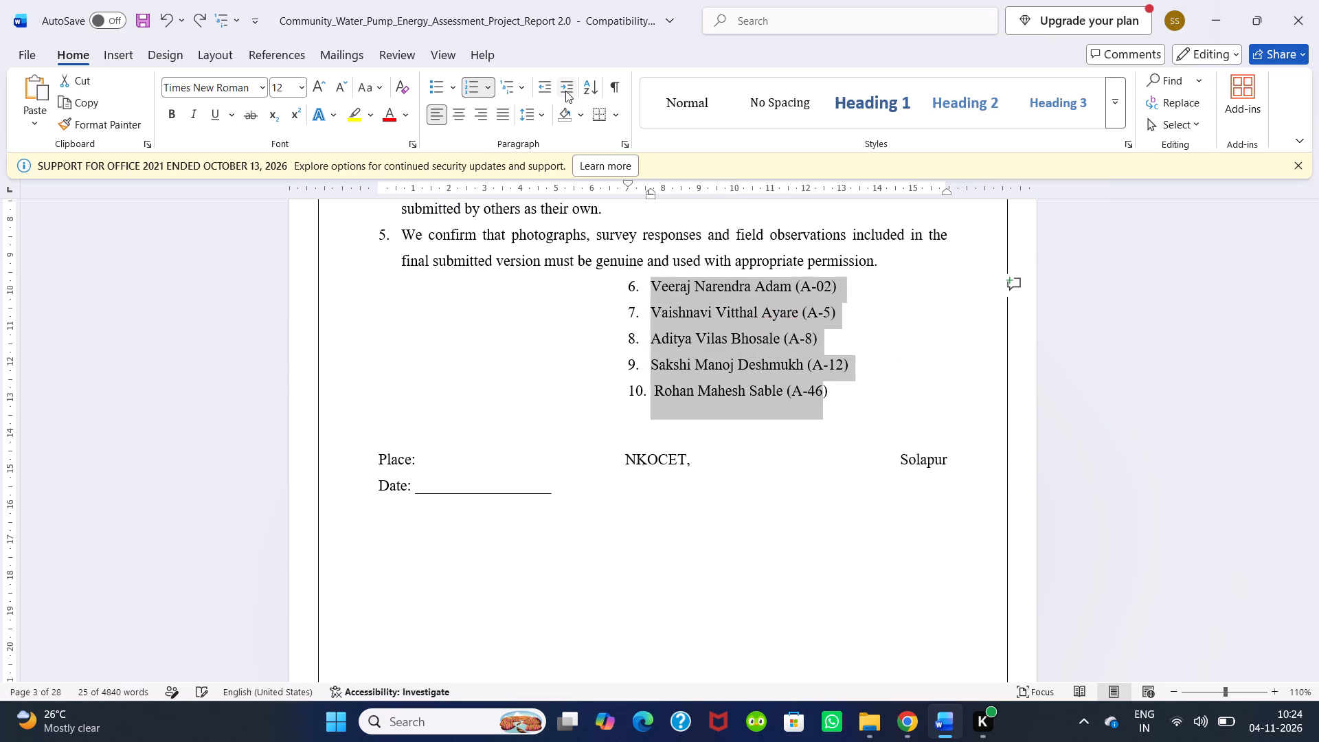
{"action": "key", "text": "ctrl+z"}
{"action": "key", "text": "ctrl+z"}
{"action": "key", "text": "ctrl+z"}
{"action": "key", "text": "ctrl+z"}
{"action": "key", "text": "ctrl+z"}
{"action": "key", "text": "ctrl+z"}
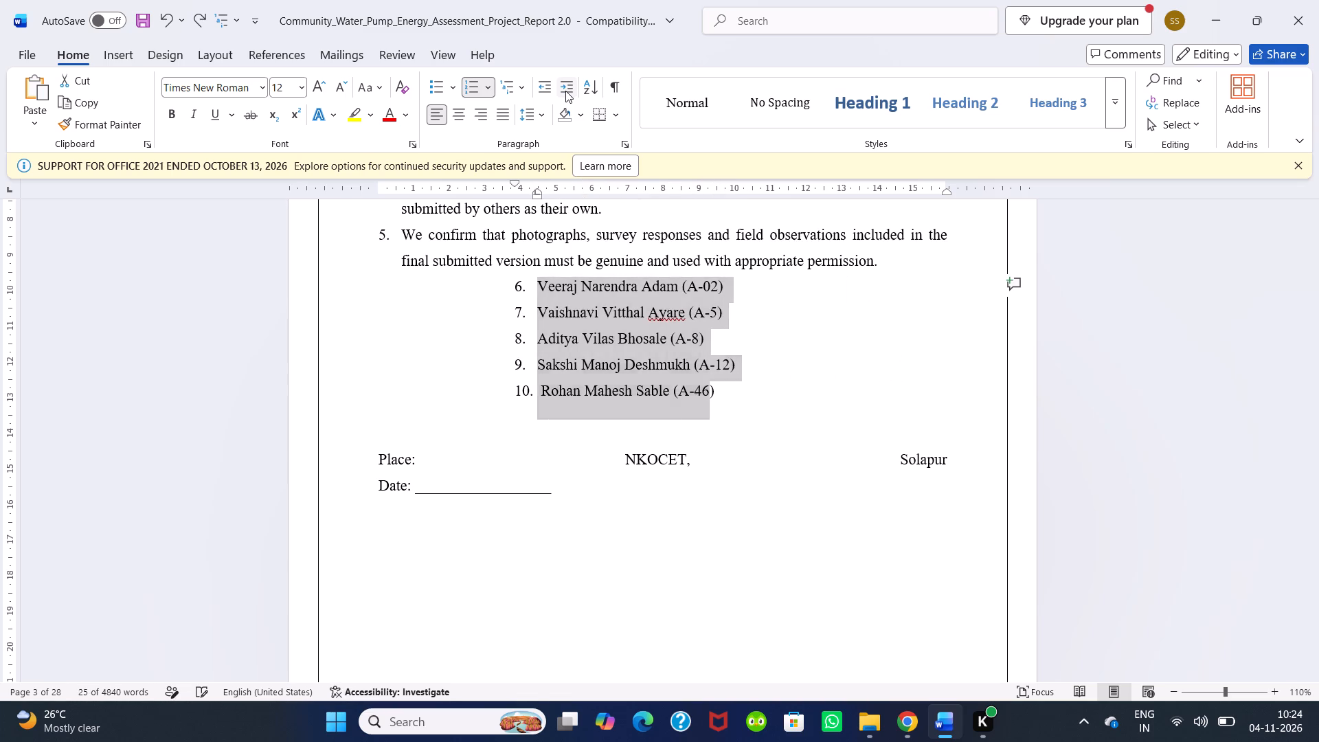
{"action": "key", "text": "ctrl+z"}
{"action": "key", "text": "ctrl+z"}
{"action": "key", "text": "ctrl+z"}
{"action": "key", "text": "ctrl+z"}
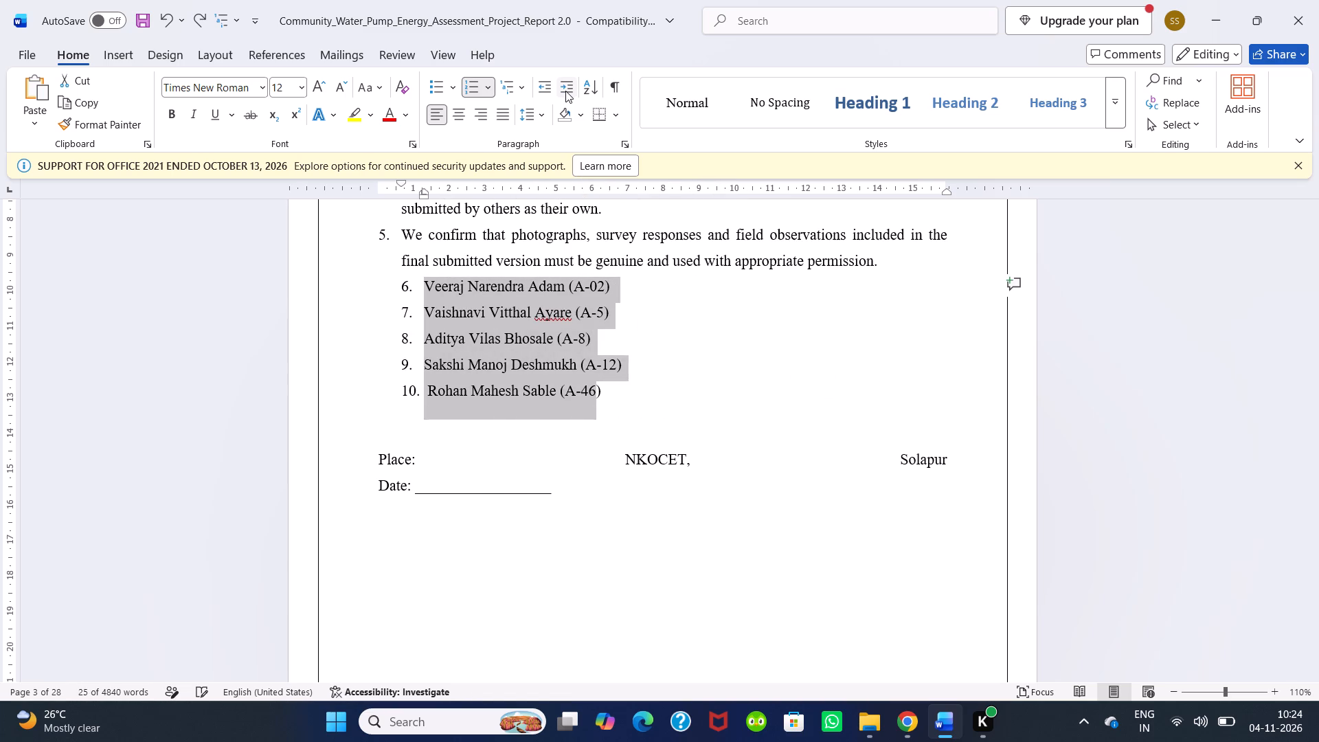
{"action": "key", "text": "ctrl+z"}
{"action": "key", "text": "ctrl+z"}
{"action": "key", "text": "ctrl+z"}
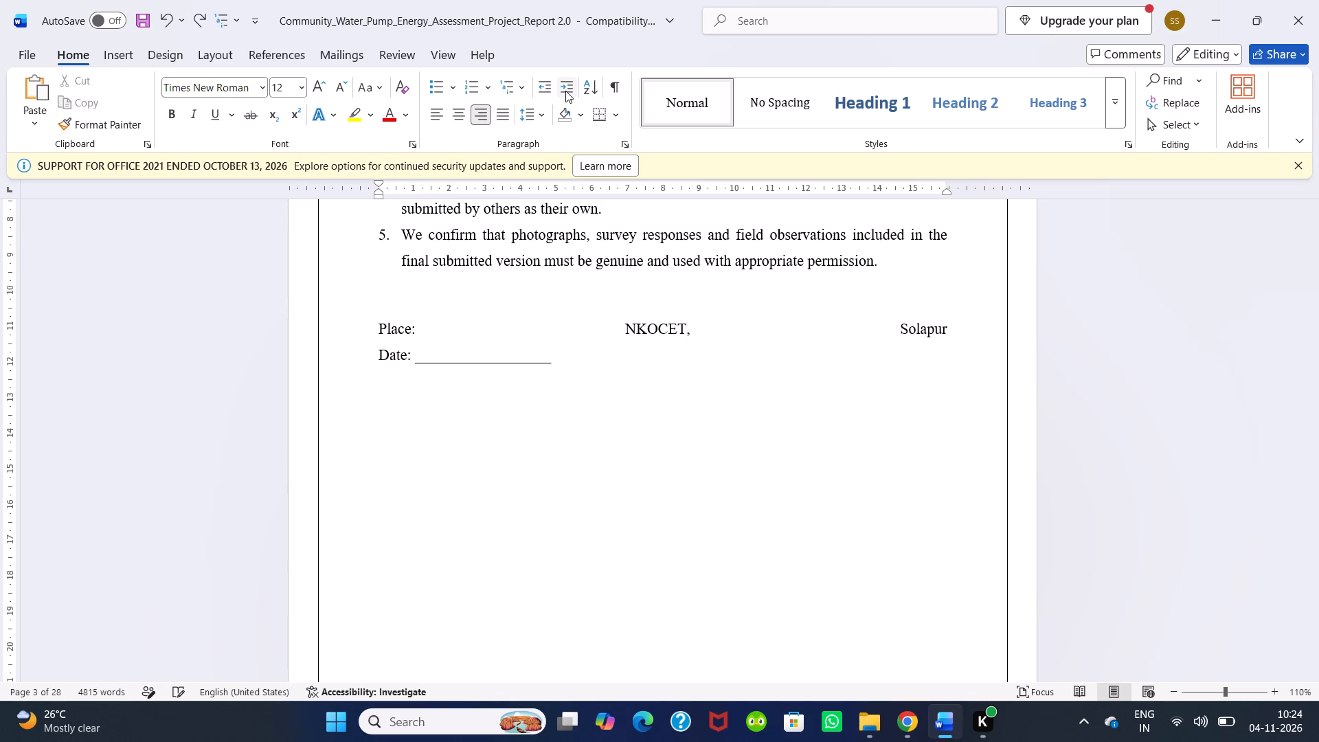
{"action": "key", "text": "ctrl+z"}
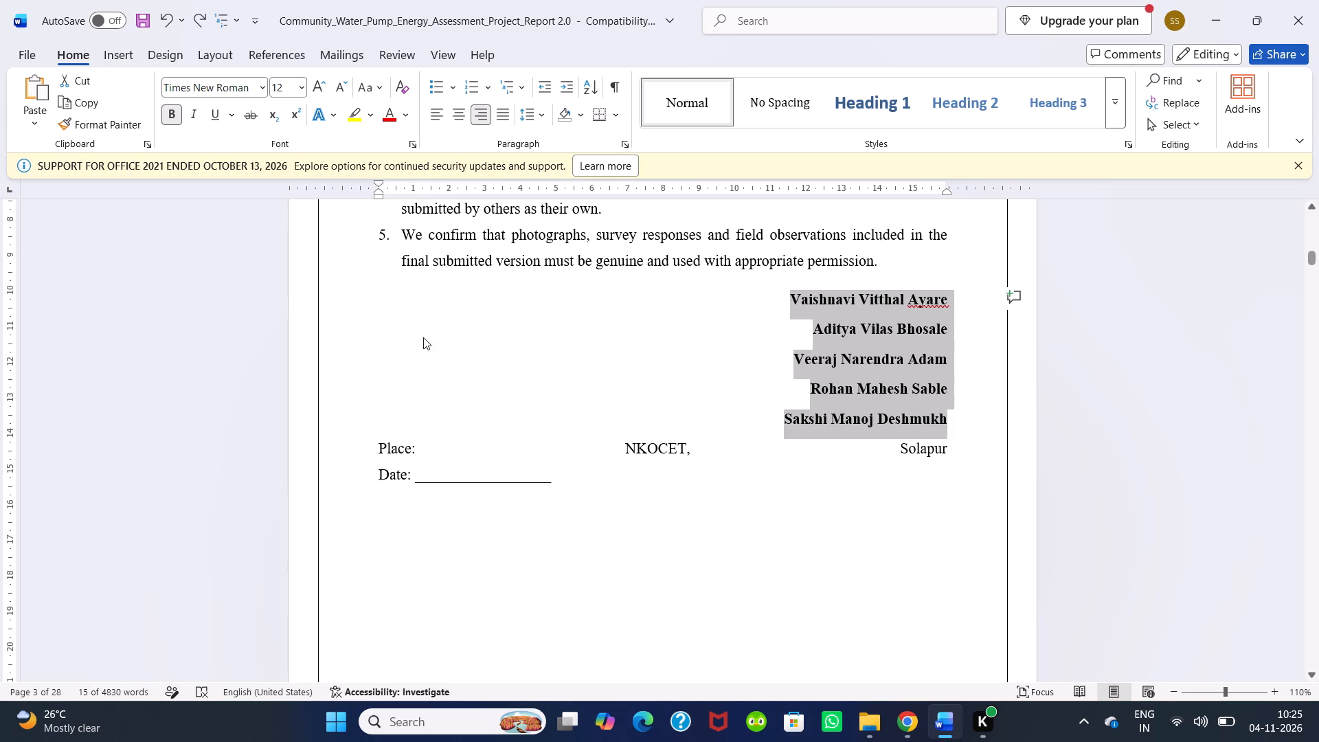
{"action": "left_click", "coordinate": [519, 330]}
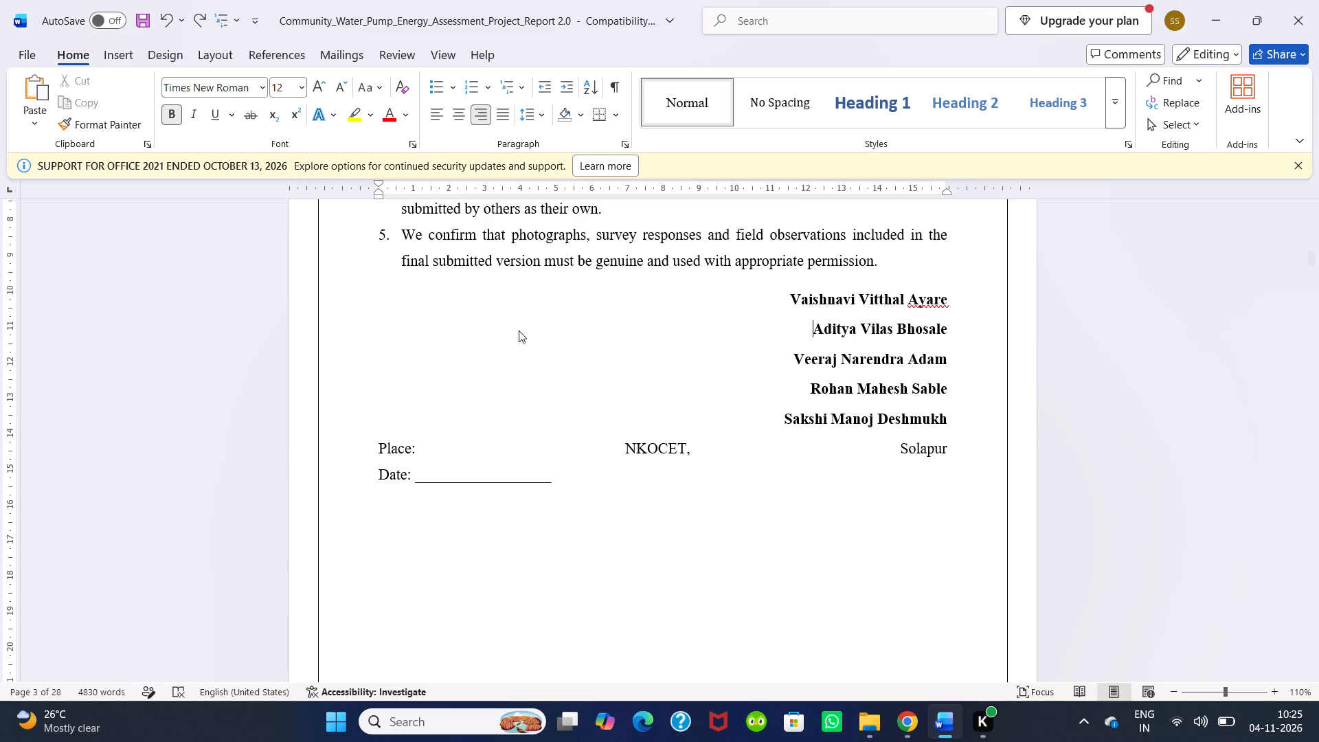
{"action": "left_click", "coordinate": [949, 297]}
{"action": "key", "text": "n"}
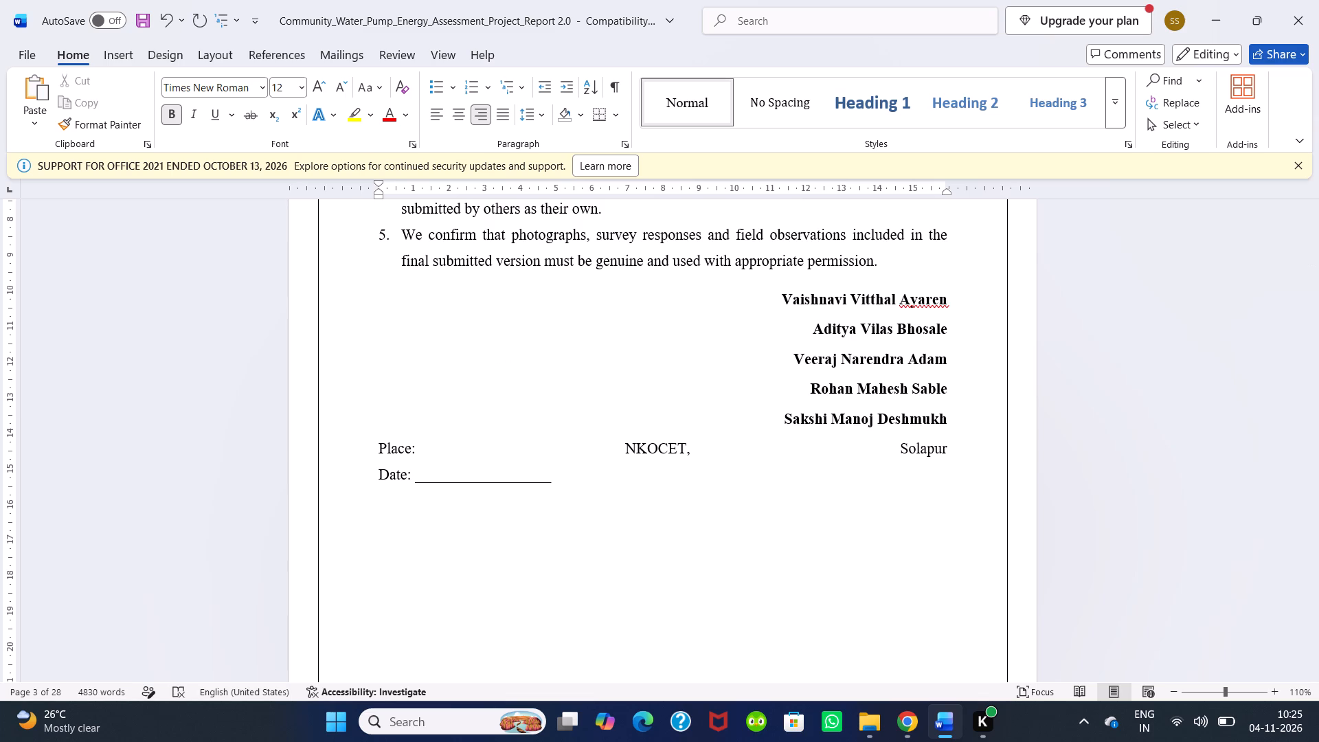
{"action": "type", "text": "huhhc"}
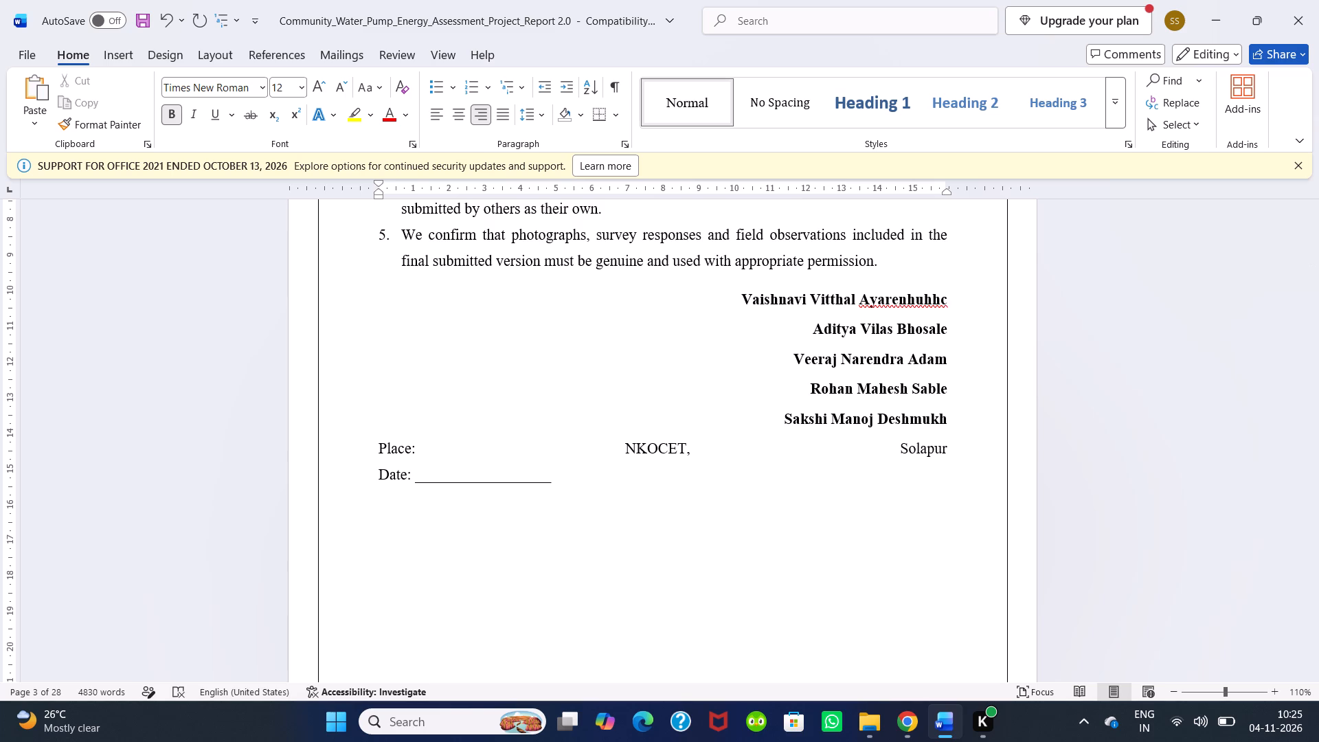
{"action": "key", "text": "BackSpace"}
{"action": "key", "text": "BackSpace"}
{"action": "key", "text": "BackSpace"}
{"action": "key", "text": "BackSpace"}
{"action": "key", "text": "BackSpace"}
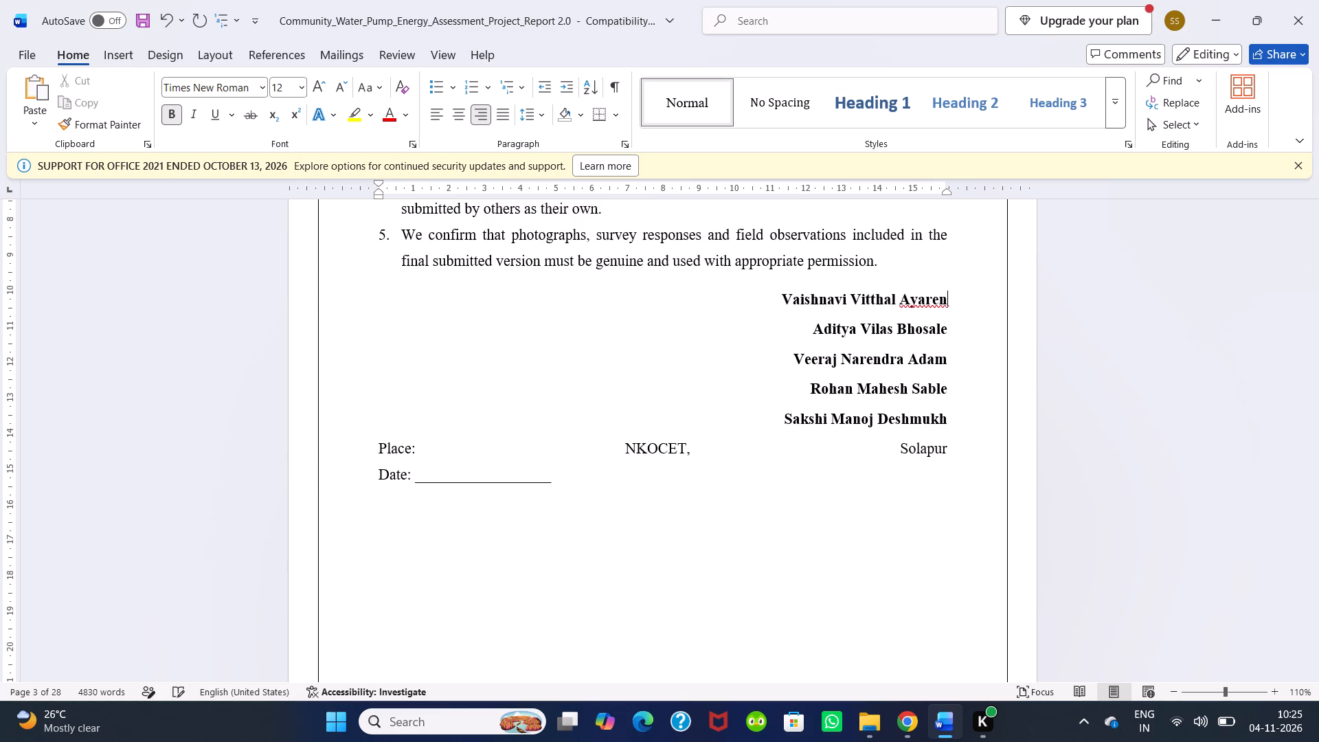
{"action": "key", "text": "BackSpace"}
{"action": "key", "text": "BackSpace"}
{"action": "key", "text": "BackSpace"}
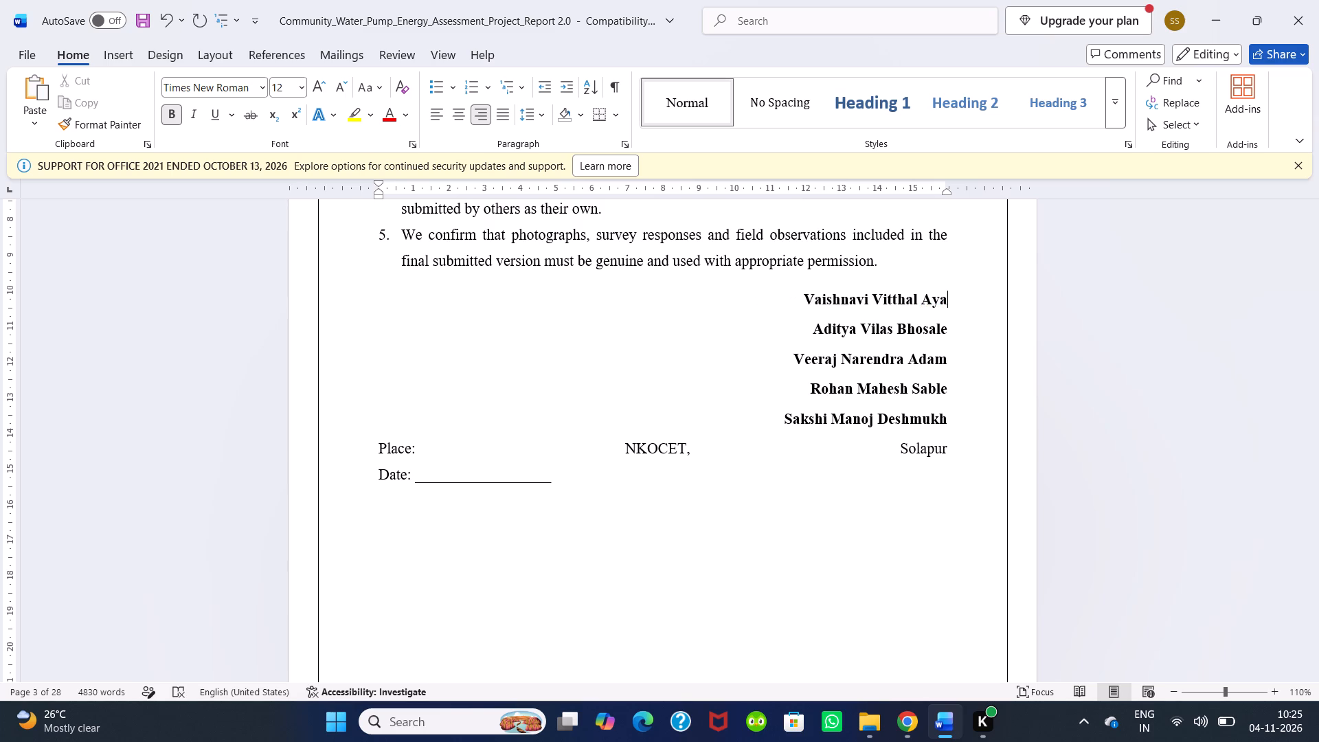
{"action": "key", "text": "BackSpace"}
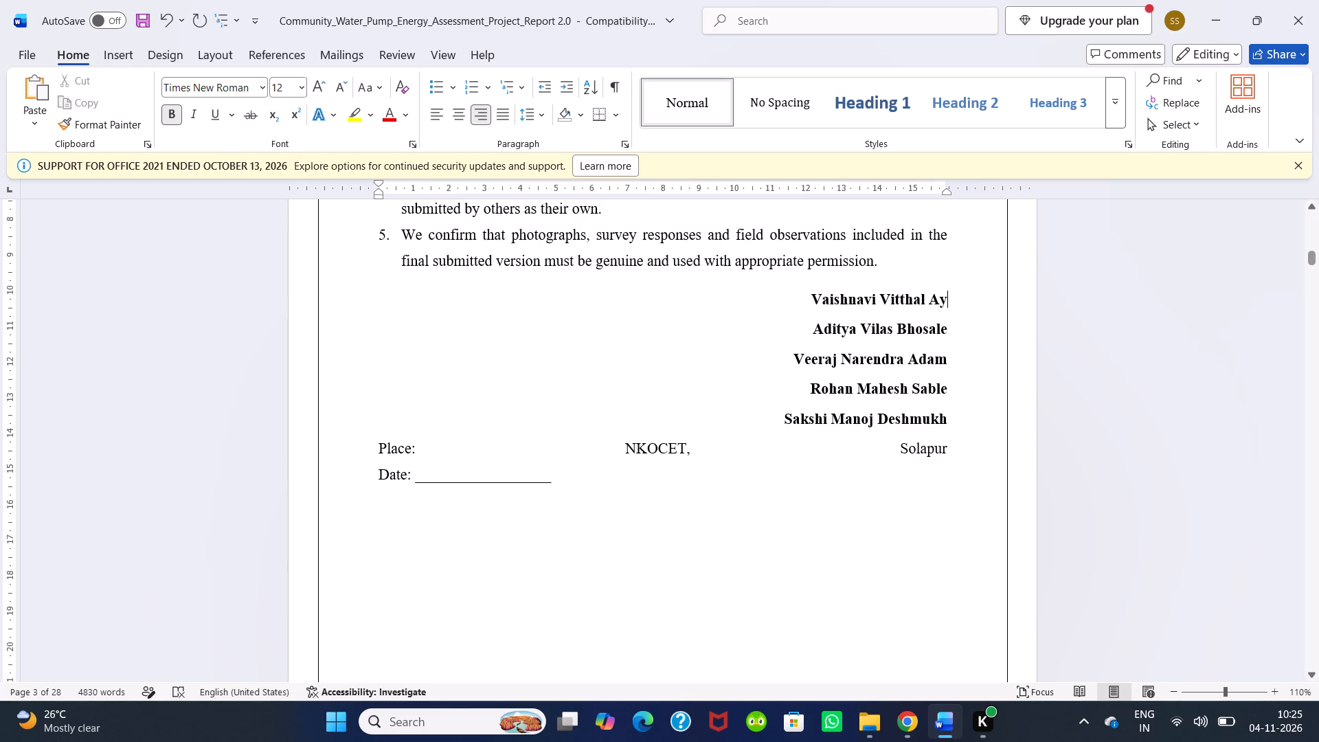
Delete the old right-aligned student names below item 5 of the CODE OF ETHICS.
{"action": "left_click_drag", "start_coordinate": [820, 300], "coordinate": [845, 397]}
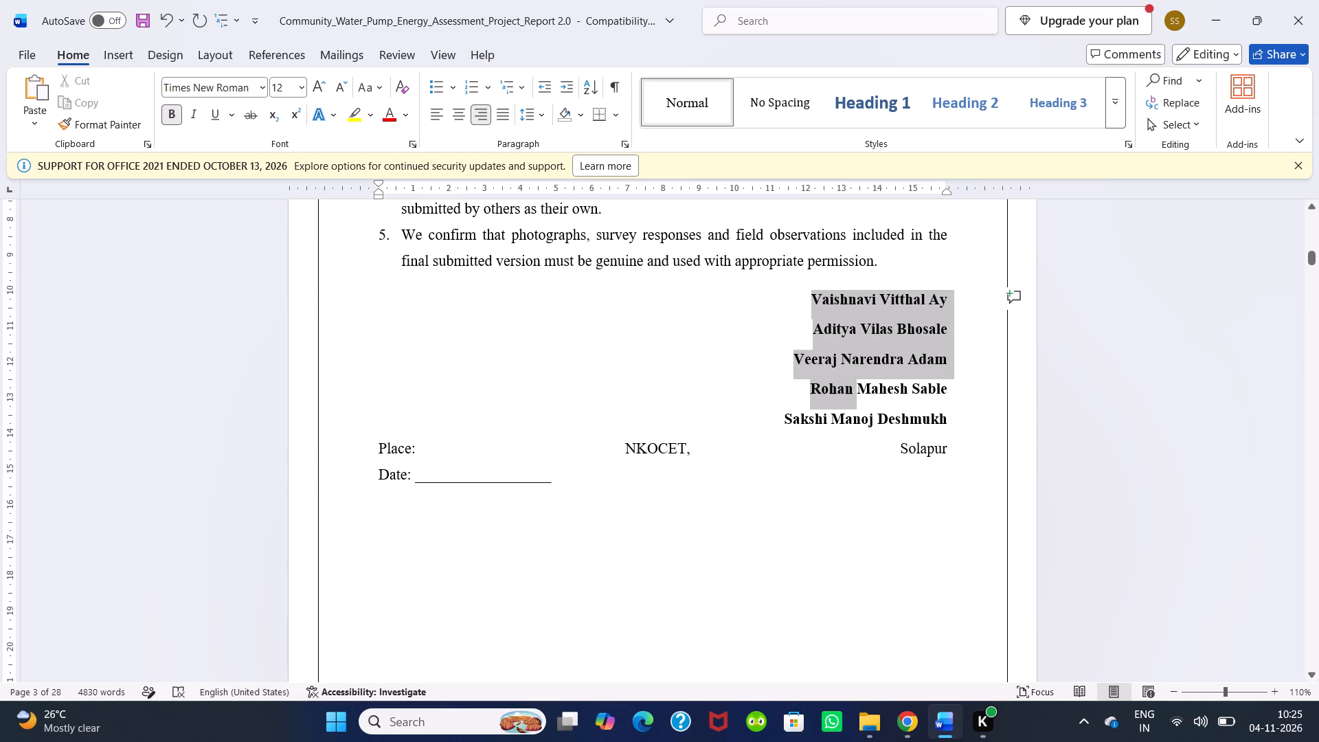
{"action": "left_click_drag", "start_coordinate": [845, 397], "coordinate": [888, 355]}
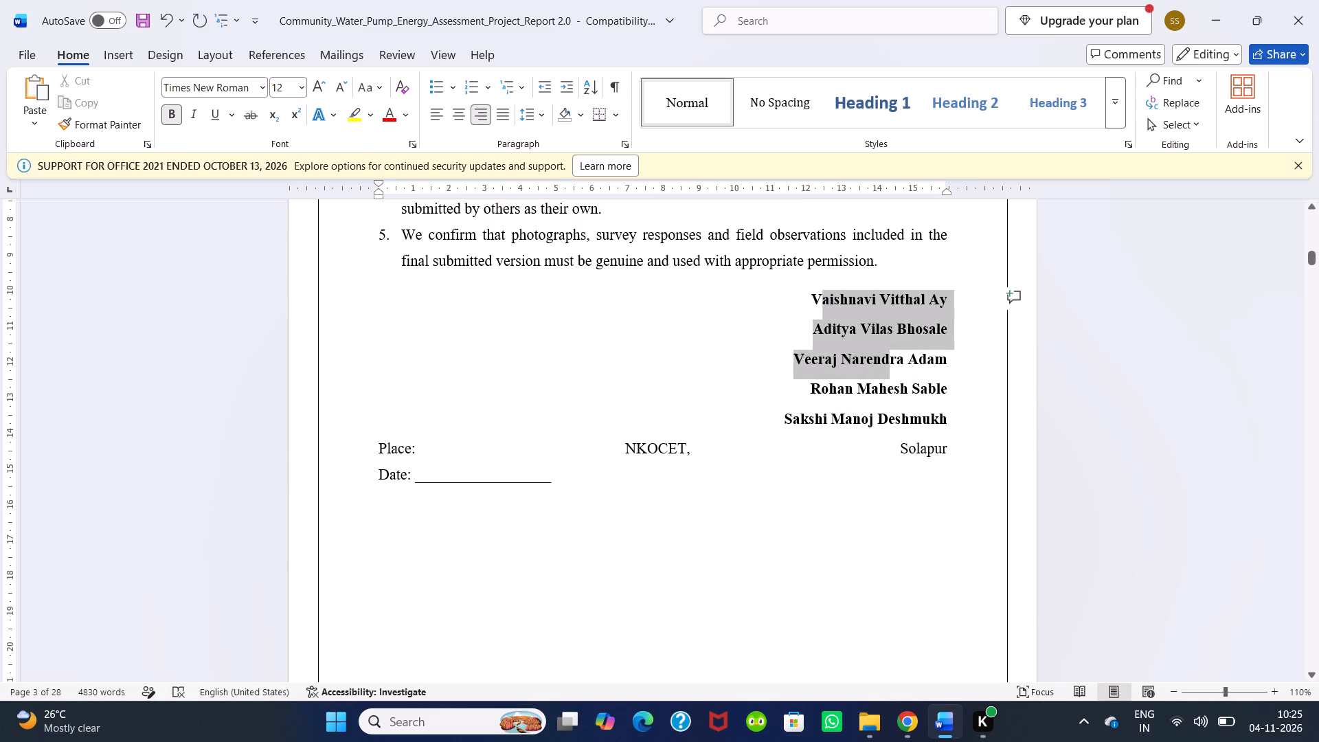
{"action": "left_click_drag", "start_coordinate": [888, 355], "coordinate": [1039, 410]}
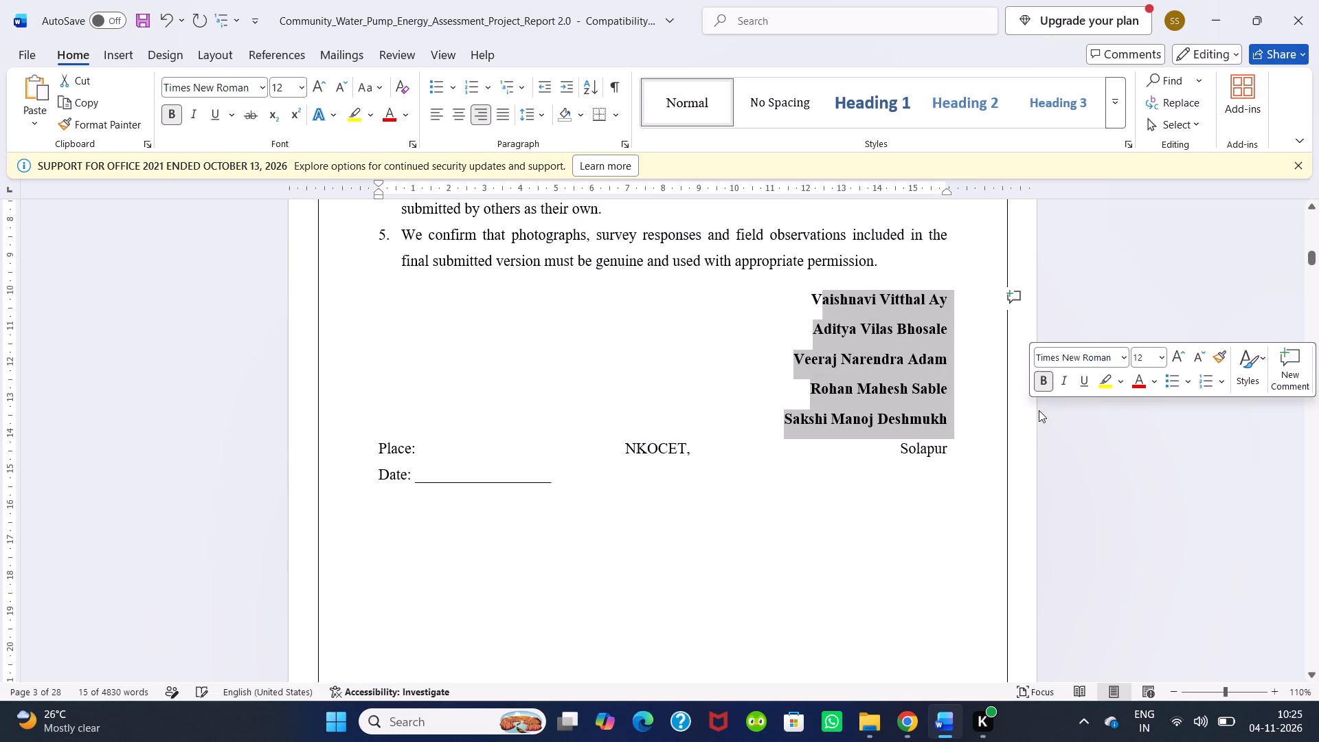
{"action": "key", "text": "BackSpace"}
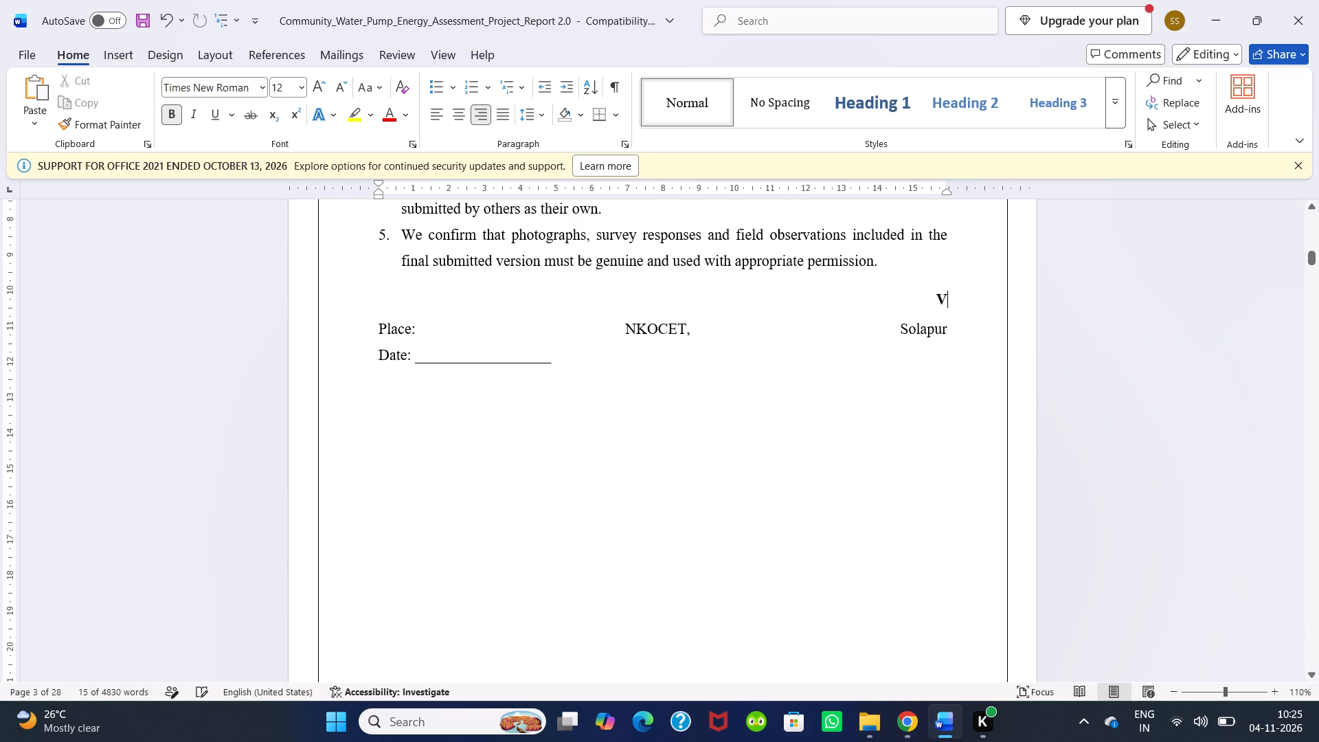
Left-align the "Place: NKOCET, Solapur" line below item 5 so its words are no longer spread across the page.
{"action": "left_click_drag", "start_coordinate": [376, 330], "coordinate": [475, 326]}
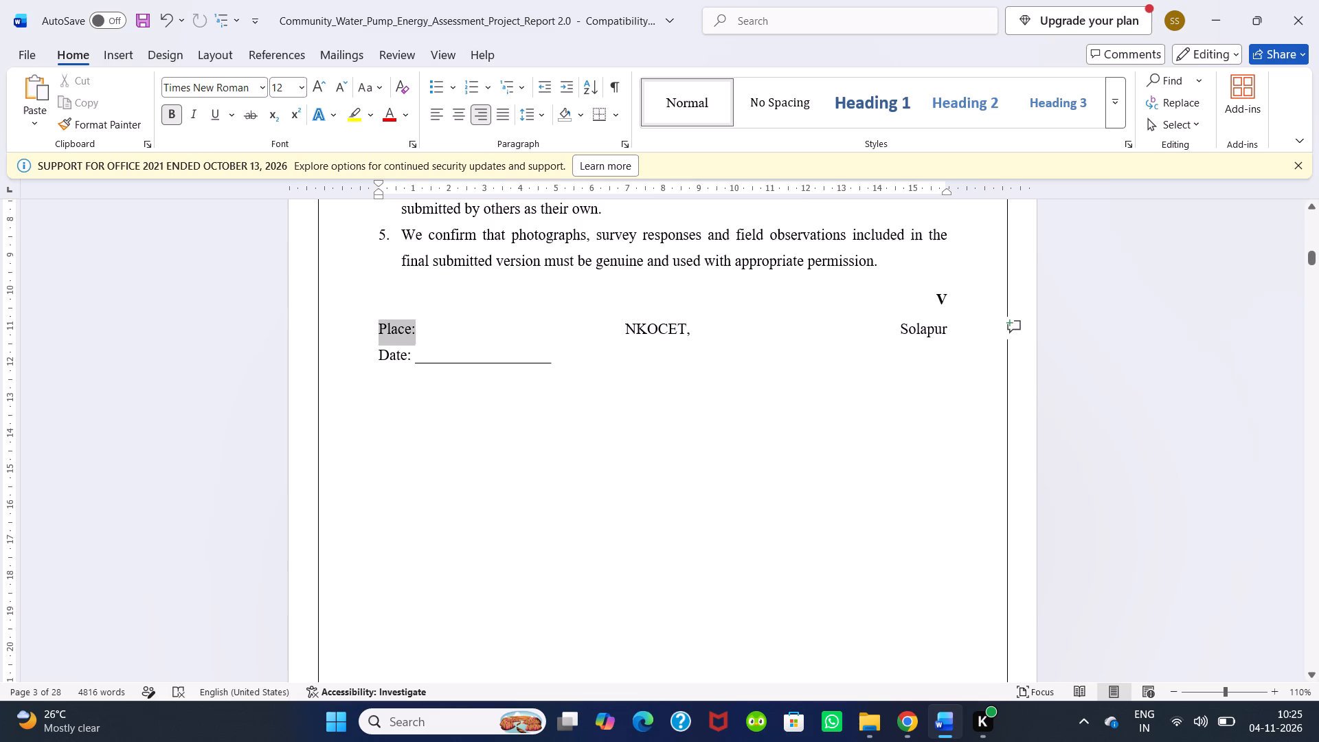
{"action": "left_click_drag", "start_coordinate": [475, 326], "coordinate": [858, 337]}
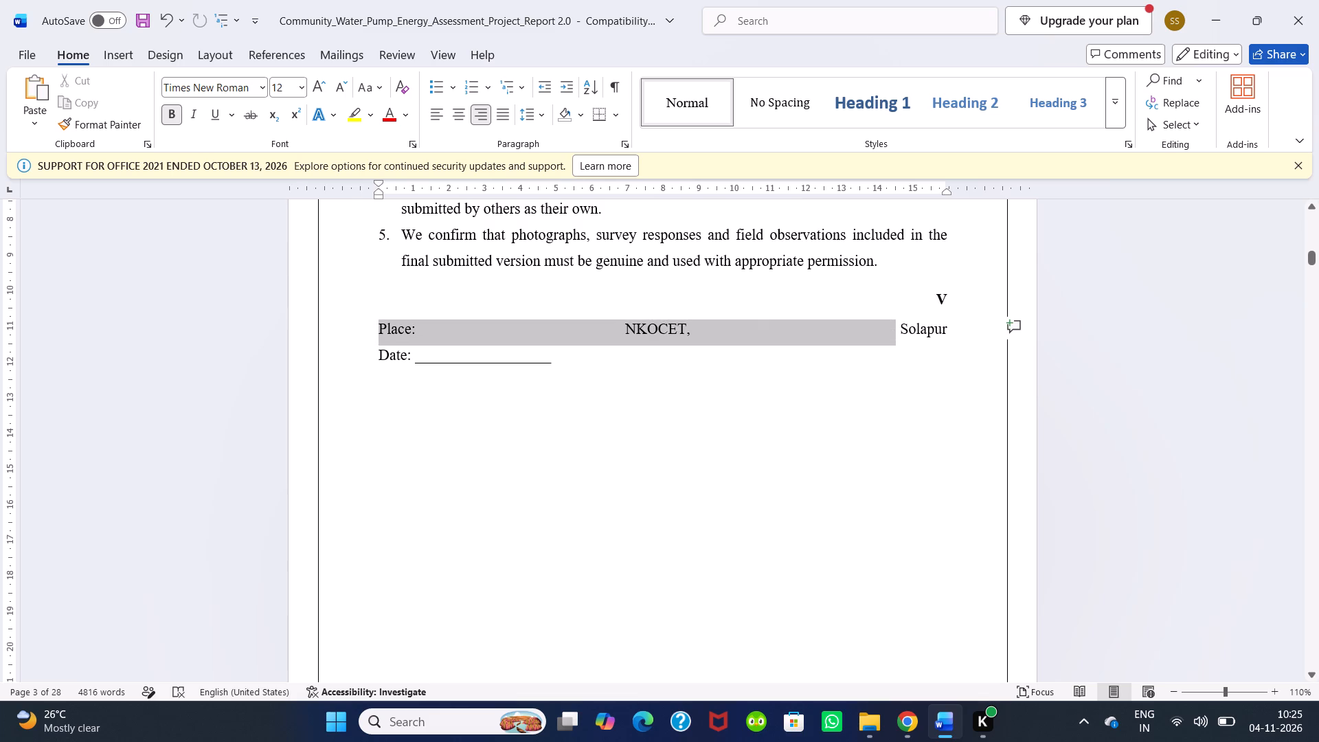
{"action": "left_click_drag", "start_coordinate": [858, 337], "coordinate": [969, 337]}
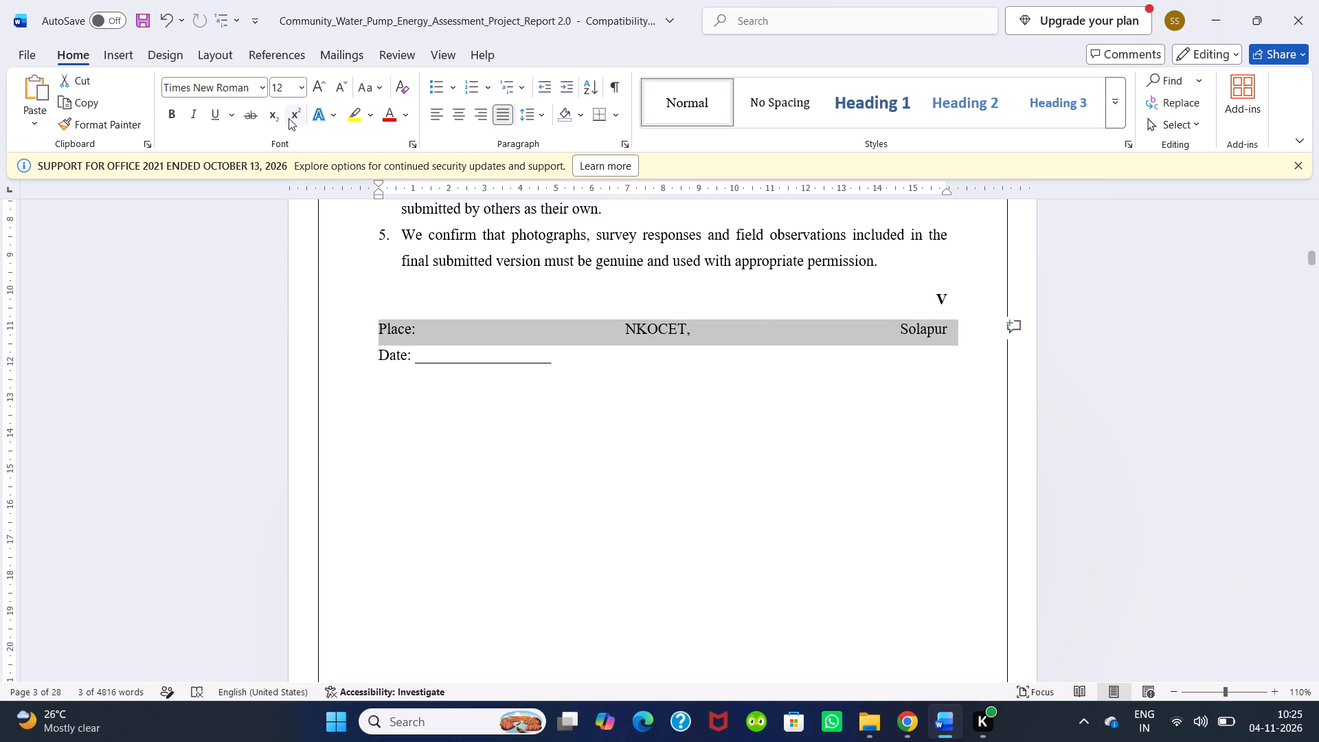
{"action": "left_click", "coordinate": [431, 119]}
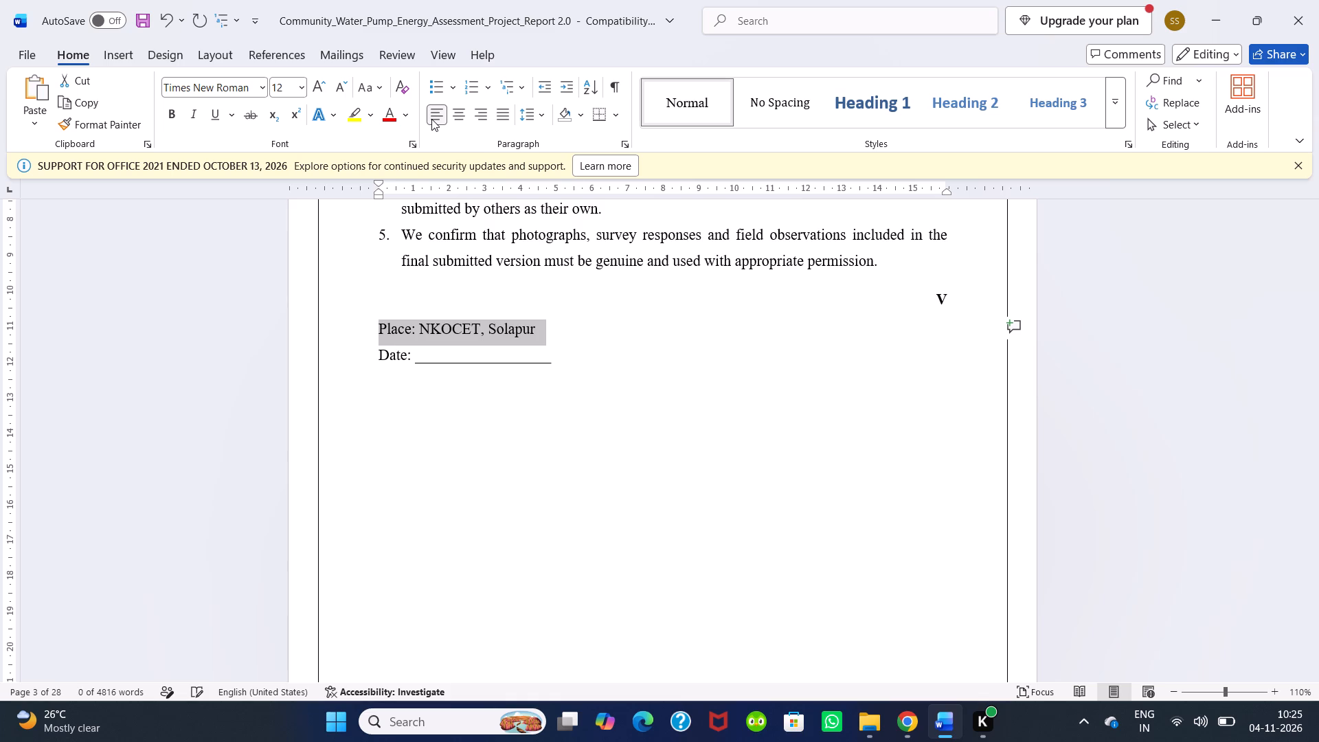
{"action": "left_click", "coordinate": [425, 429]}
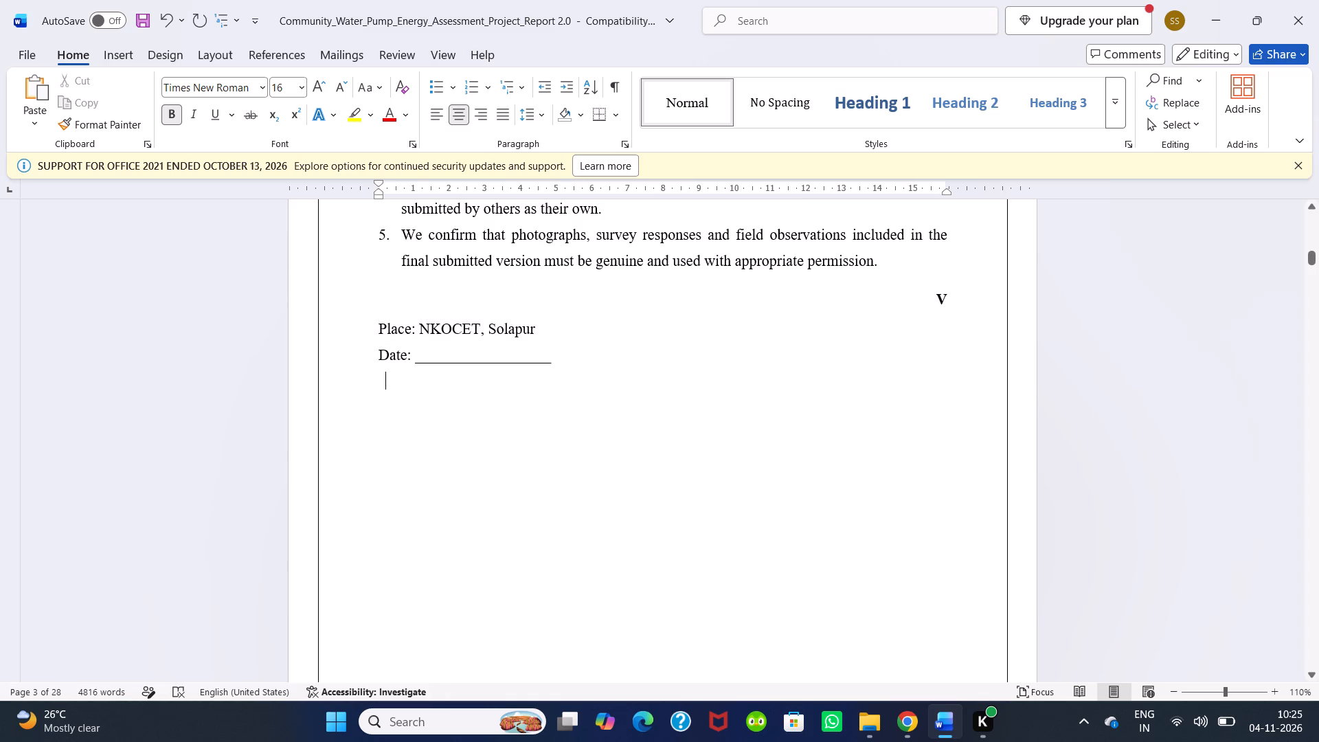
Paste the copied student list with roll numbers A-02 to A-46 below item 5 and remove the stray leading "V".
{"action": "left_click", "coordinate": [954, 298]}
{"action": "key", "text": "ctrl+v"}
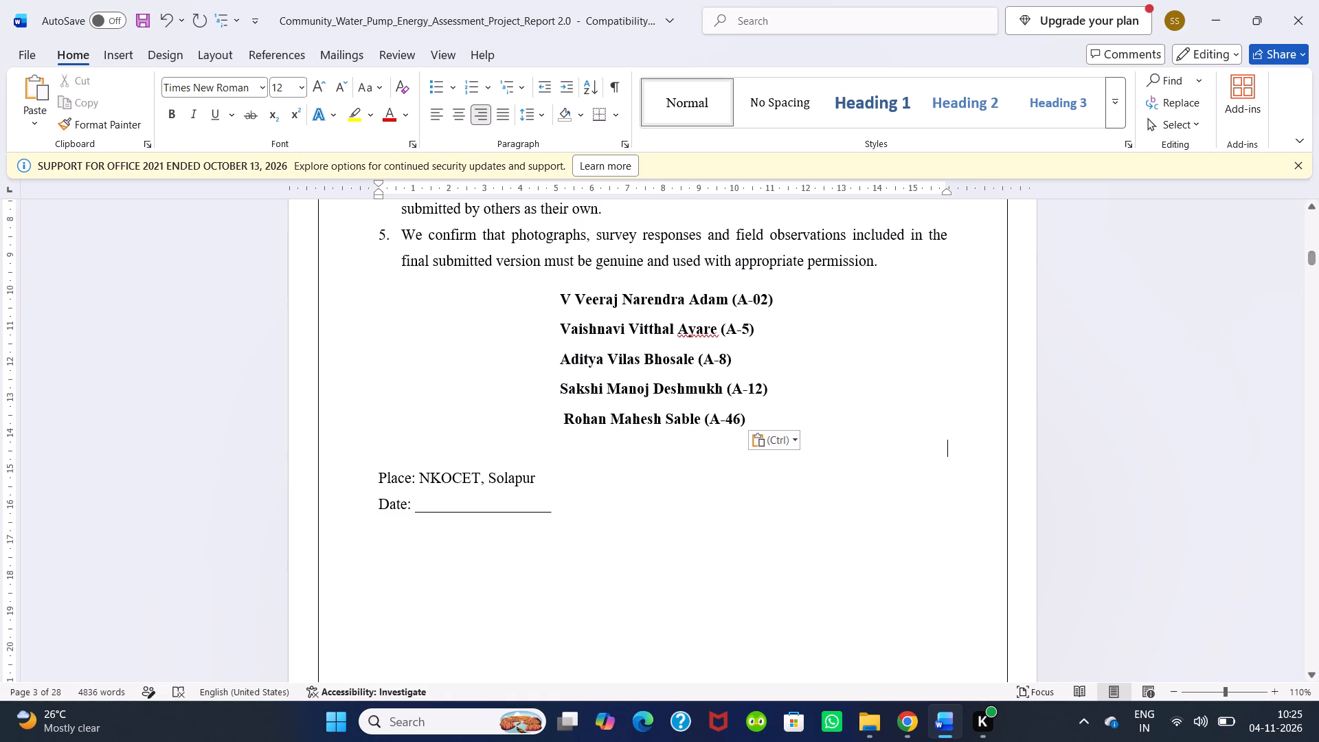
{"action": "left_click", "coordinate": [570, 303]}
{"action": "key", "text": "BackSpace"}
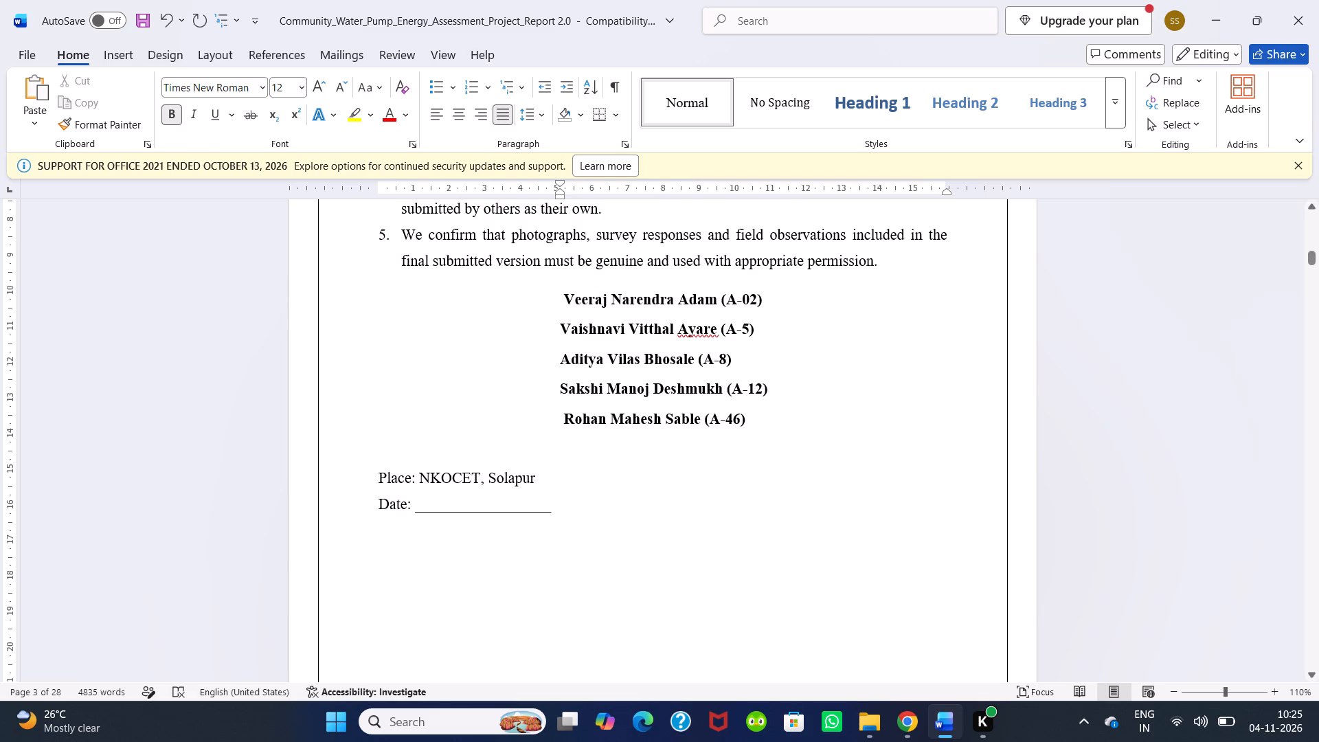
Left-align the five student names below item 5 and indent them together to about 9 cm, keeping each on one line.
{"action": "left_click_drag", "start_coordinate": [566, 300], "coordinate": [610, 393]}
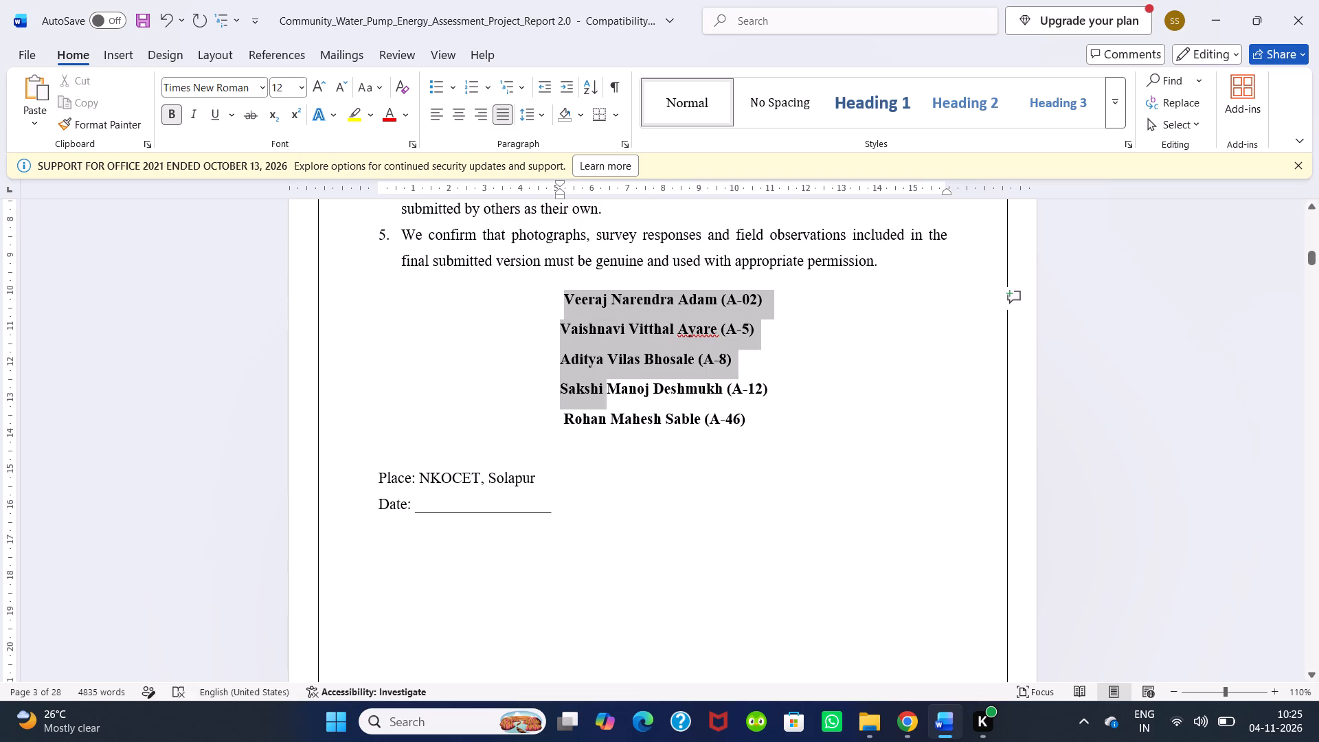
{"action": "left_click_drag", "start_coordinate": [610, 393], "coordinate": [758, 424]}
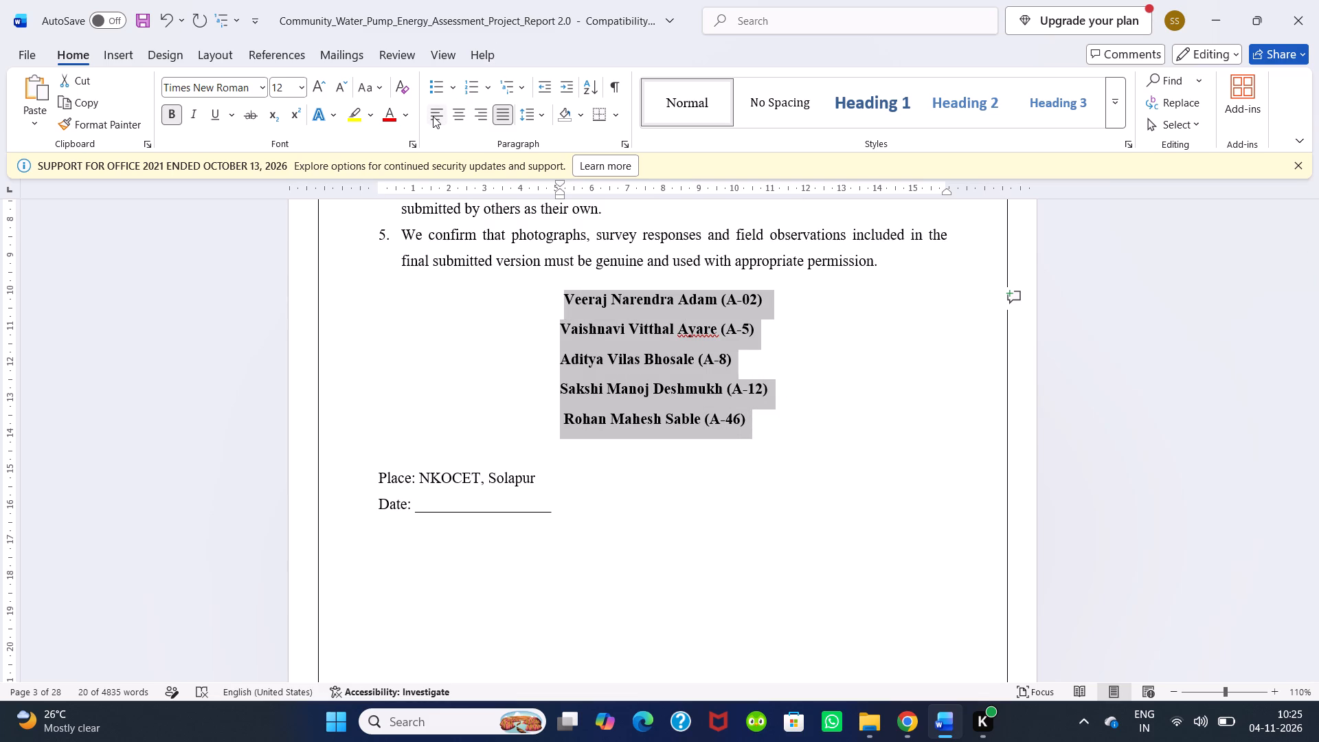
{"action": "left_click", "coordinate": [433, 116]}
{"action": "triple_click", "coordinate": [565, 88]}
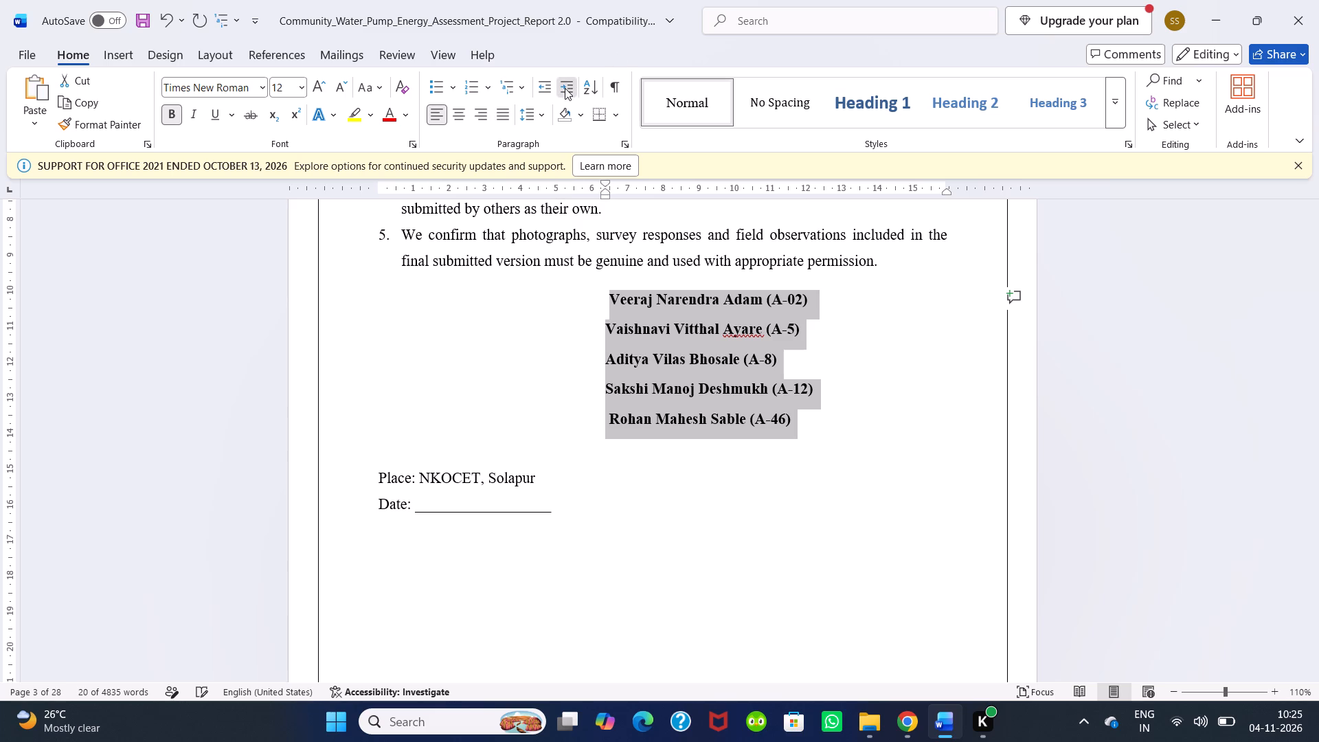
{"action": "left_click", "coordinate": [565, 88]}
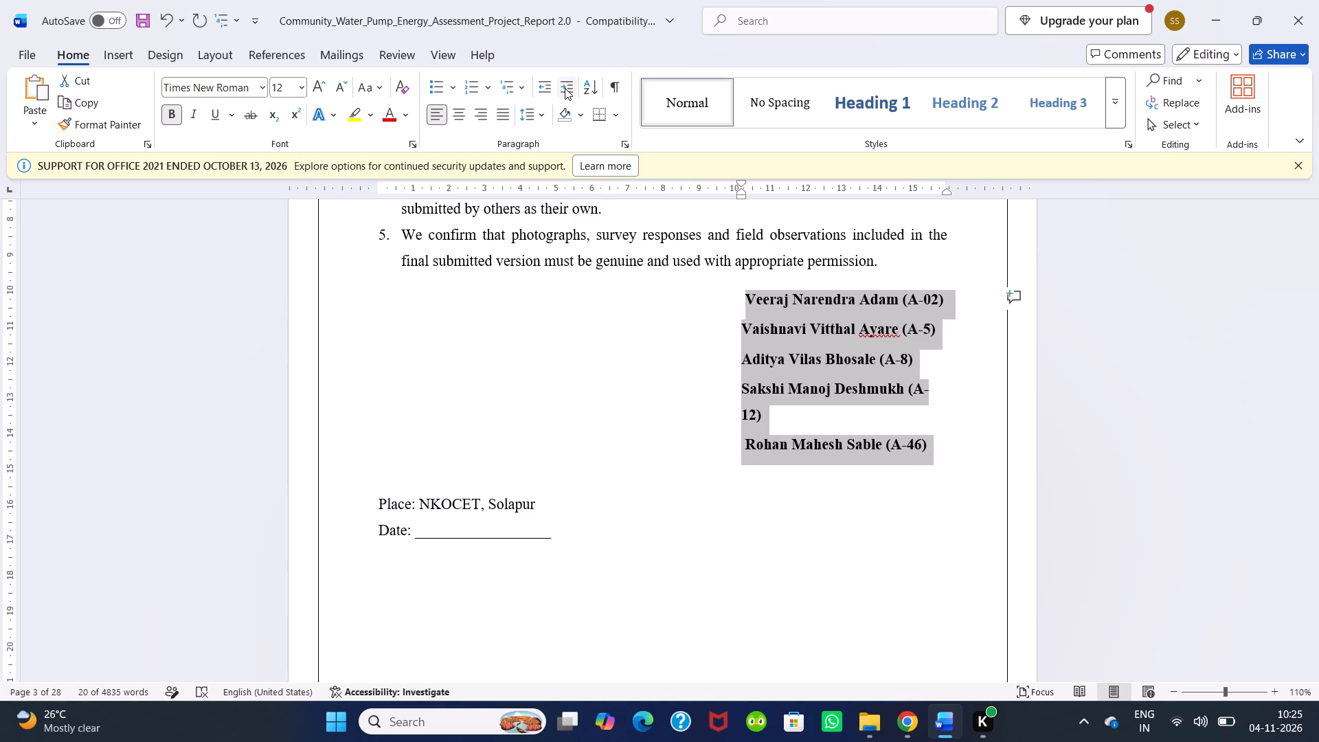
{"action": "left_click", "coordinate": [543, 88]}
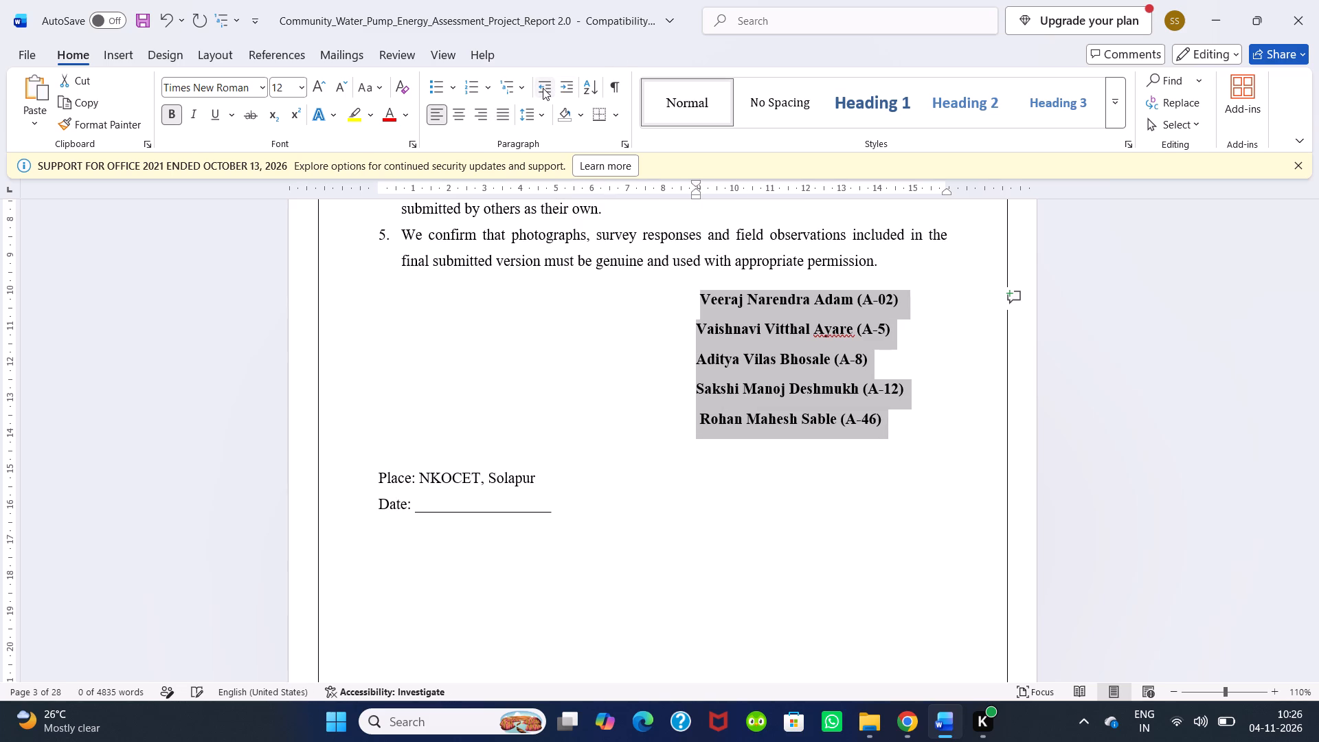
{"action": "left_click", "coordinate": [553, 318]}
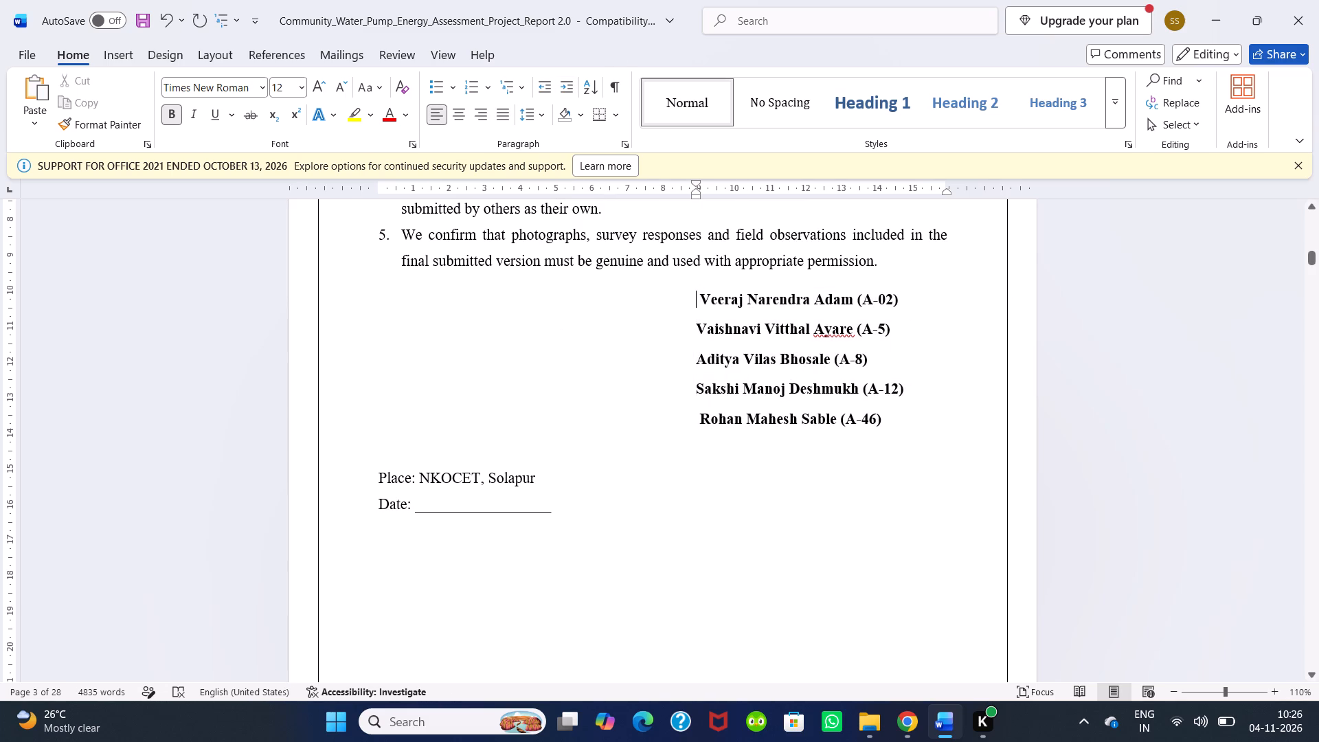
Left-align the "Place: NKOCET, Solapur" line on the declaration page that follows the CODE OF ETHICS.
{"action": "scroll", "coordinate": [683, 487], "scroll_direction": "down", "scroll_amount": 4}
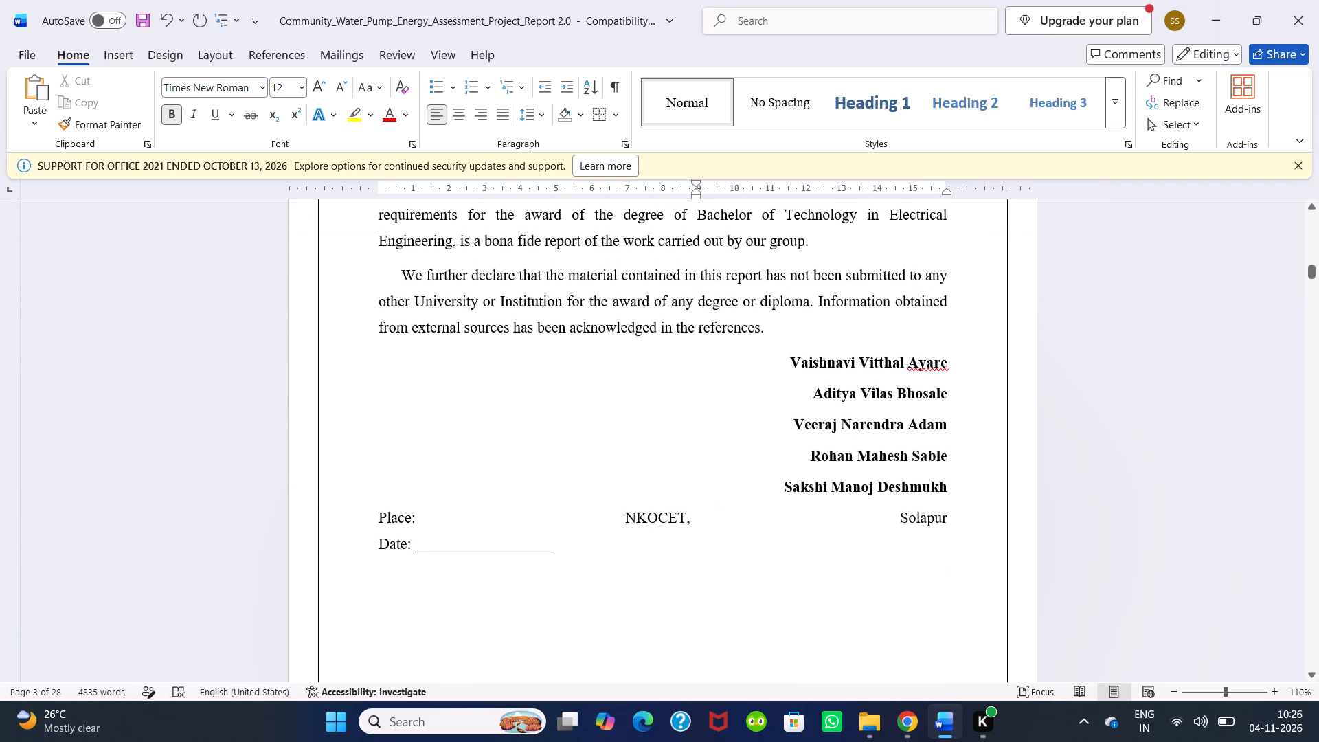
{"action": "left_click_drag", "start_coordinate": [370, 518], "coordinate": [547, 537]}
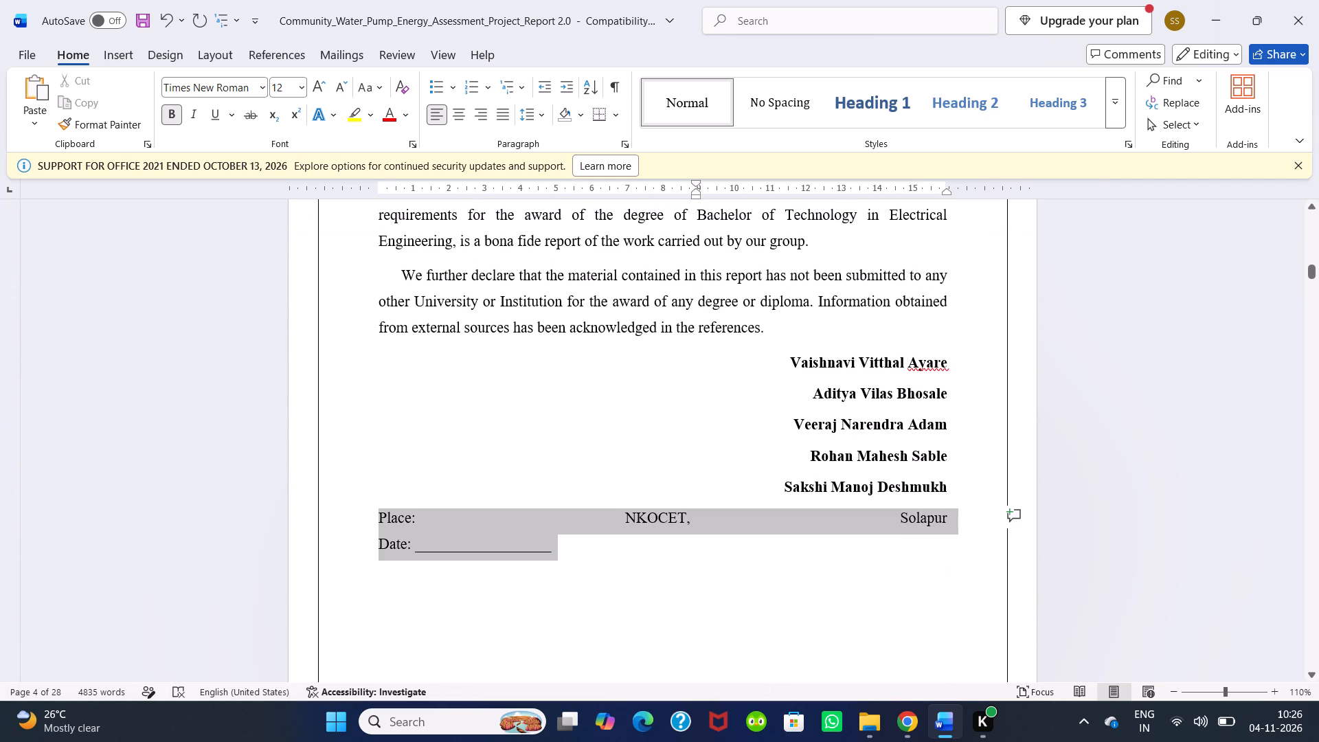
{"action": "left_click_drag", "start_coordinate": [547, 537], "coordinate": [780, 559]}
{"action": "left_click_drag", "start_coordinate": [780, 559], "coordinate": [978, 528]}
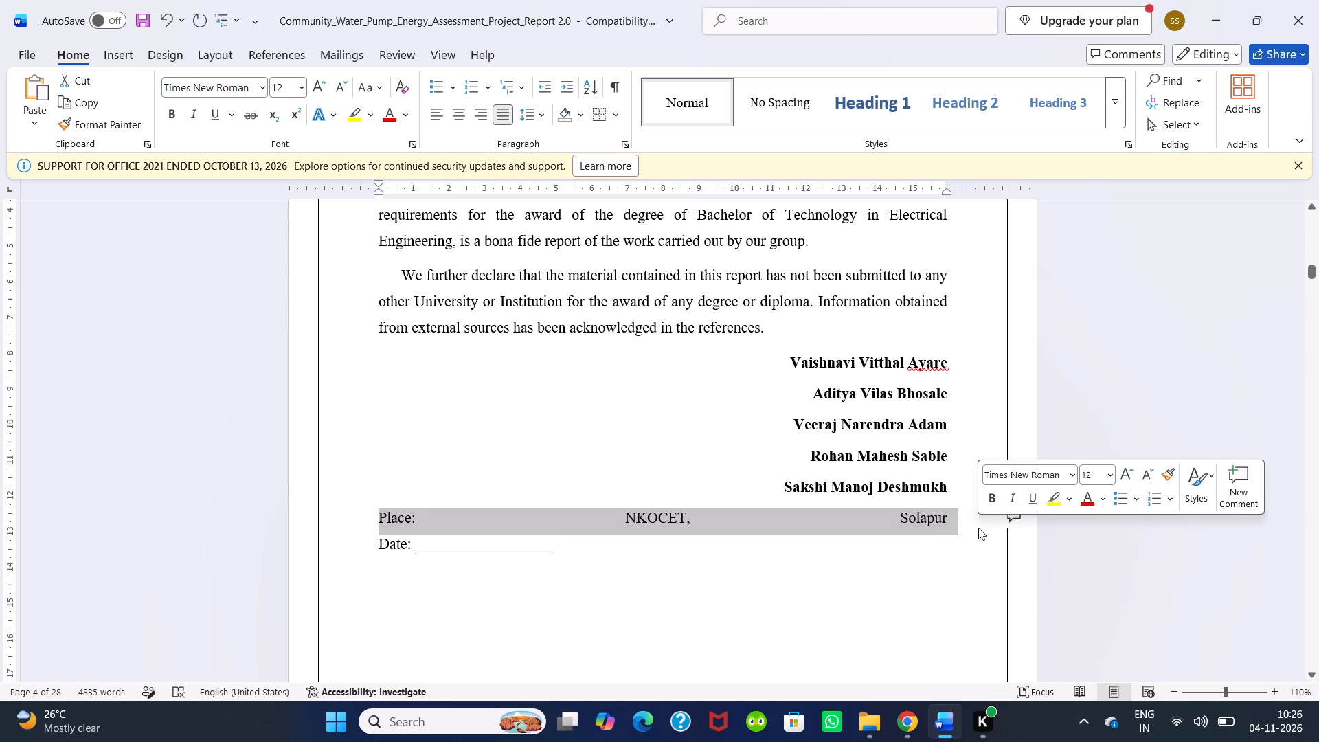
{"action": "left_click", "coordinate": [442, 111]}
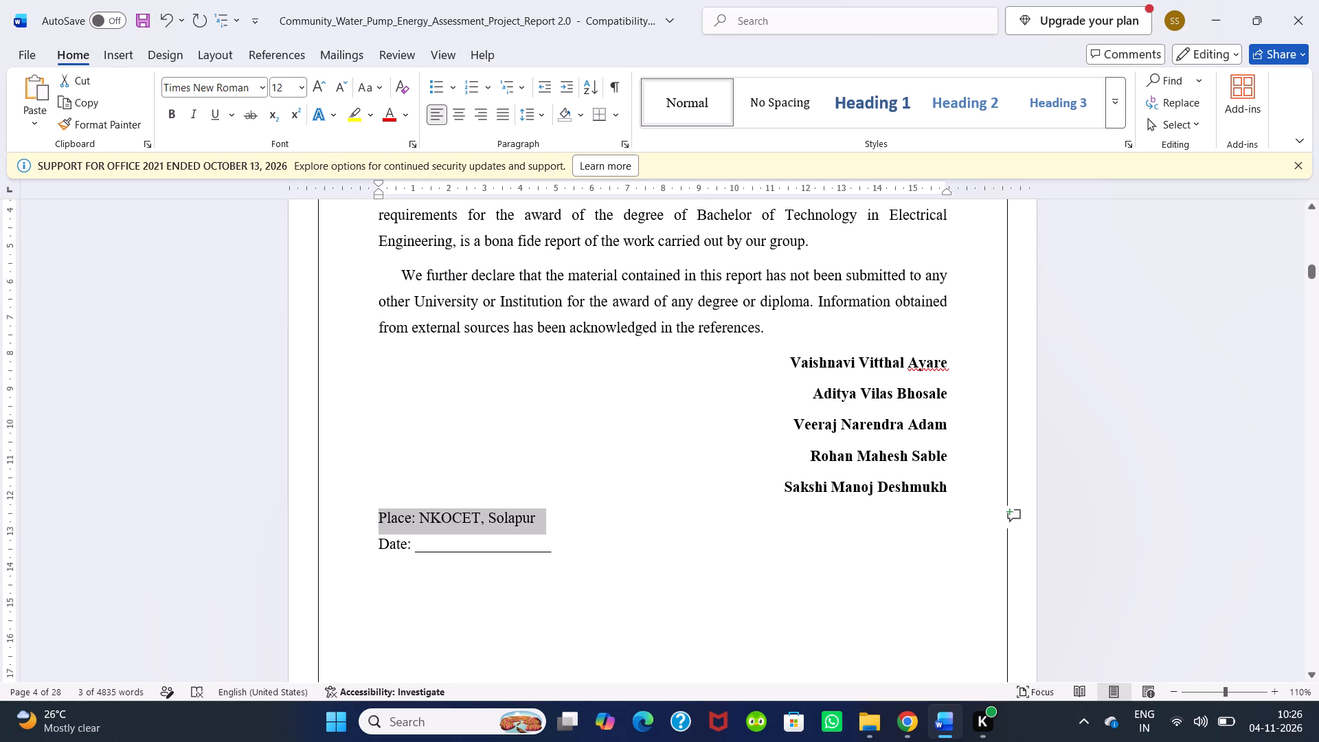
Replace the declaration page's student names with the copied list carrying roll numbers A-02 to A-46, and remove the stray leading "V".
{"action": "left_click_drag", "start_coordinate": [802, 359], "coordinate": [879, 476]}
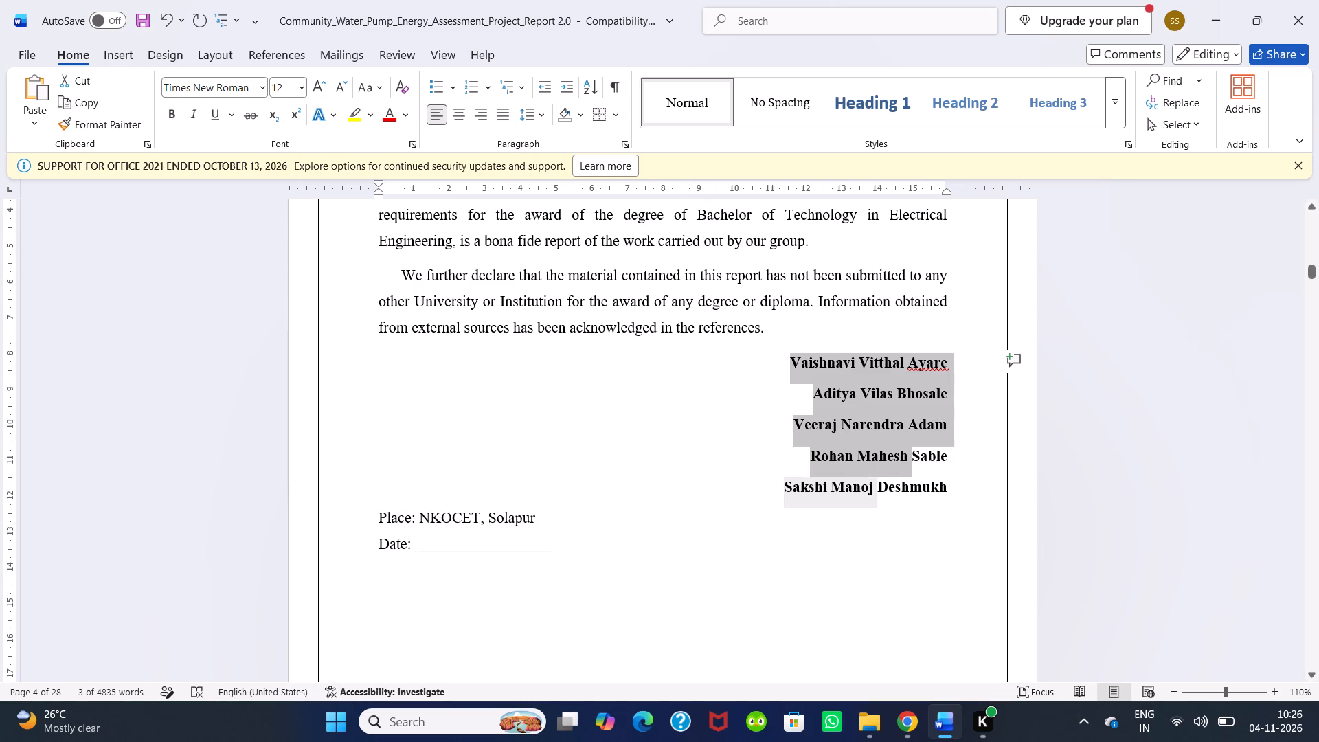
{"action": "left_click_drag", "start_coordinate": [879, 476], "coordinate": [886, 374]}
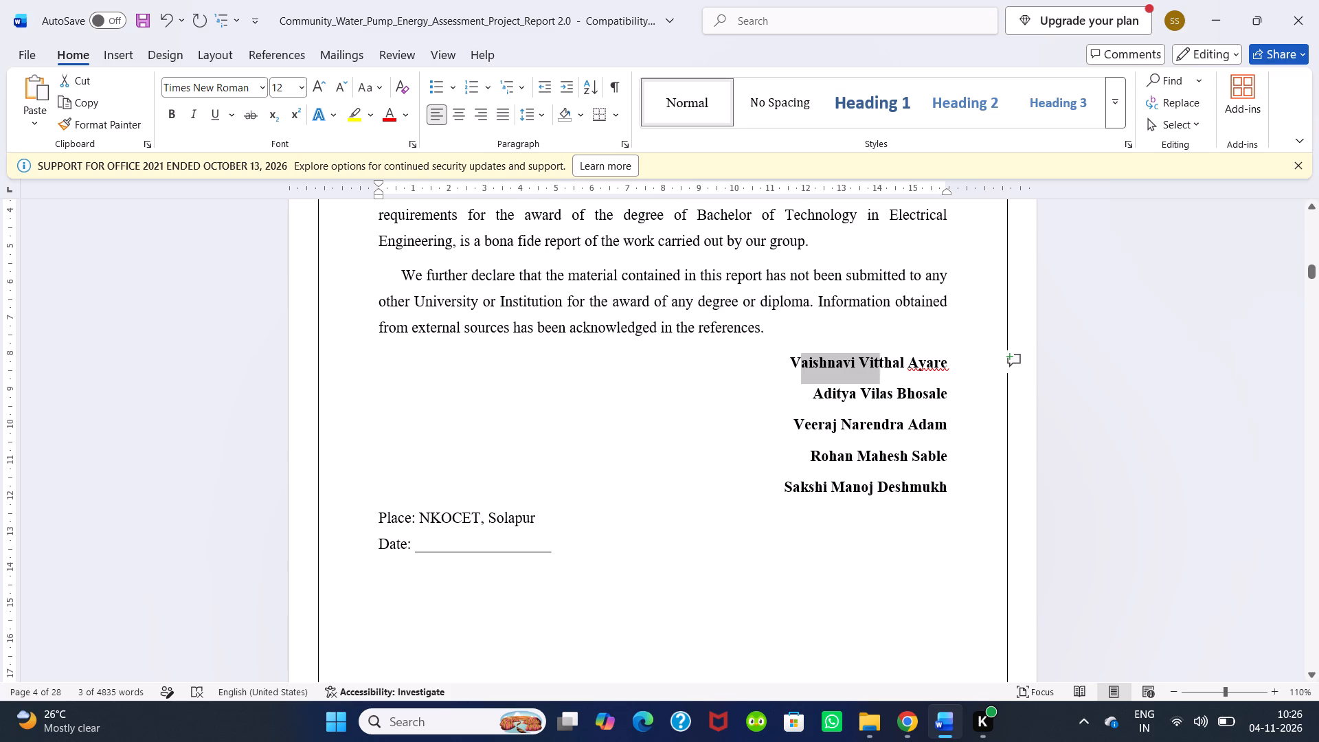
{"action": "left_click_drag", "start_coordinate": [886, 374], "coordinate": [1000, 481]}
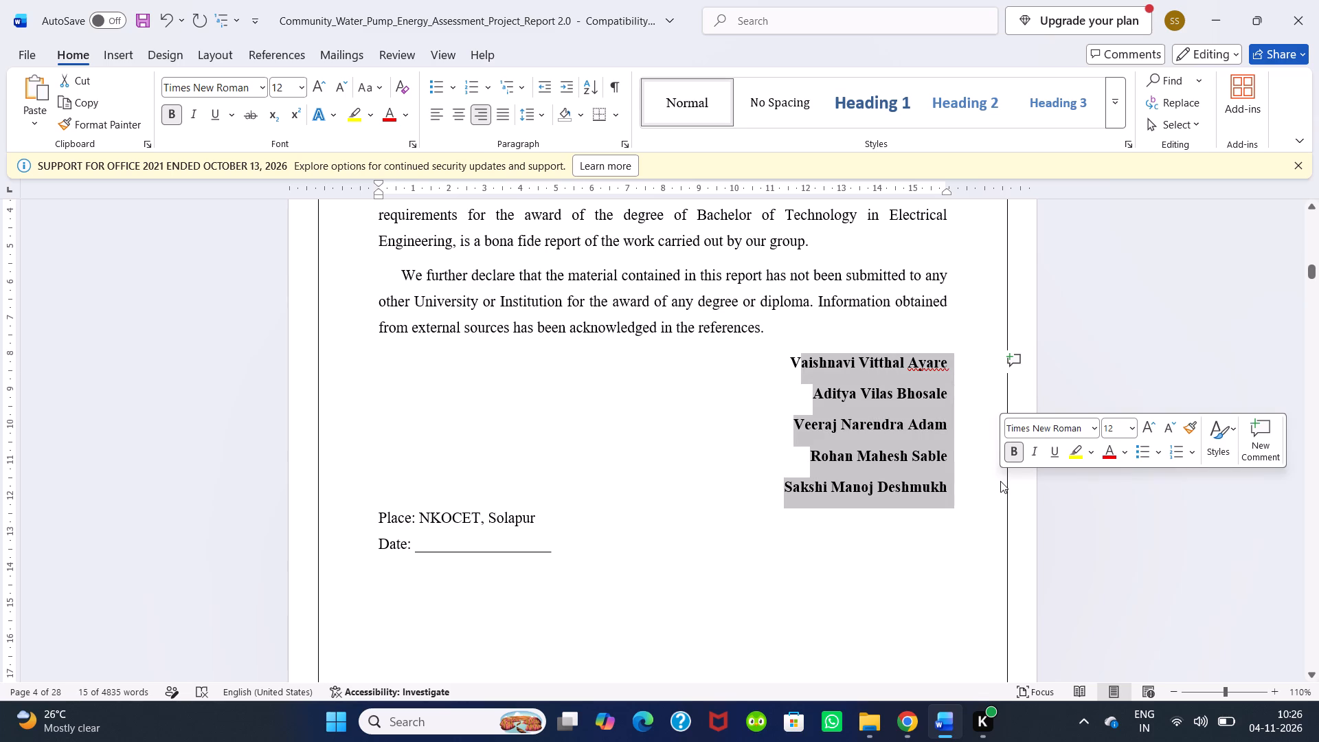
{"action": "key", "text": "BackSpace"}
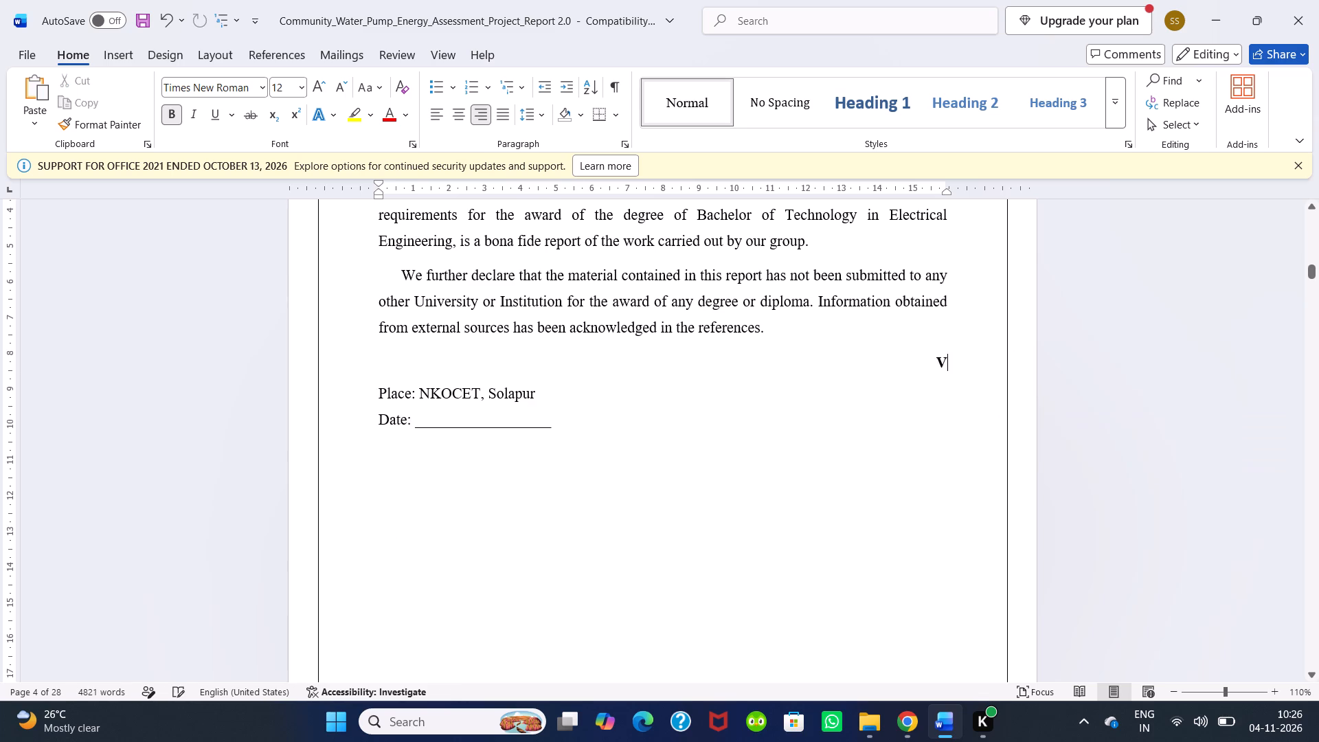
{"action": "key", "text": "ctrl+v"}
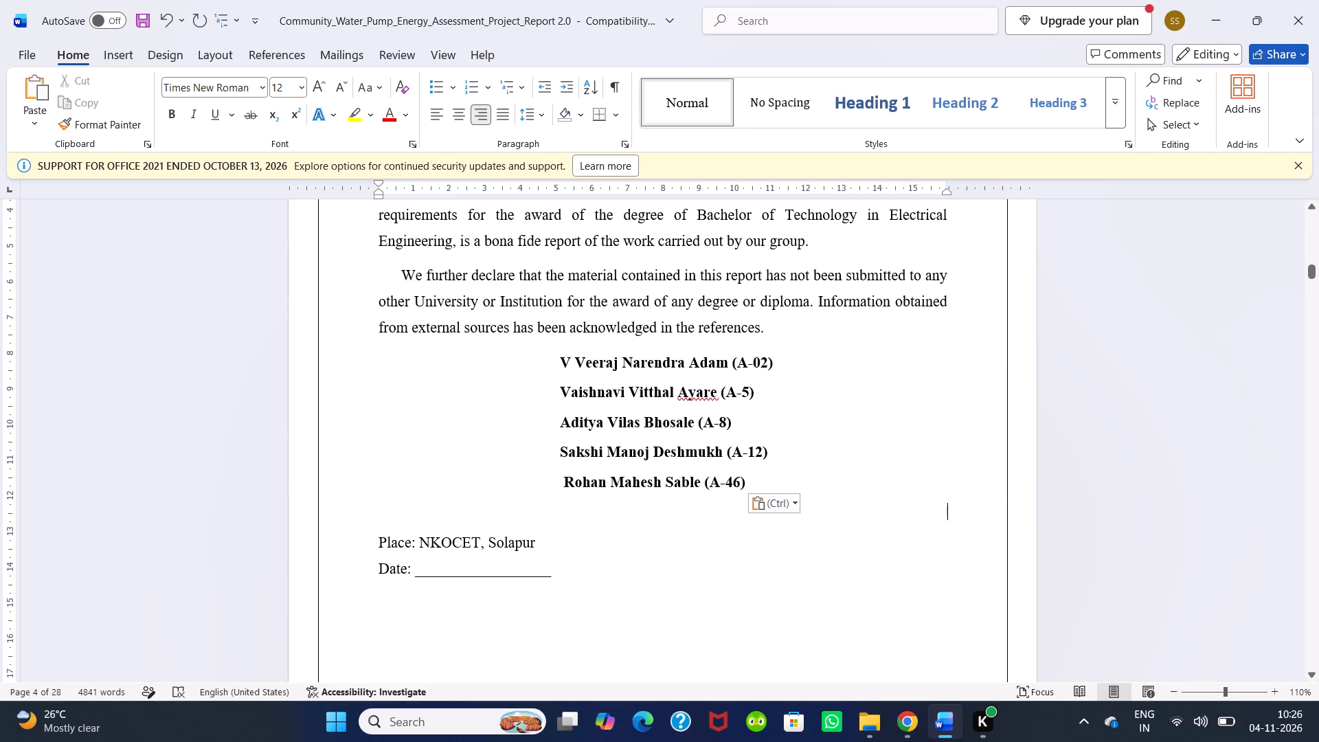
{"action": "left_click", "coordinate": [571, 358]}
{"action": "key", "text": "BackSpace"}
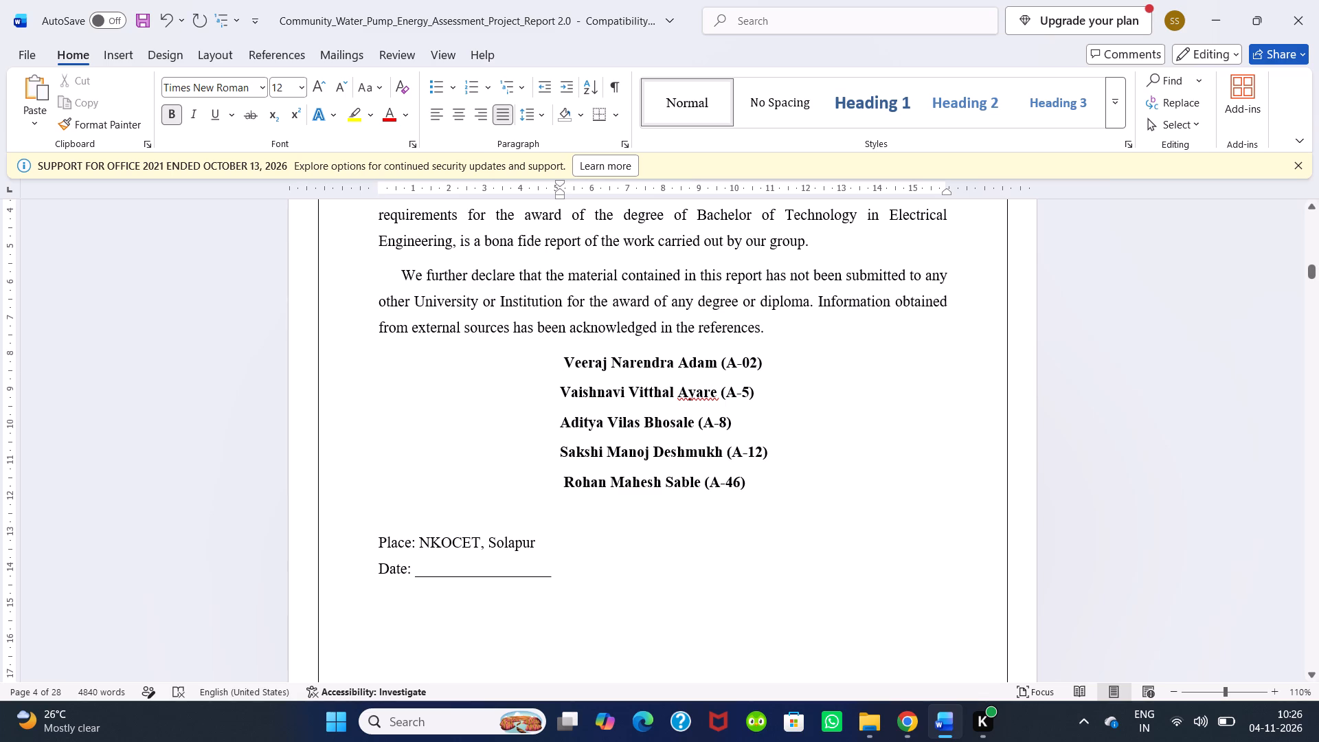
Left-align the five student names on the declaration page and indent them together to about 9 cm, keeping each on one line.
{"action": "left_click_drag", "start_coordinate": [561, 367], "coordinate": [730, 509]}
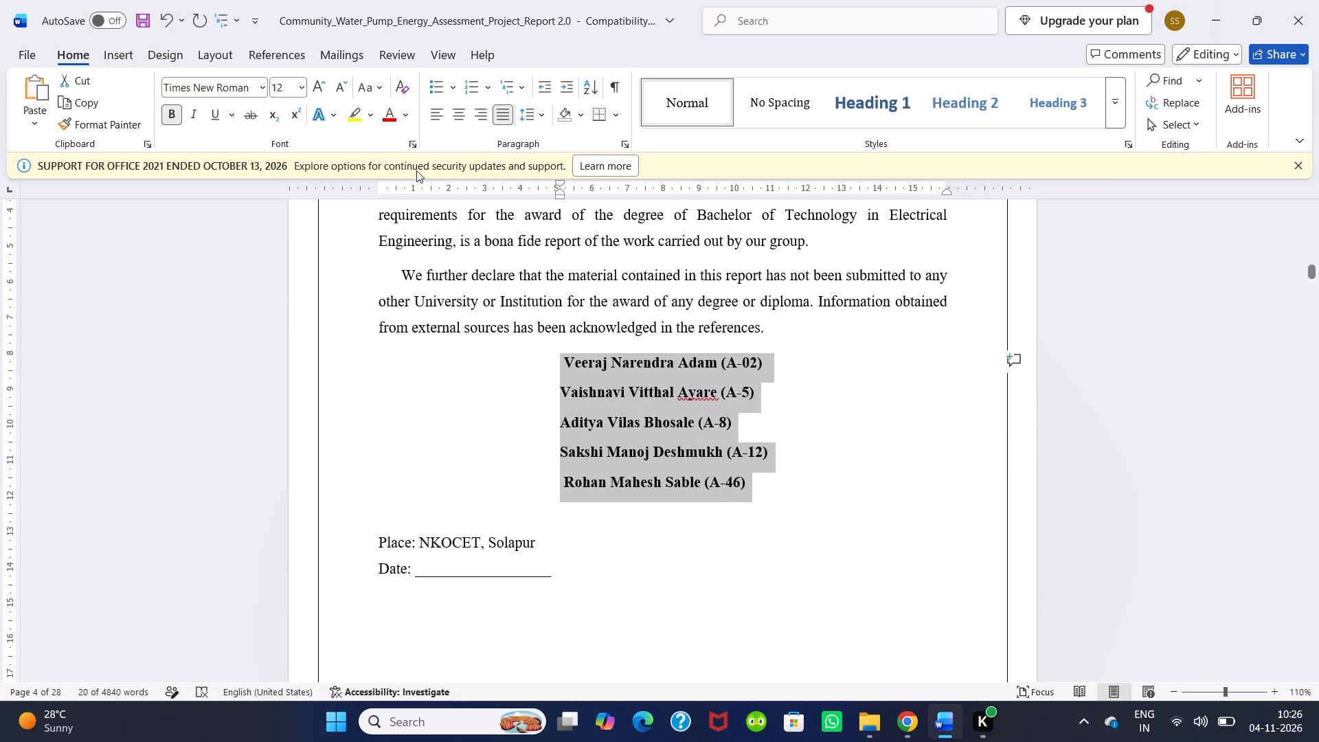
{"action": "left_click", "coordinate": [431, 106]}
{"action": "left_click", "coordinate": [563, 89]}
{"action": "triple_click", "coordinate": [563, 89]}
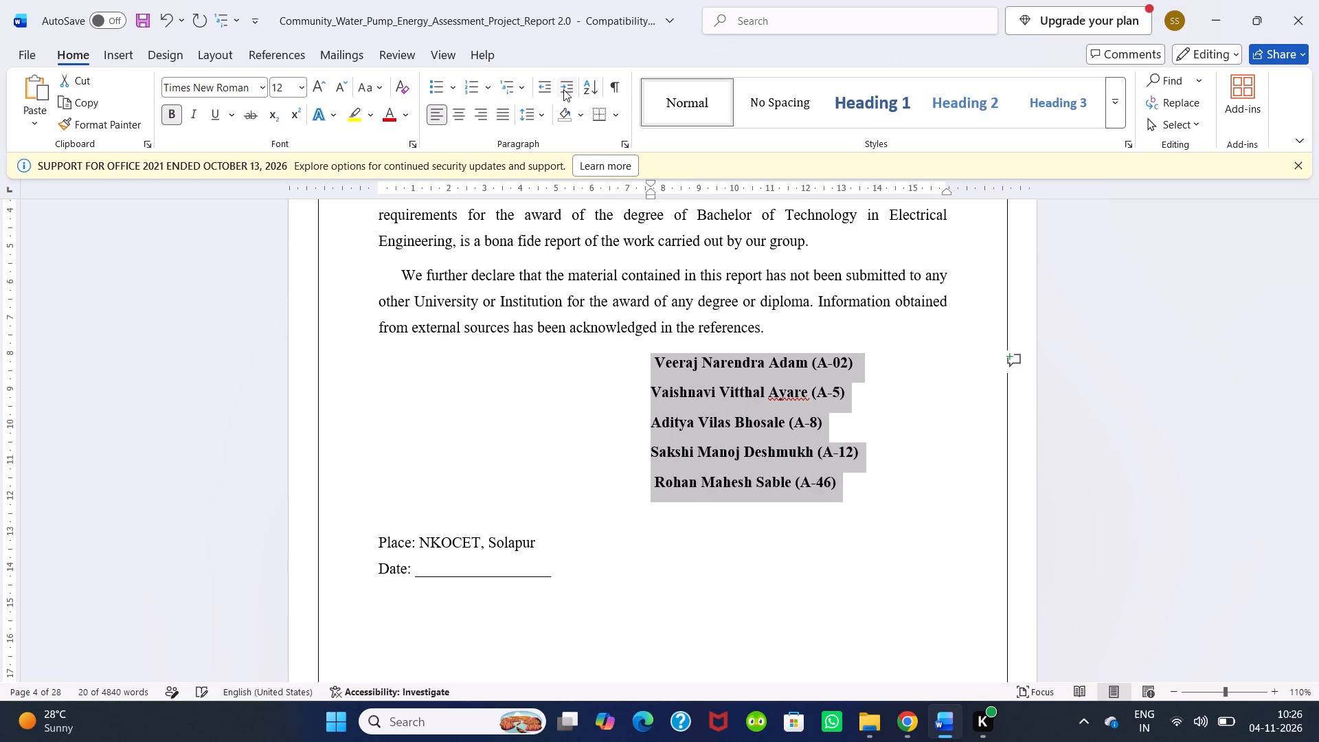
{"action": "left_click", "coordinate": [550, 89]}
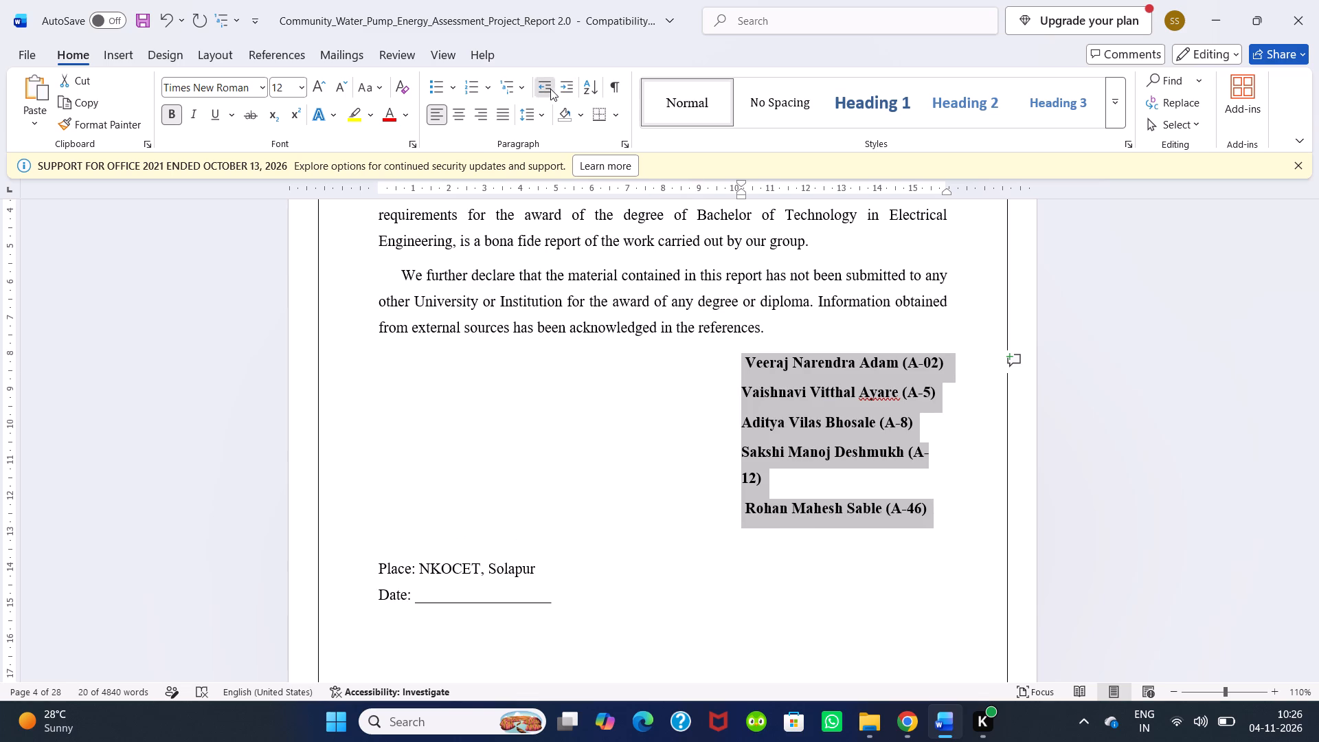
{"action": "left_click", "coordinate": [553, 499]}
Replace the student names above EXAMINERS on the approval sheet with the copied list carrying roll numbers A-02 to A-46.
{"action": "scroll", "coordinate": [553, 499], "scroll_direction": "down", "scroll_amount": 1}
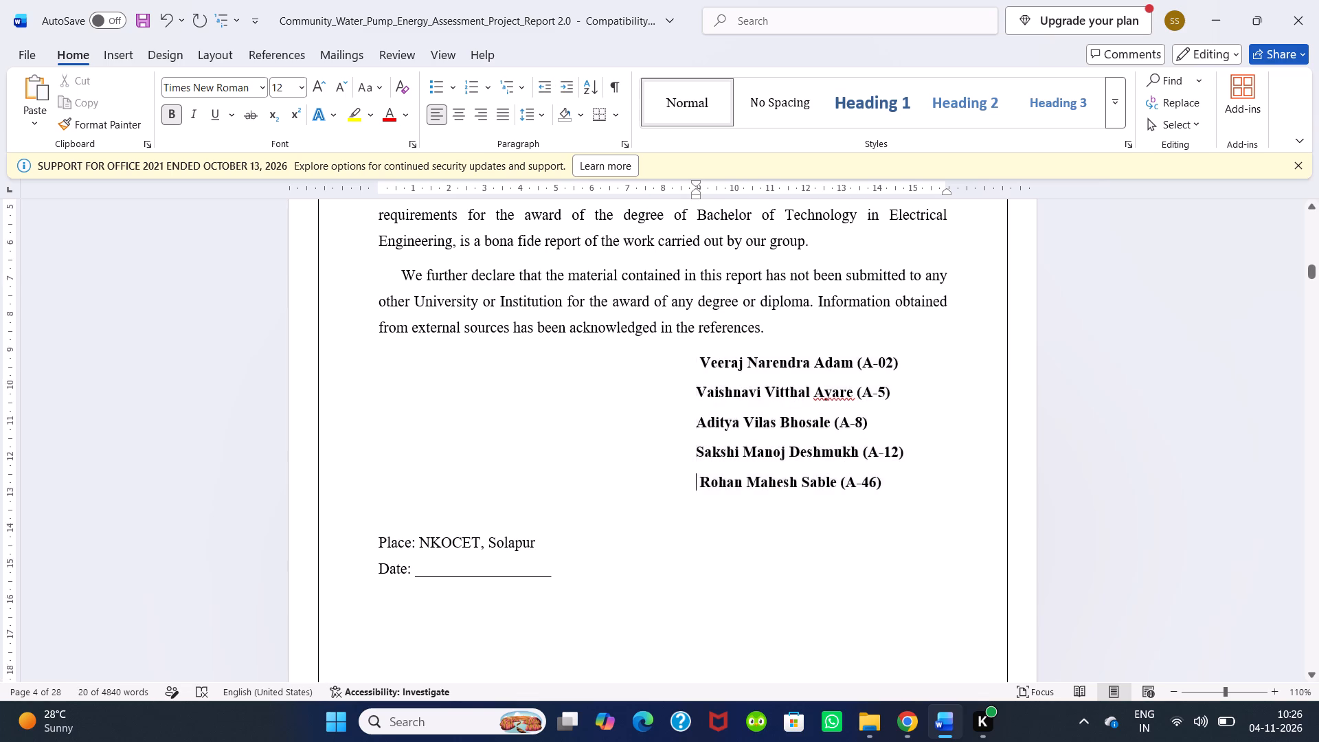
{"action": "scroll", "coordinate": [553, 499], "scroll_direction": "down", "scroll_amount": 3}
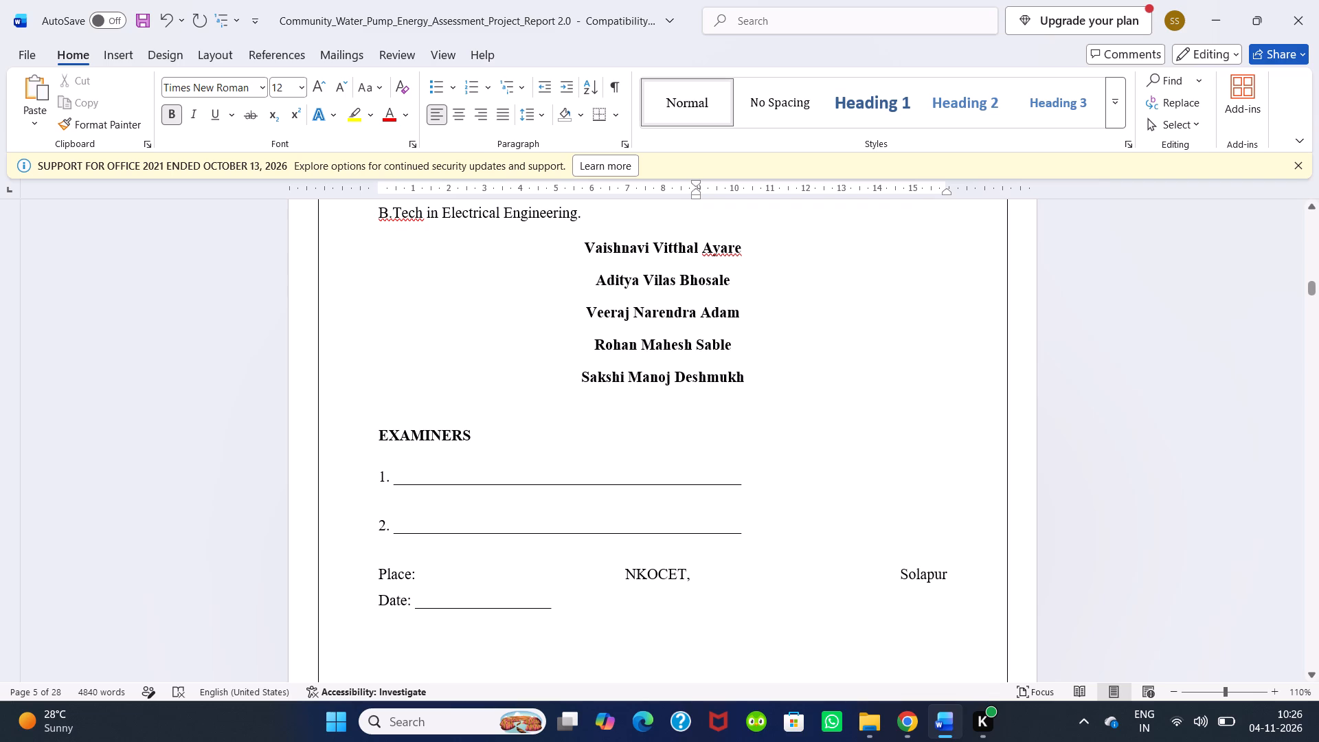
{"action": "left_click_drag", "start_coordinate": [584, 243], "coordinate": [736, 385]}
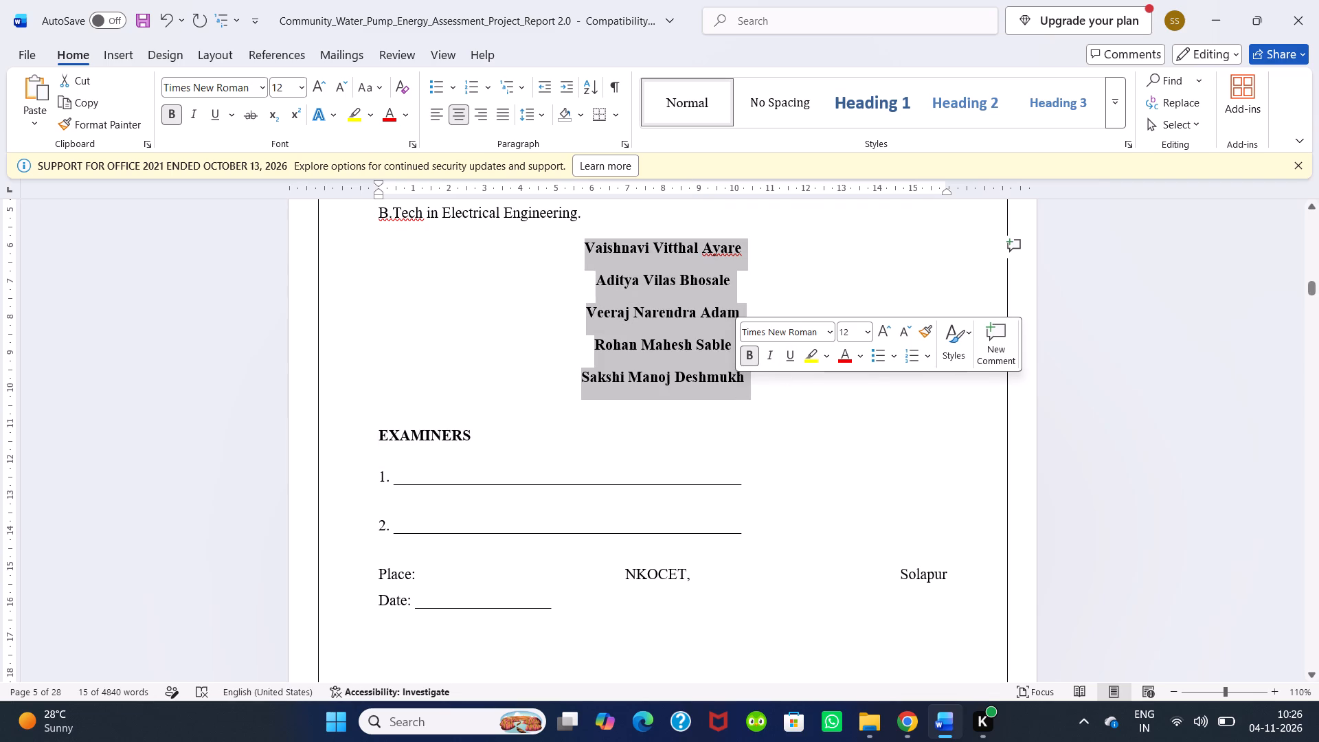
{"action": "key", "text": "BackSpace"}
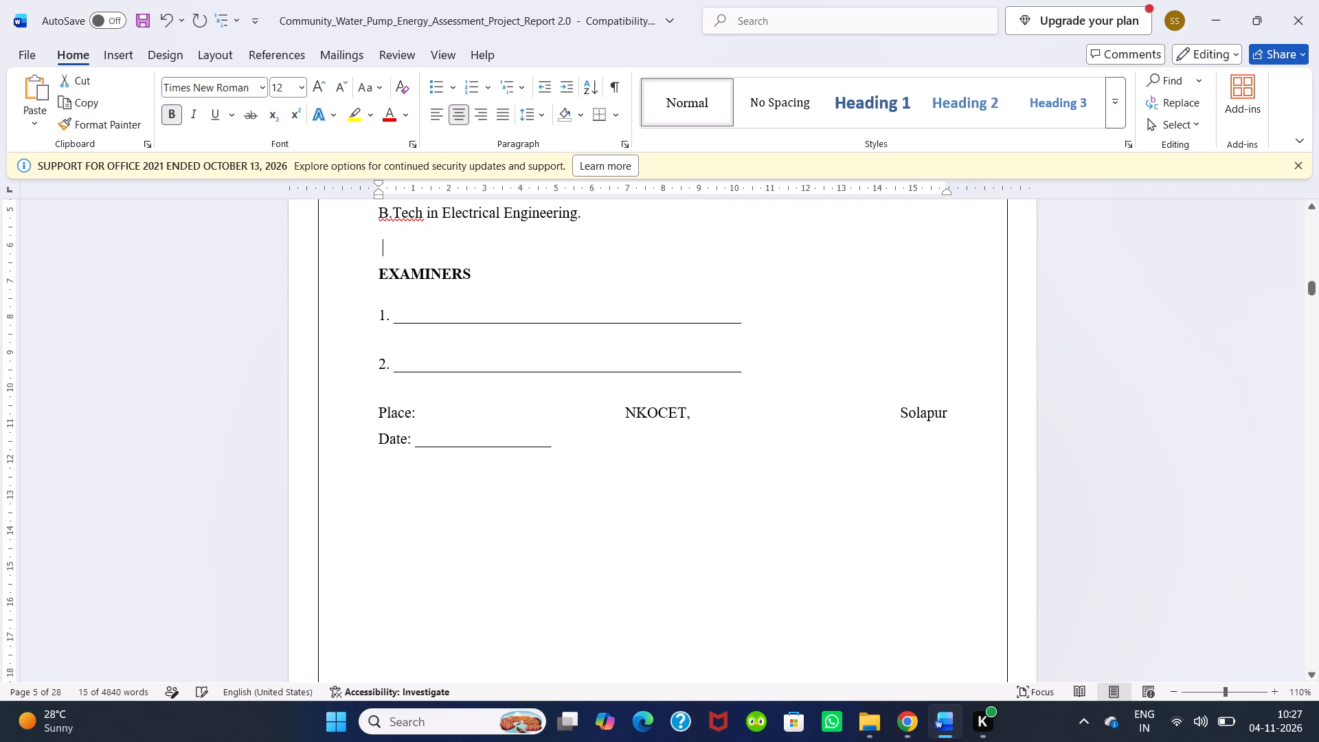
{"action": "key", "text": "ctrl+v"}
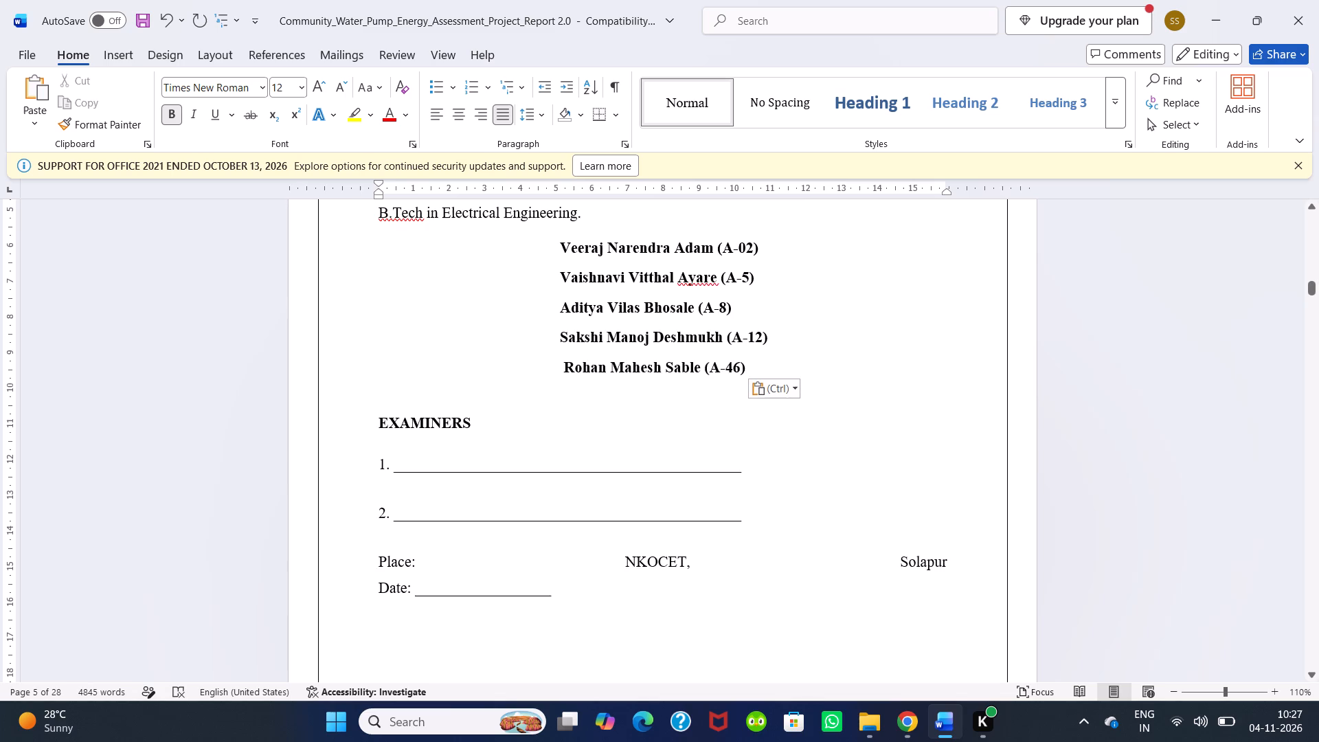
Left-align the "Place: NKOCET, Solapur" line below the EXAMINERS entries on the approval sheet.
{"action": "left_click_drag", "start_coordinate": [374, 558], "coordinate": [961, 556]}
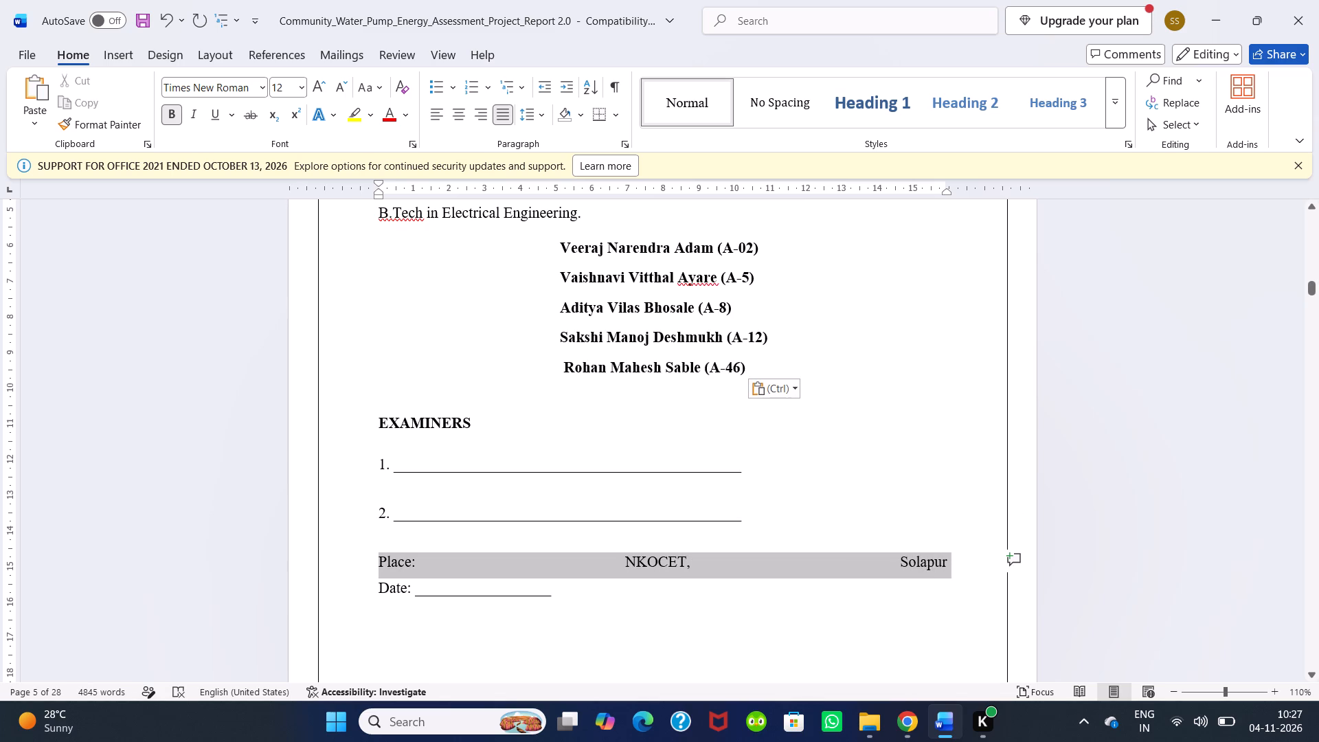
{"action": "left_click_drag", "start_coordinate": [961, 556], "coordinate": [973, 556]}
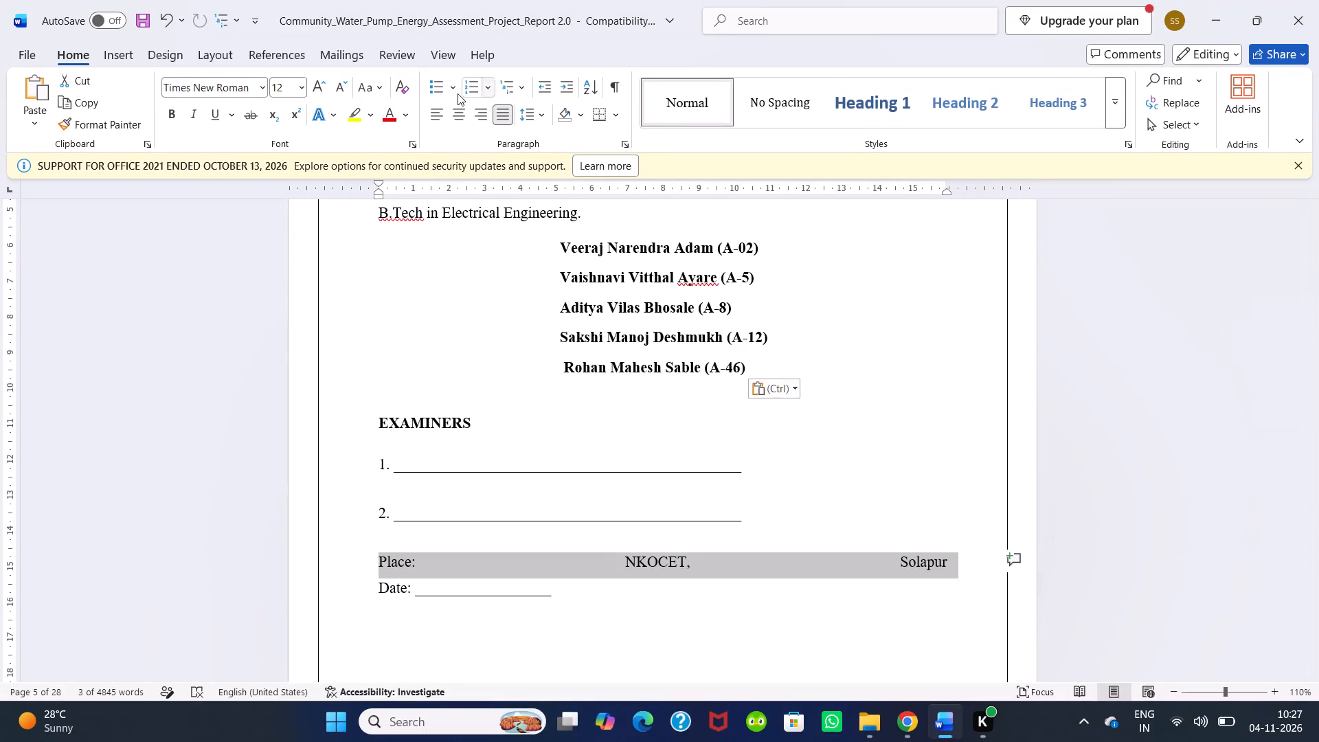
{"action": "left_click", "coordinate": [441, 115]}
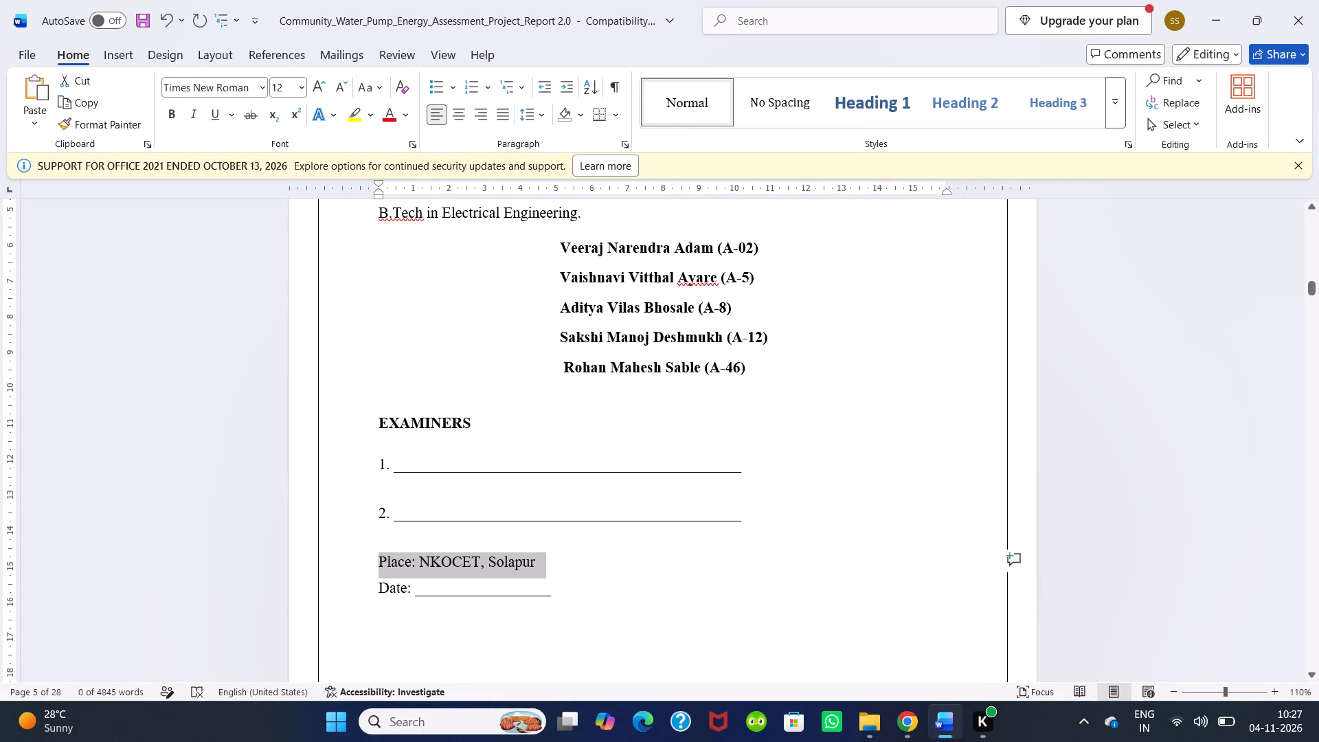
{"action": "left_click", "coordinate": [829, 623]}
Replace the student names at the end of the acknowledgement page with the copied list carrying roll numbers A-02 to A-46.
{"action": "scroll", "coordinate": [829, 623], "scroll_direction": "down", "scroll_amount": 3}
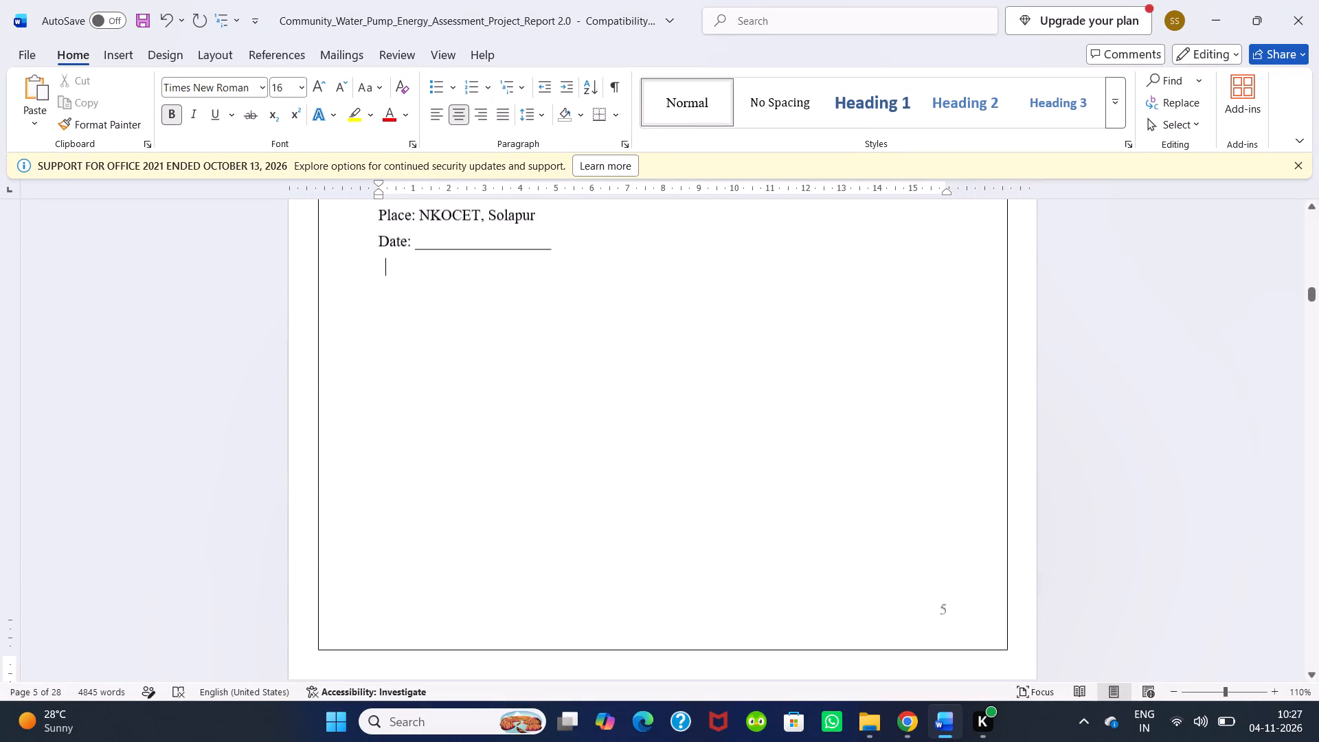
{"action": "scroll", "coordinate": [829, 623], "scroll_direction": "down", "scroll_amount": 4}
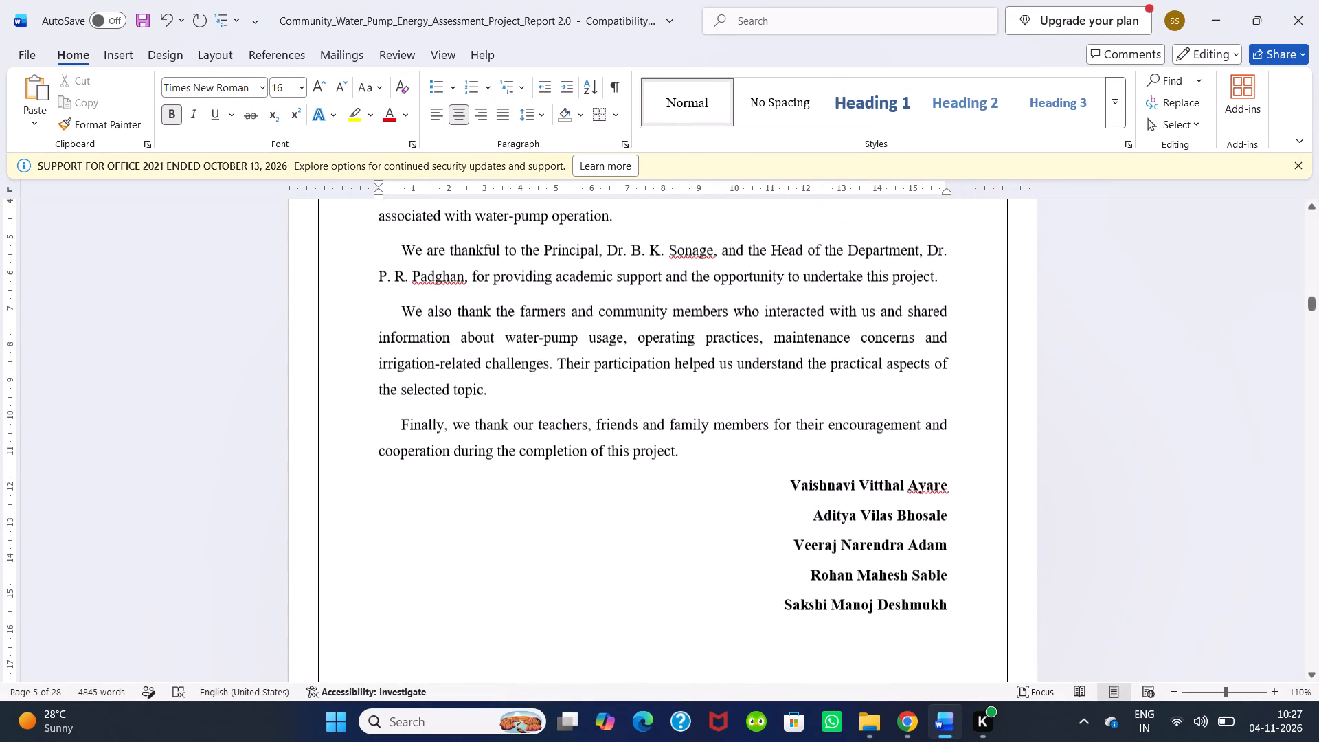
{"action": "scroll", "coordinate": [829, 623], "scroll_direction": "down", "scroll_amount": 1}
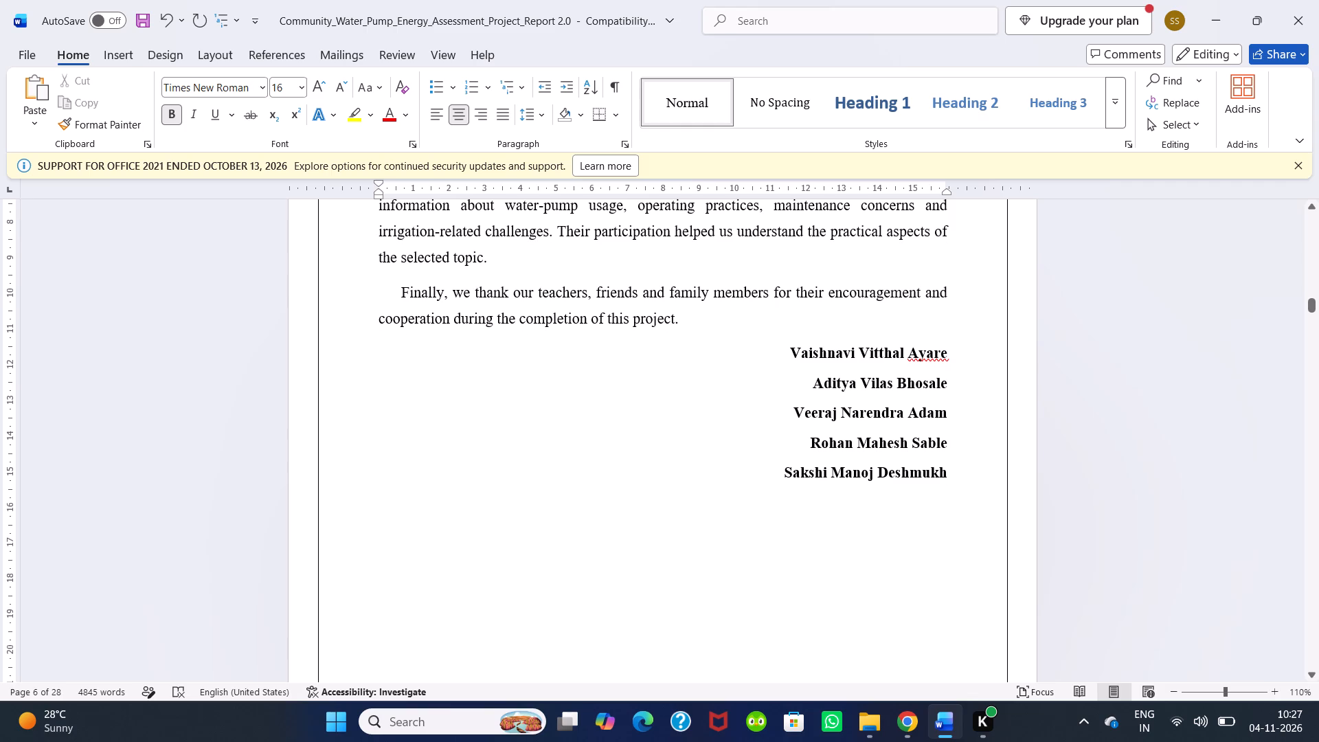
{"action": "left_click", "coordinate": [800, 349]}
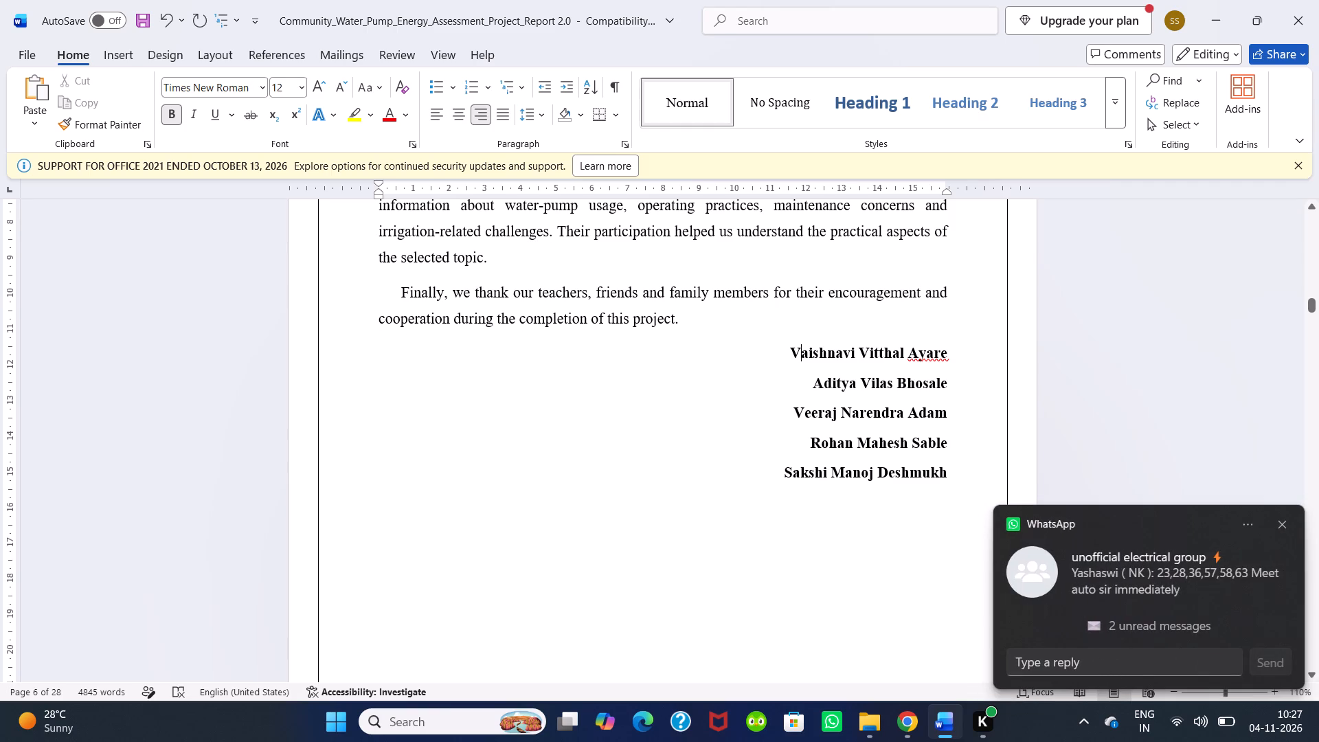
{"action": "left_click", "coordinate": [800, 349]}
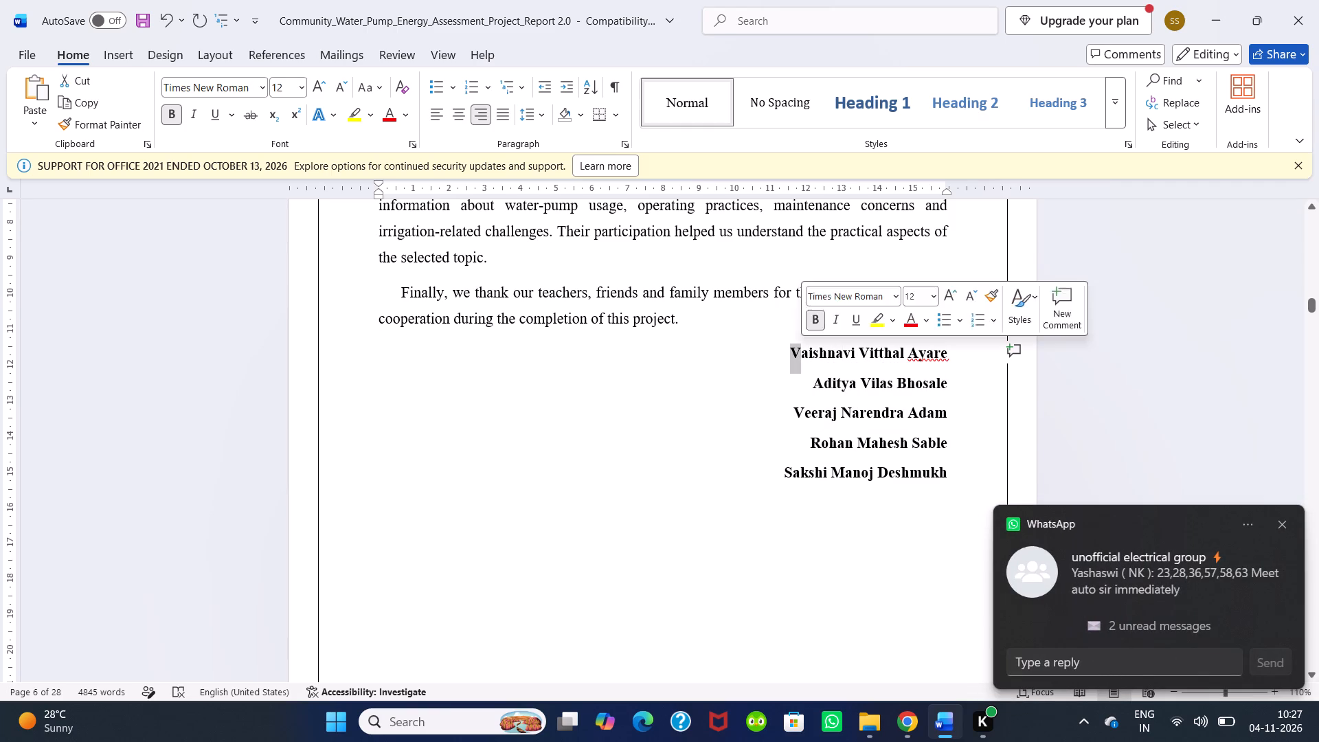
{"action": "left_click", "coordinate": [802, 350]}
{"action": "left_click", "coordinate": [802, 350]}
{"action": "left_click_drag", "start_coordinate": [802, 350], "coordinate": [823, 354]}
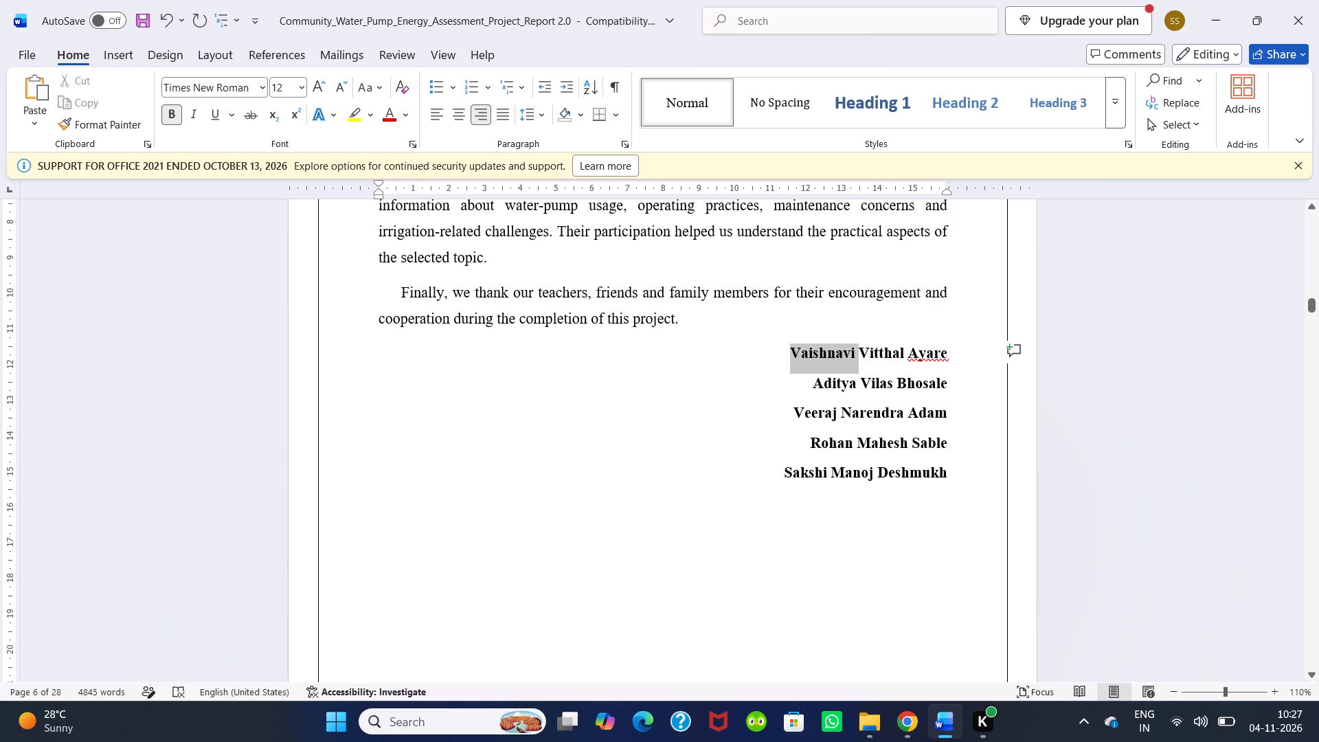
{"action": "left_click_drag", "start_coordinate": [823, 354], "coordinate": [894, 477]}
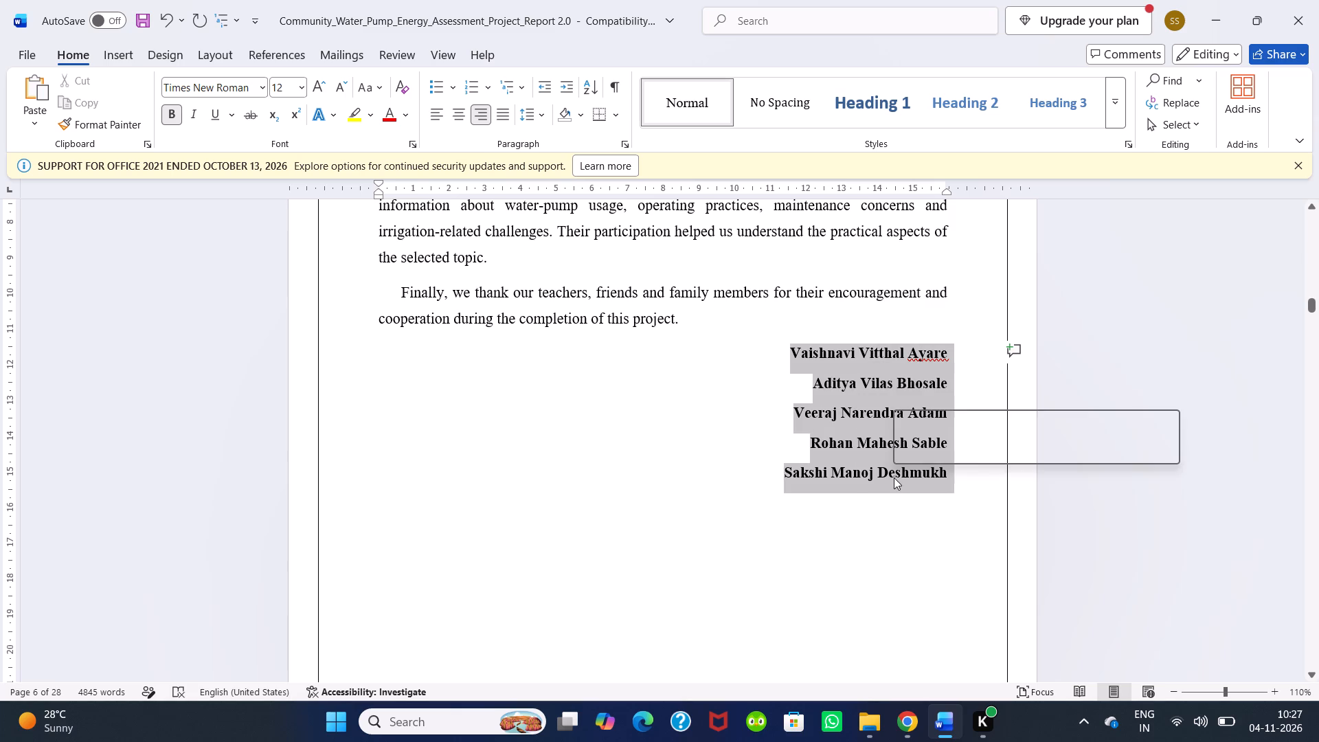
{"action": "key", "text": "BackSpace"}
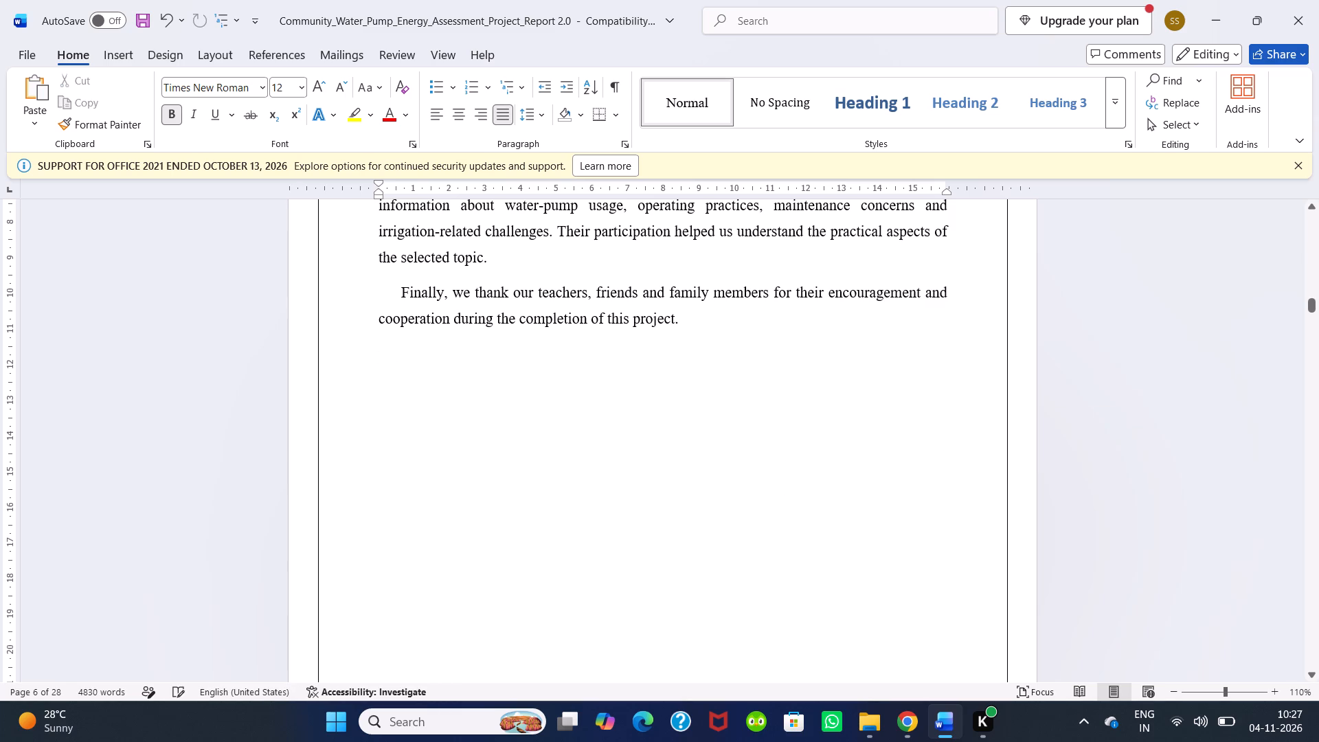
{"action": "key", "text": "ctrl+v"}
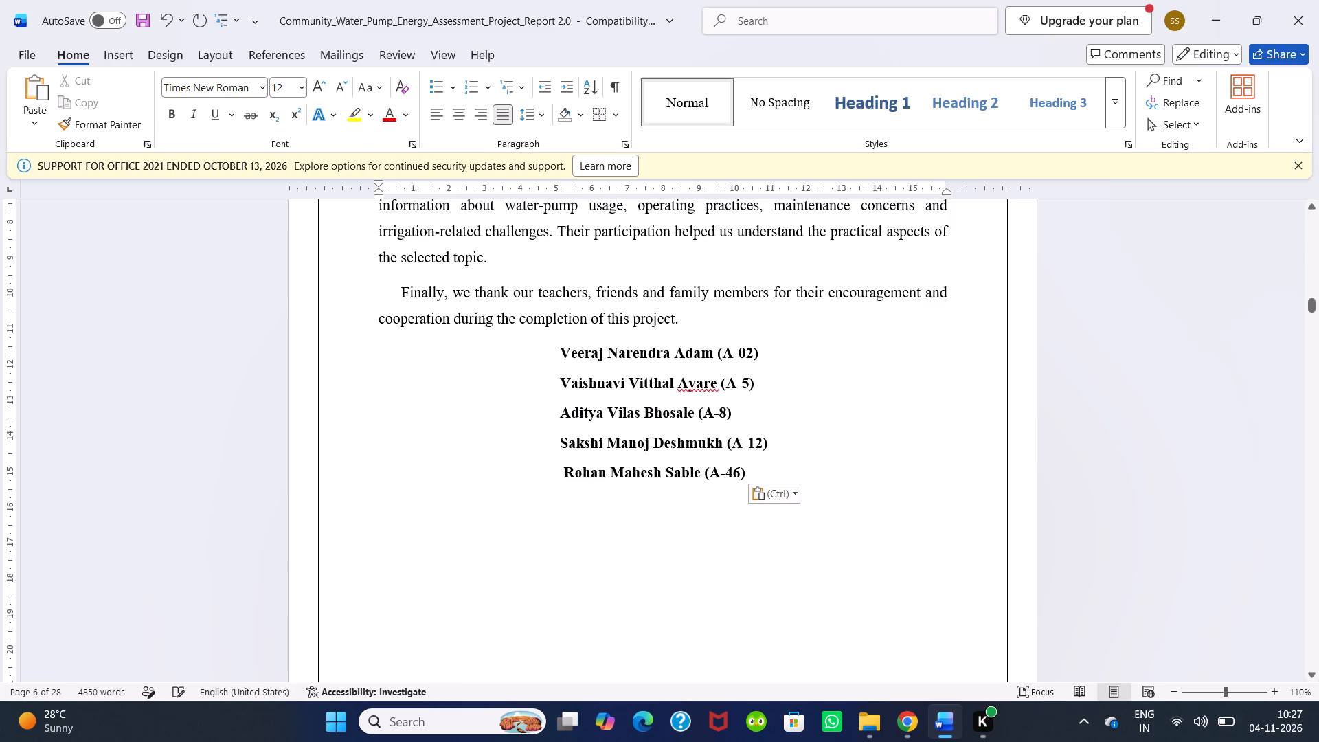
Left-align the five acknowledgement-page student names and indent them together to about 9 cm, keeping each on one line.
{"action": "left_click_drag", "start_coordinate": [560, 350], "coordinate": [634, 397]}
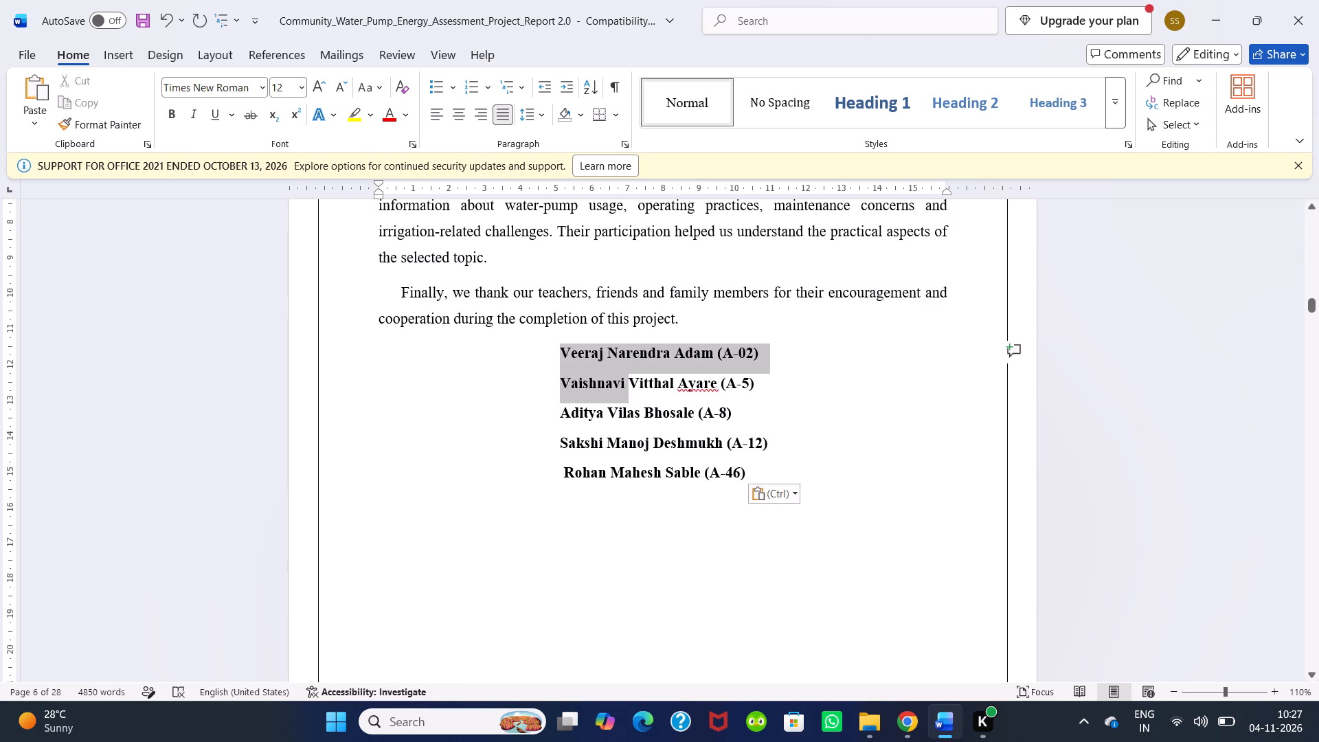
{"action": "left_click_drag", "start_coordinate": [634, 397], "coordinate": [775, 480]}
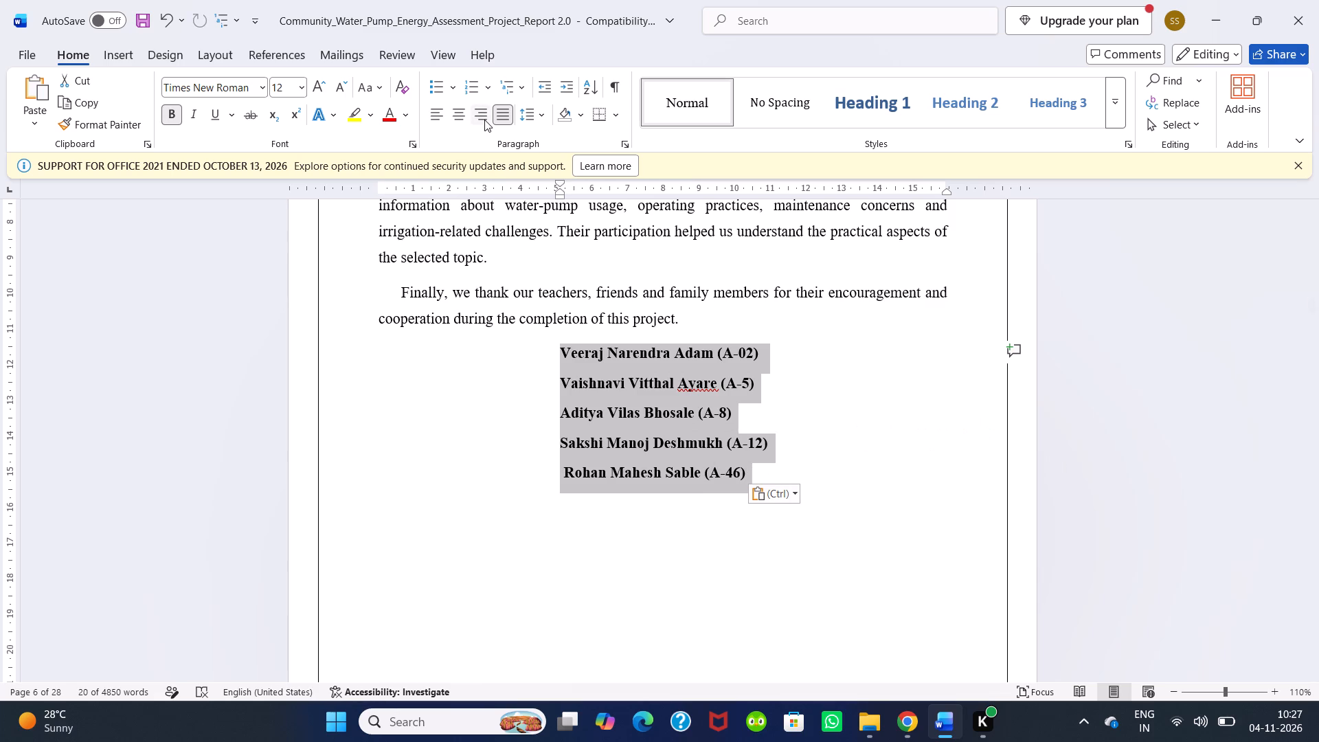
{"action": "left_click", "coordinate": [449, 111]}
{"action": "left_click", "coordinate": [441, 111]}
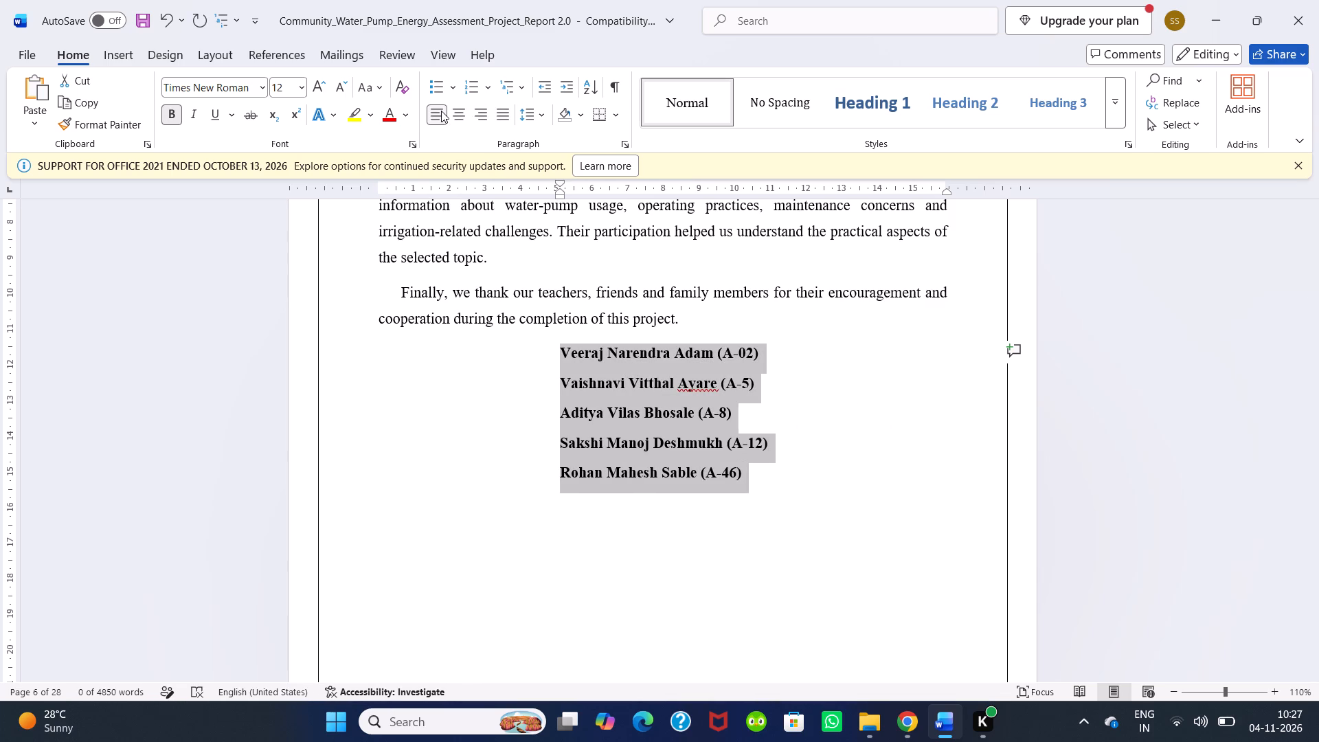
{"action": "left_click", "coordinate": [563, 85]}
{"action": "double_click", "coordinate": [563, 85]}
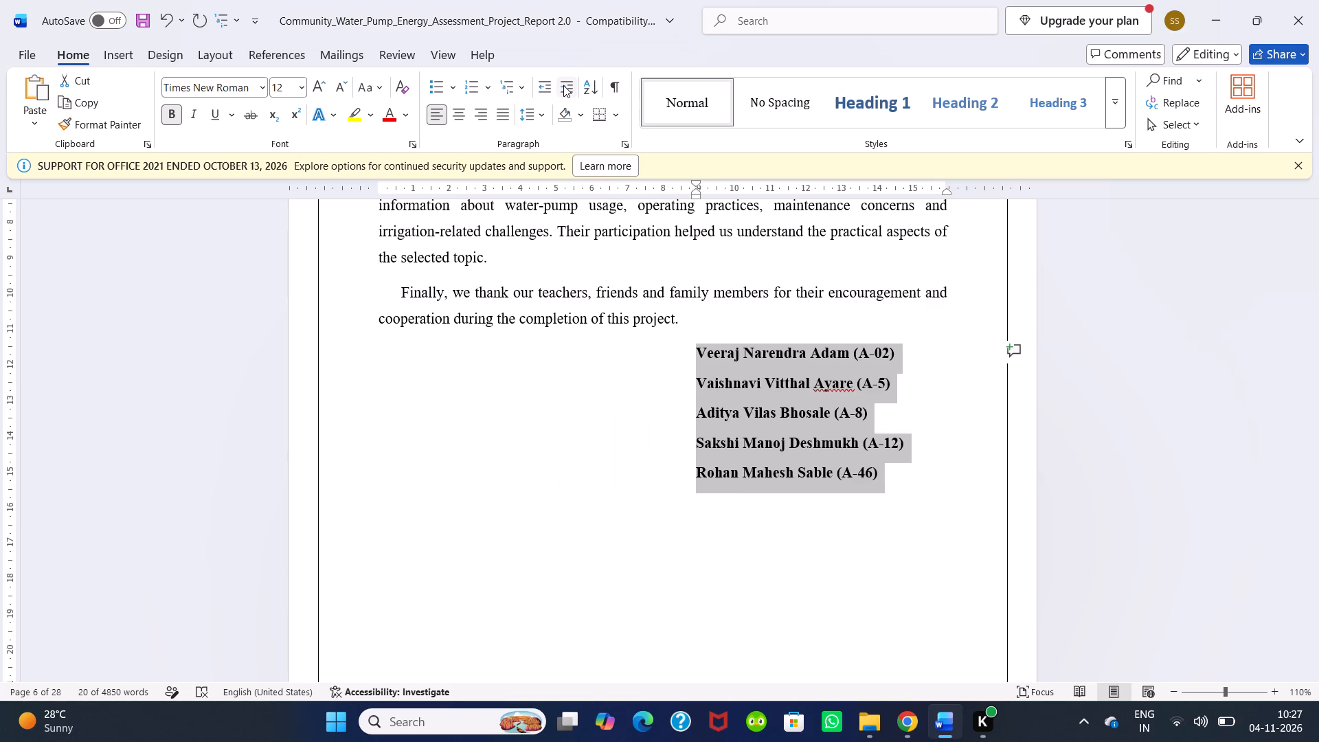
{"action": "left_click", "coordinate": [563, 85]}
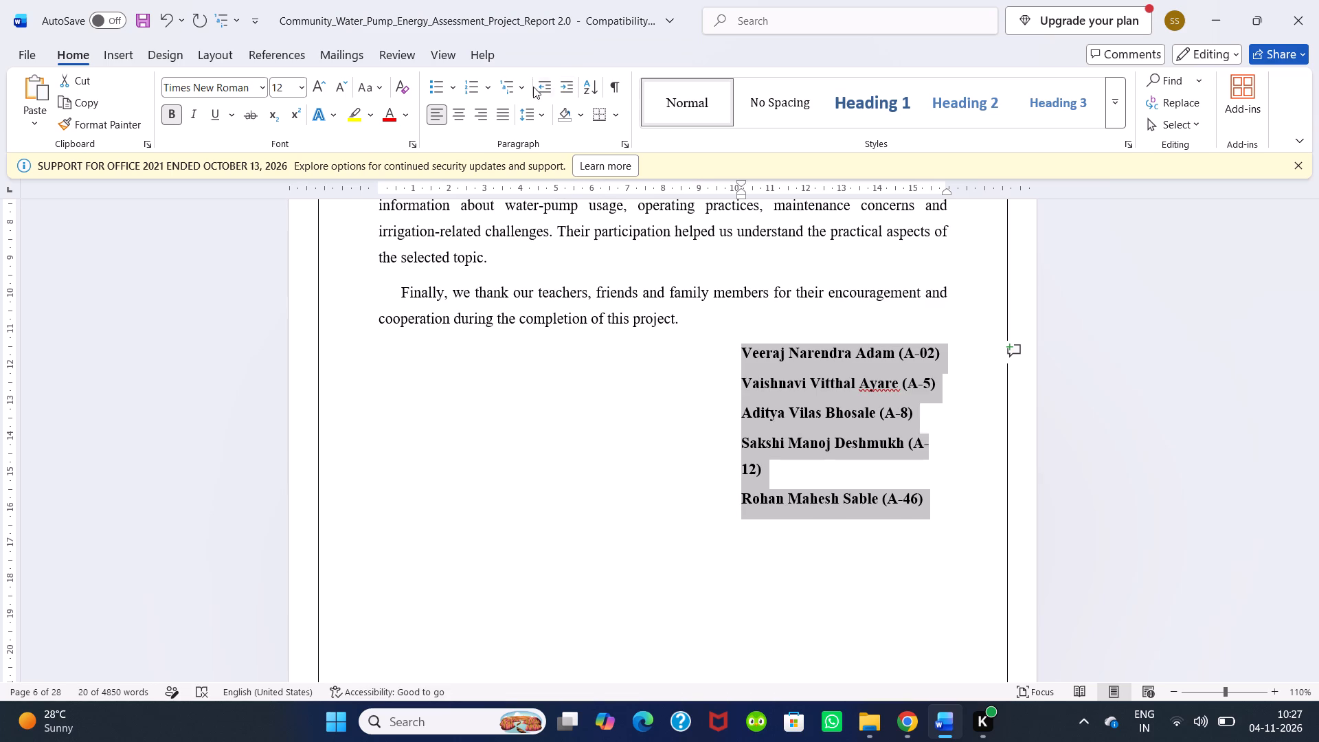
{"action": "left_click", "coordinate": [539, 87]}
{"action": "left_click", "coordinate": [573, 496]}
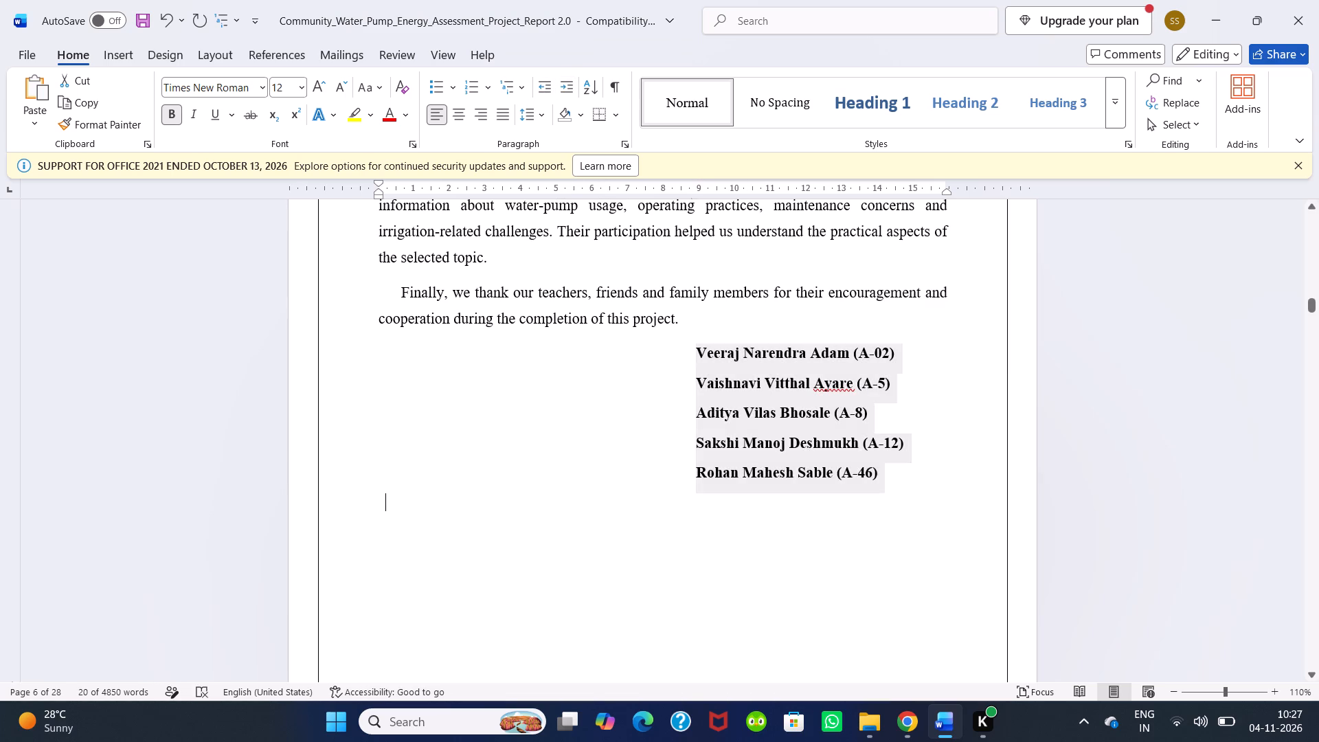
Review the pages after the acknowledgement, from the abstract through the contents and list of tables and figures to Chapter 1.
{"action": "scroll", "coordinate": [573, 496], "scroll_direction": "down", "scroll_amount": 5}
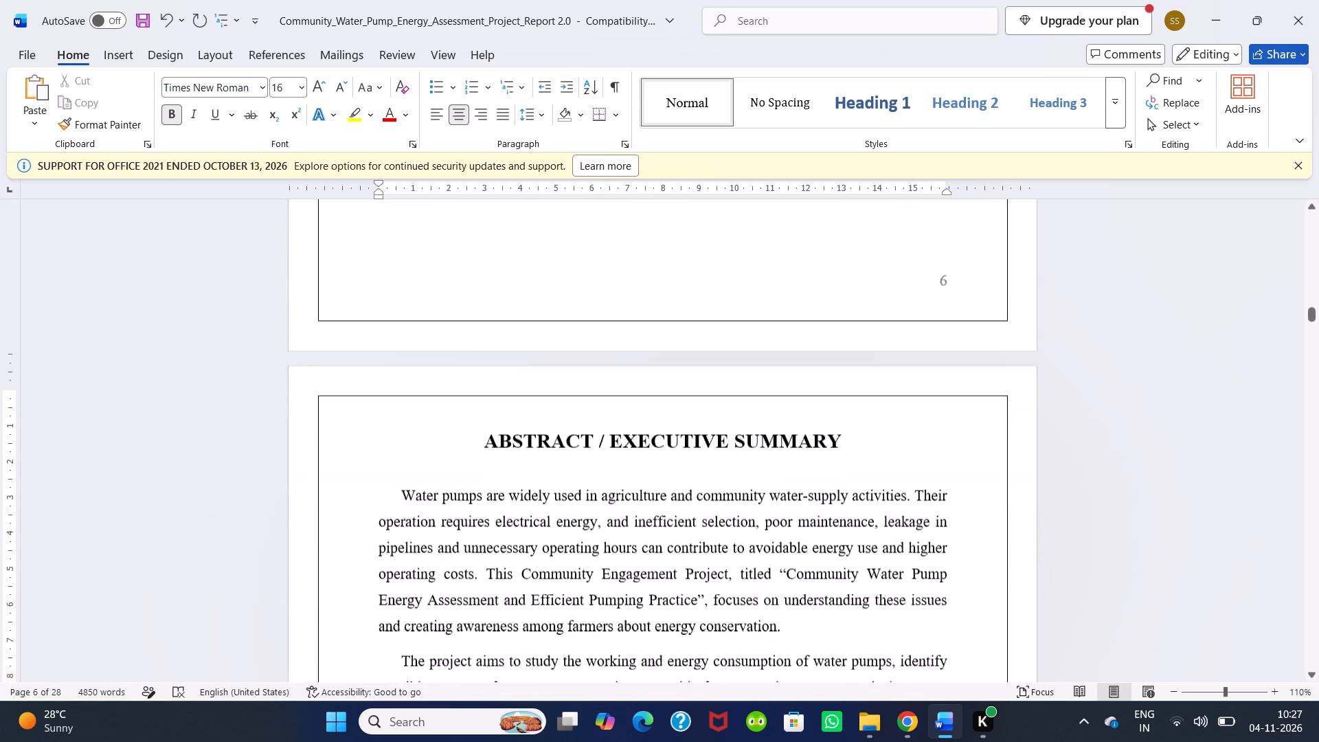
{"action": "scroll", "coordinate": [573, 496], "scroll_direction": "down", "scroll_amount": 5}
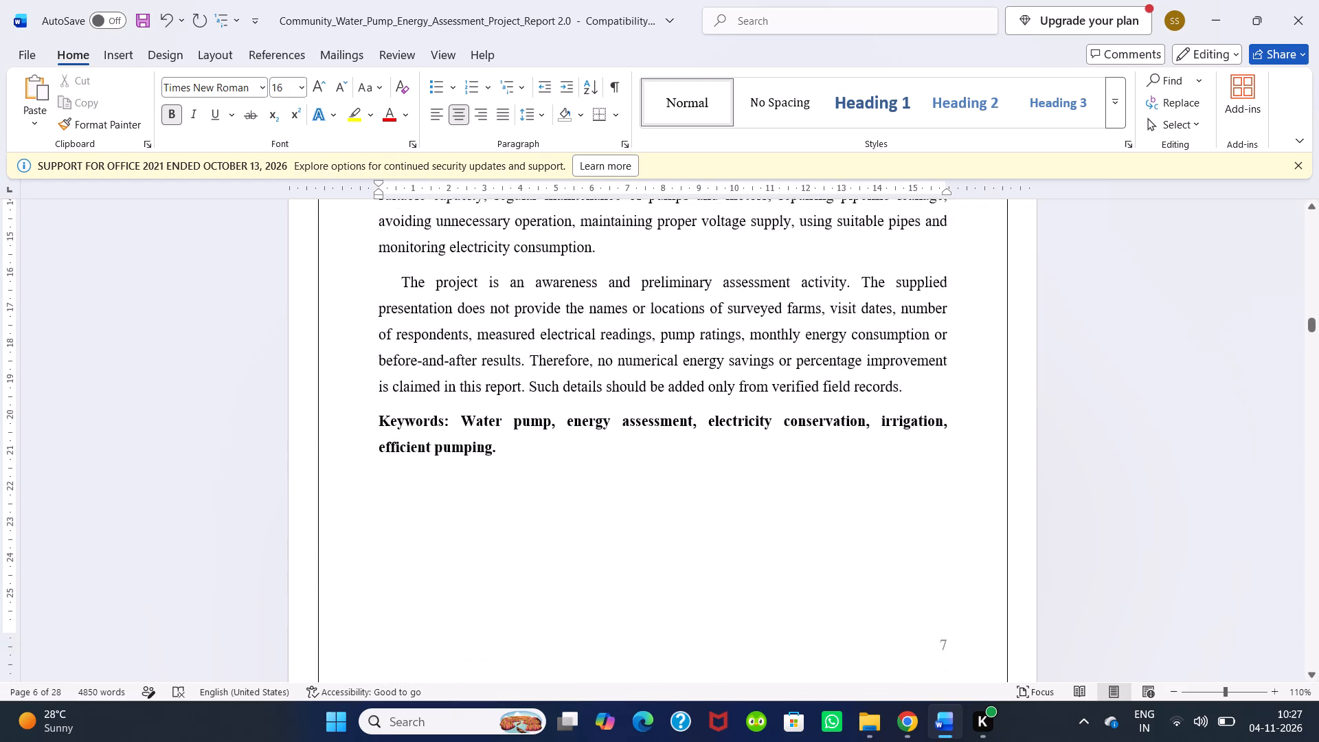
{"action": "scroll", "coordinate": [573, 496], "scroll_direction": "down", "scroll_amount": 3}
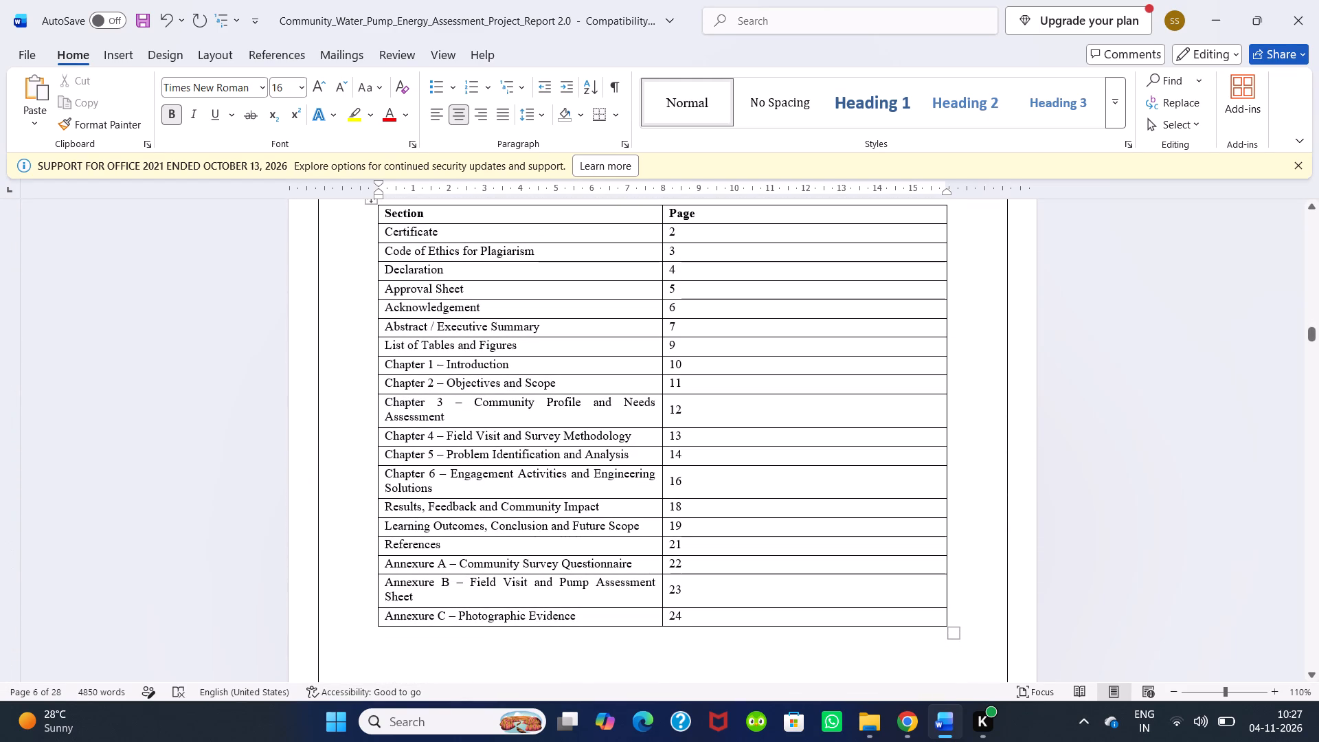
{"action": "scroll", "coordinate": [573, 496], "scroll_direction": "down", "scroll_amount": 3}
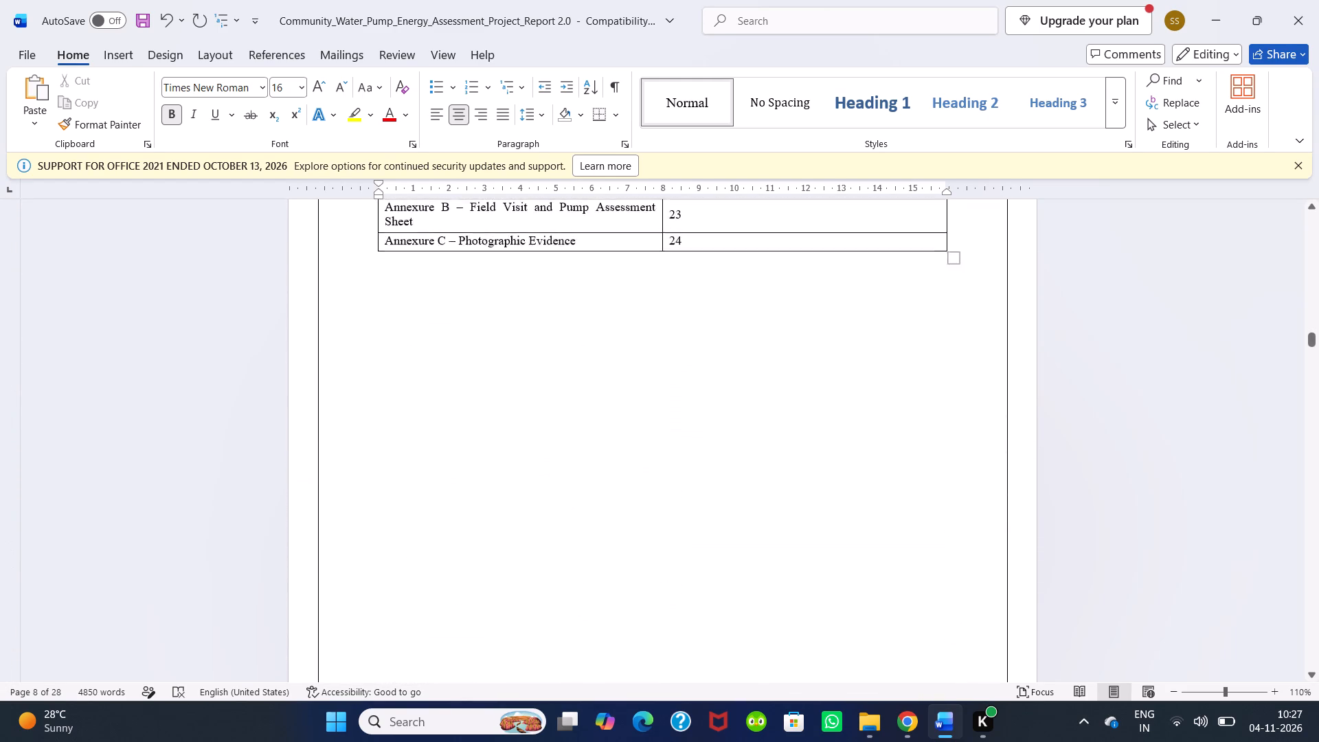
{"action": "scroll", "coordinate": [573, 496], "scroll_direction": "down", "scroll_amount": 2}
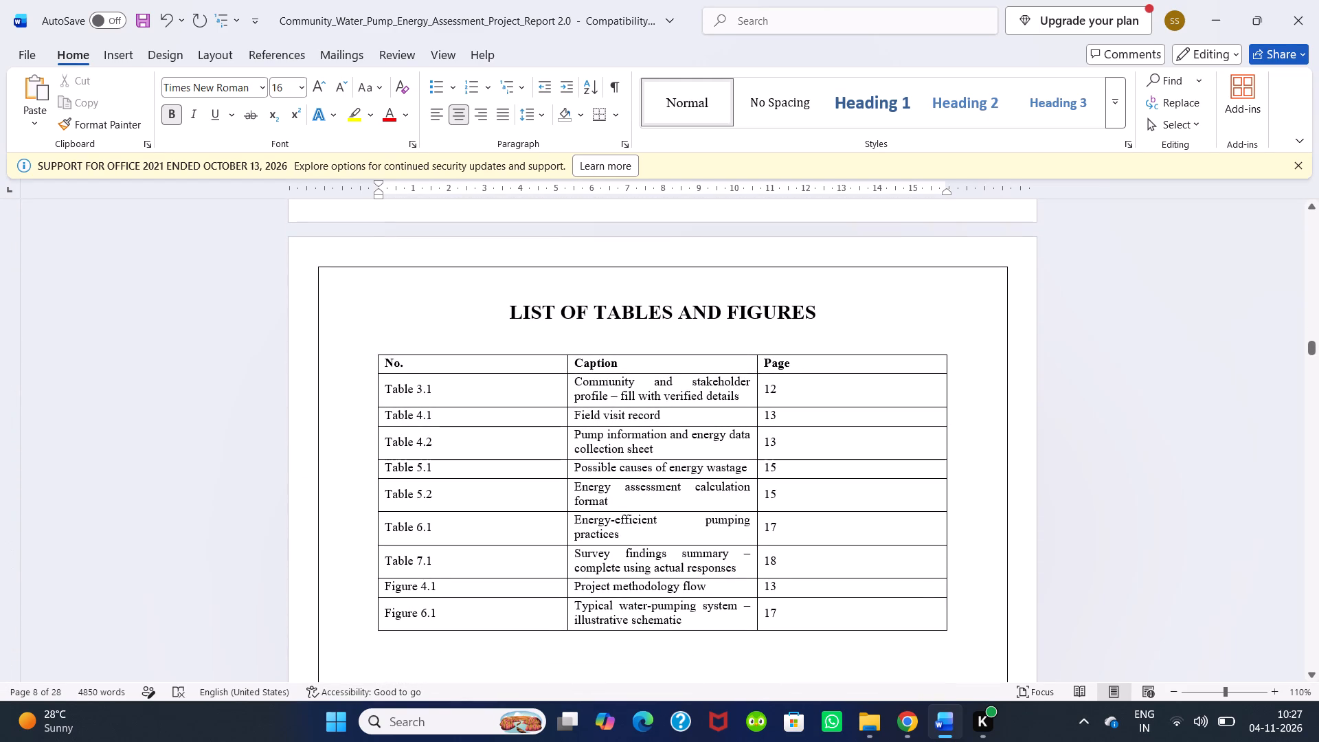
{"action": "scroll", "coordinate": [573, 496], "scroll_direction": "down", "scroll_amount": 2}
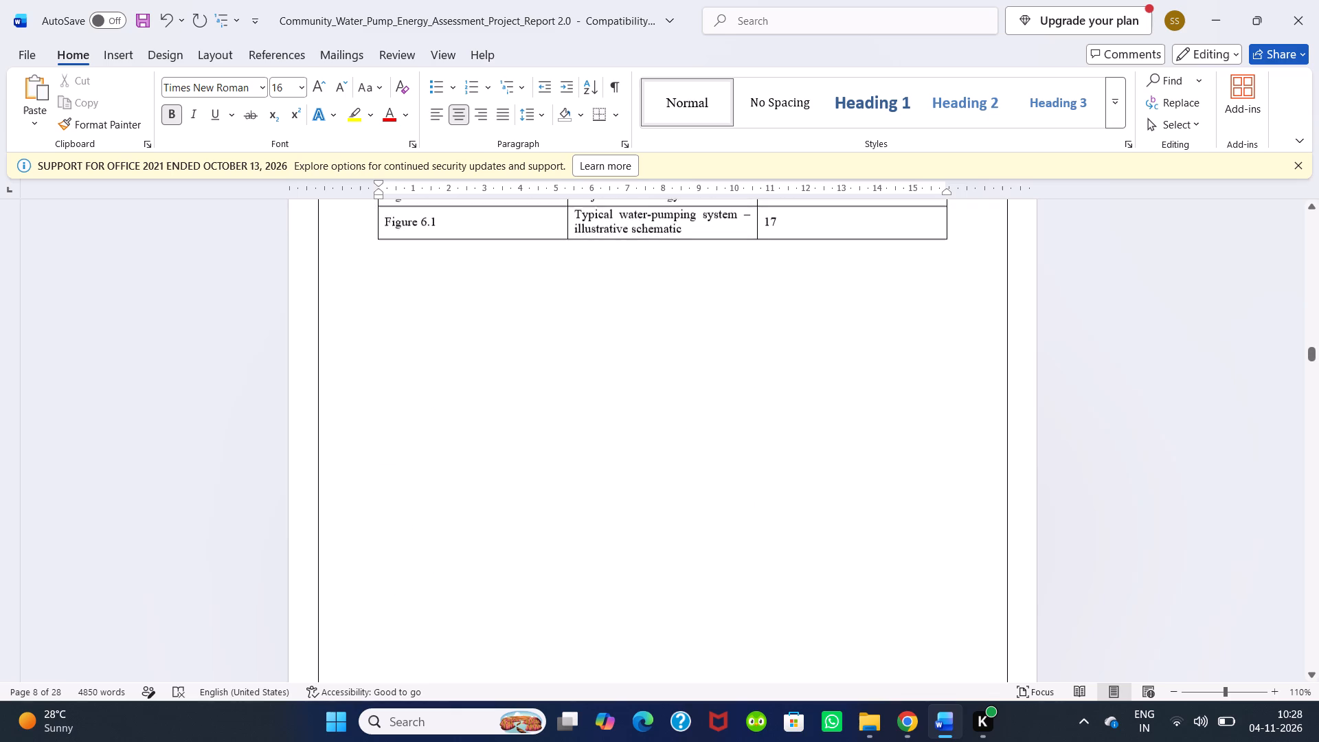
{"action": "scroll", "coordinate": [573, 496], "scroll_direction": "down", "scroll_amount": 4}
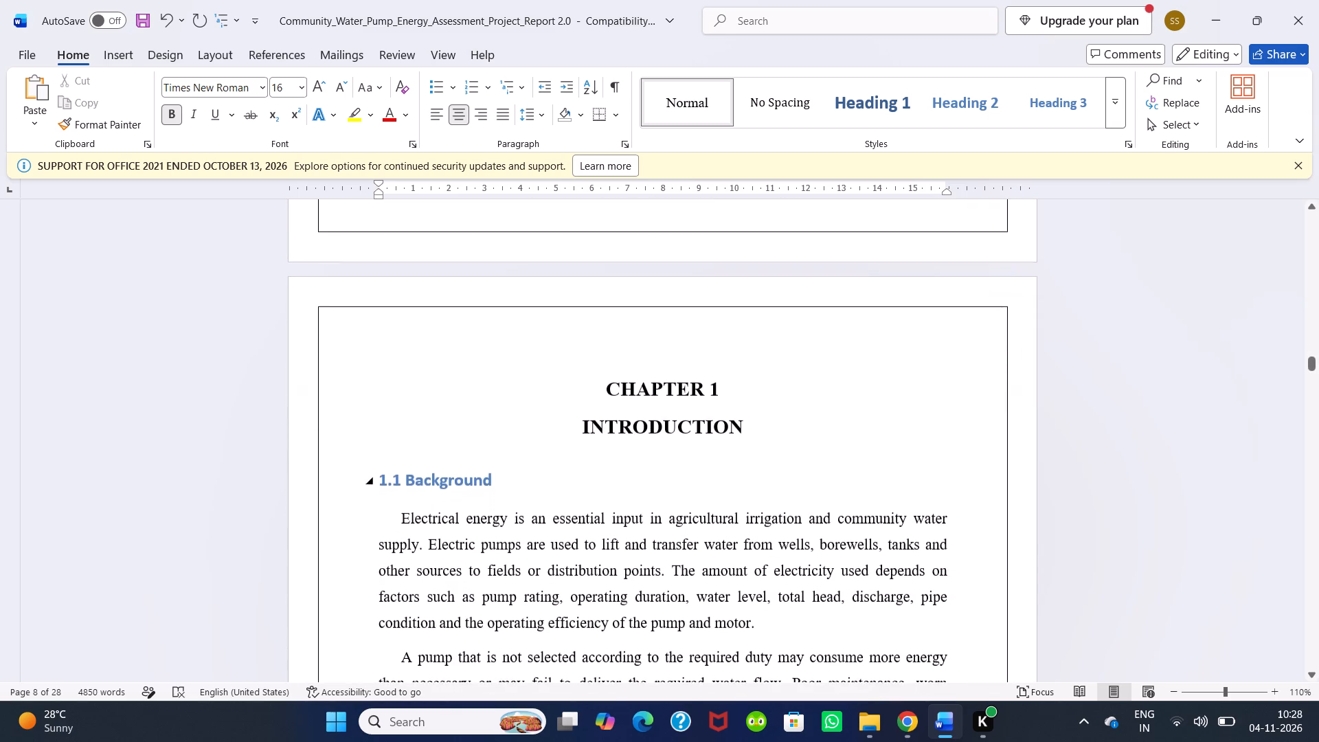
{"action": "scroll", "coordinate": [573, 496], "scroll_direction": "down", "scroll_amount": 1}
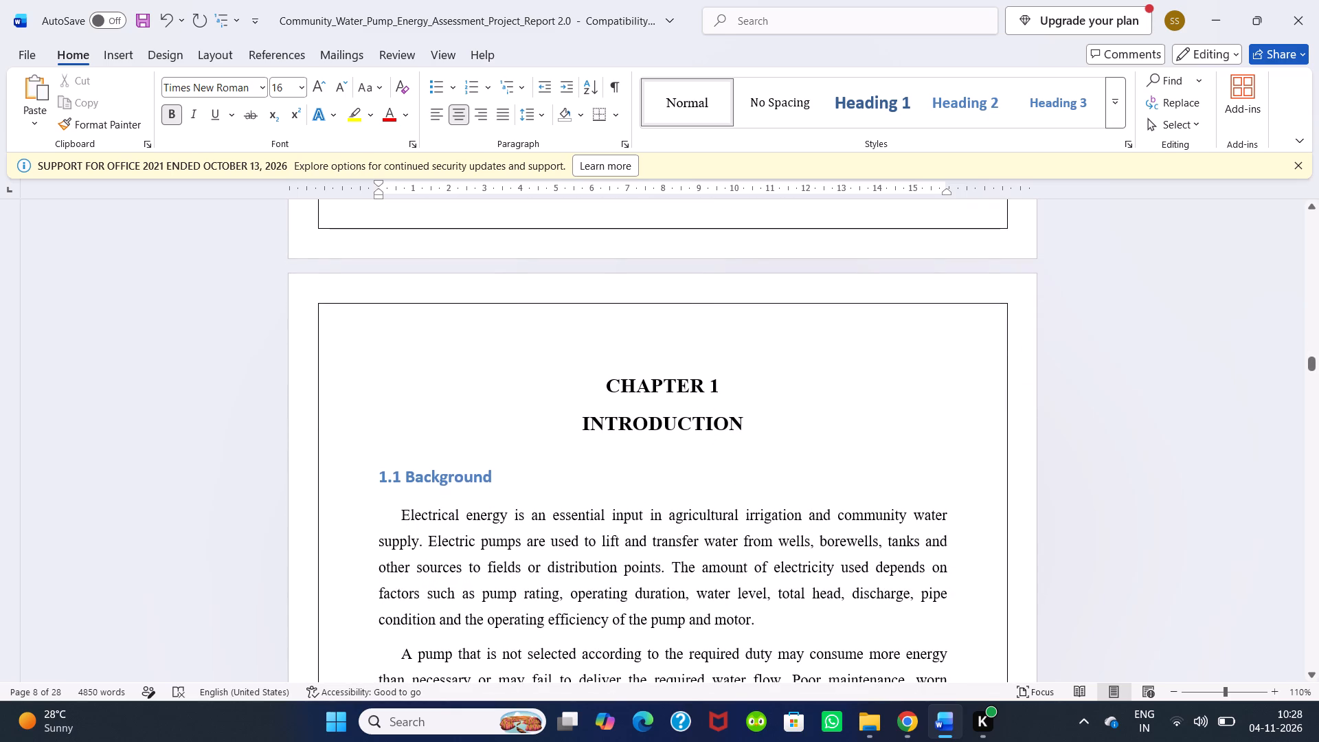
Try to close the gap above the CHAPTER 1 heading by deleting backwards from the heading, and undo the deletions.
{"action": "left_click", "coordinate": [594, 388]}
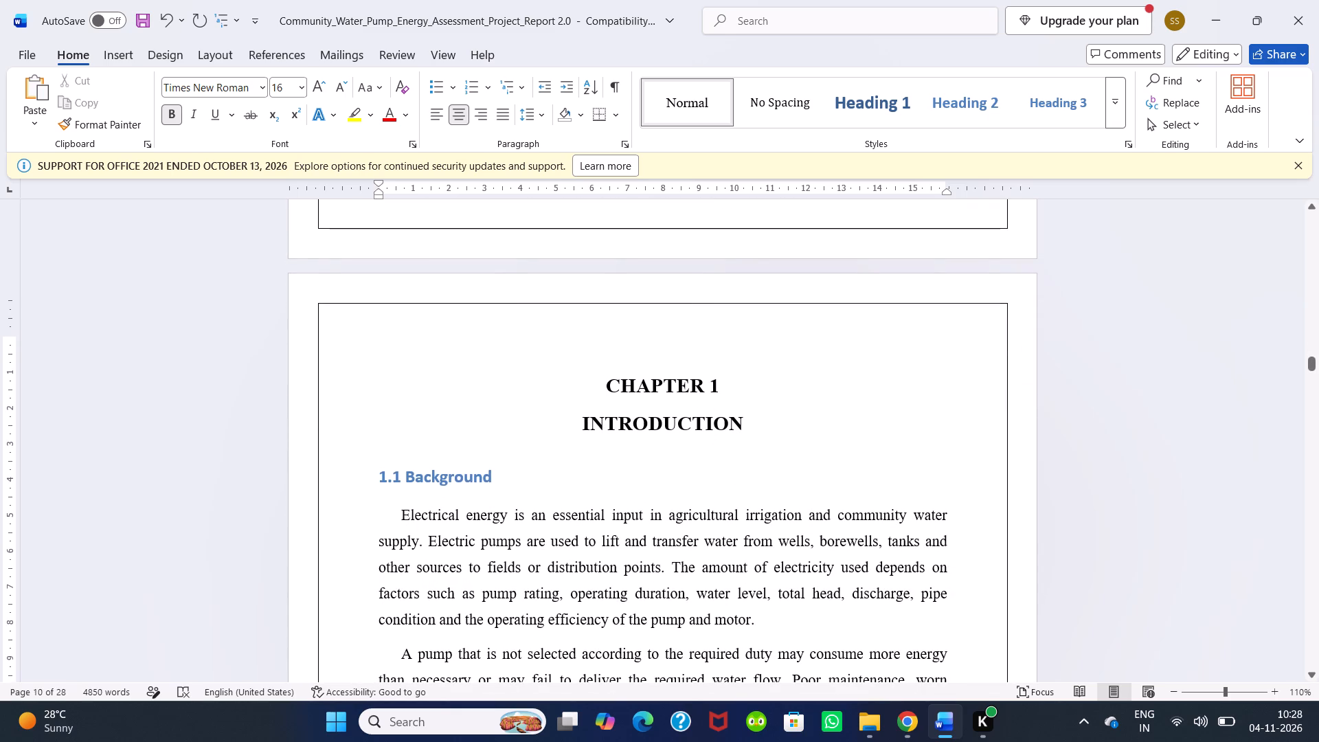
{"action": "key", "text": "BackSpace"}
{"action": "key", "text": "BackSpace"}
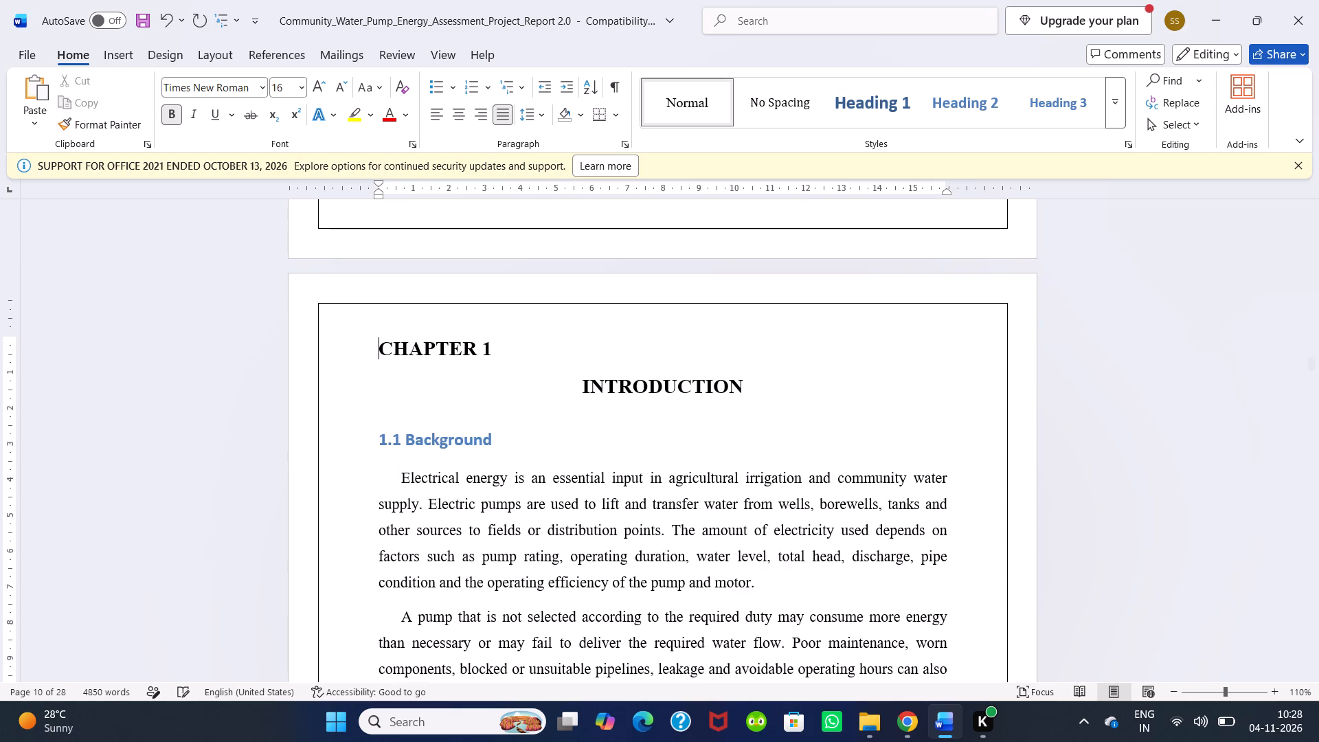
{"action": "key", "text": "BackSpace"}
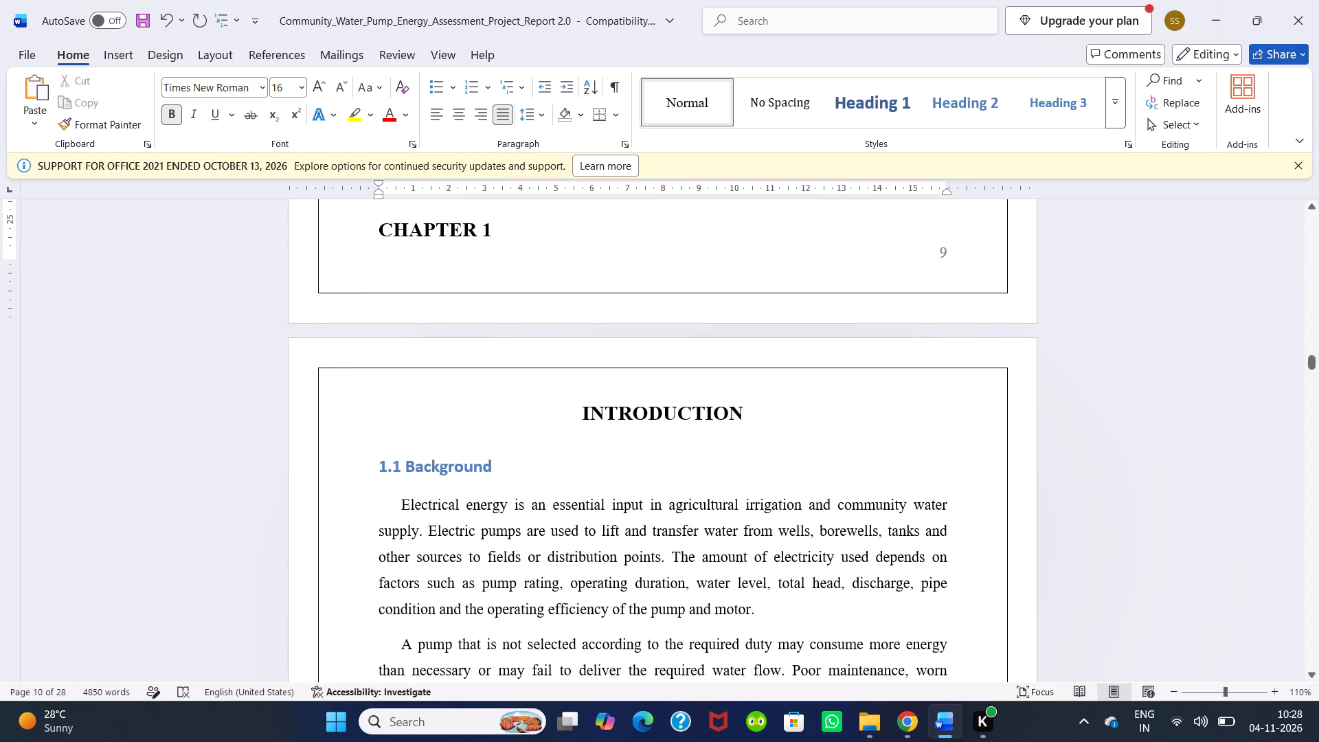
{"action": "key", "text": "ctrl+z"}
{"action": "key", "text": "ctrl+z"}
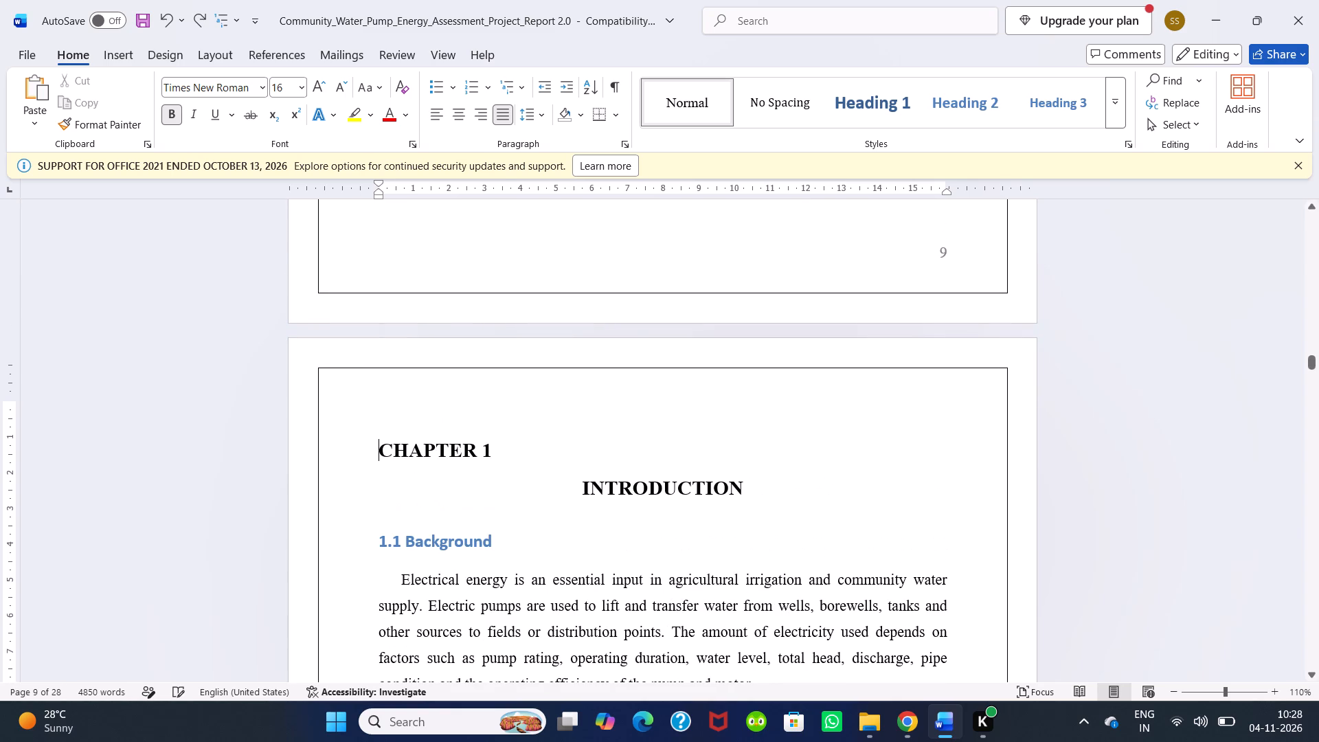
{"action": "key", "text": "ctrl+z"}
Remove the spare blank line above the CHAPTER 1 heading, undoing the excess deletion that pulls the heading onto the previous page.
{"action": "scroll", "coordinate": [643, 557], "scroll_direction": "down", "scroll_amount": 2}
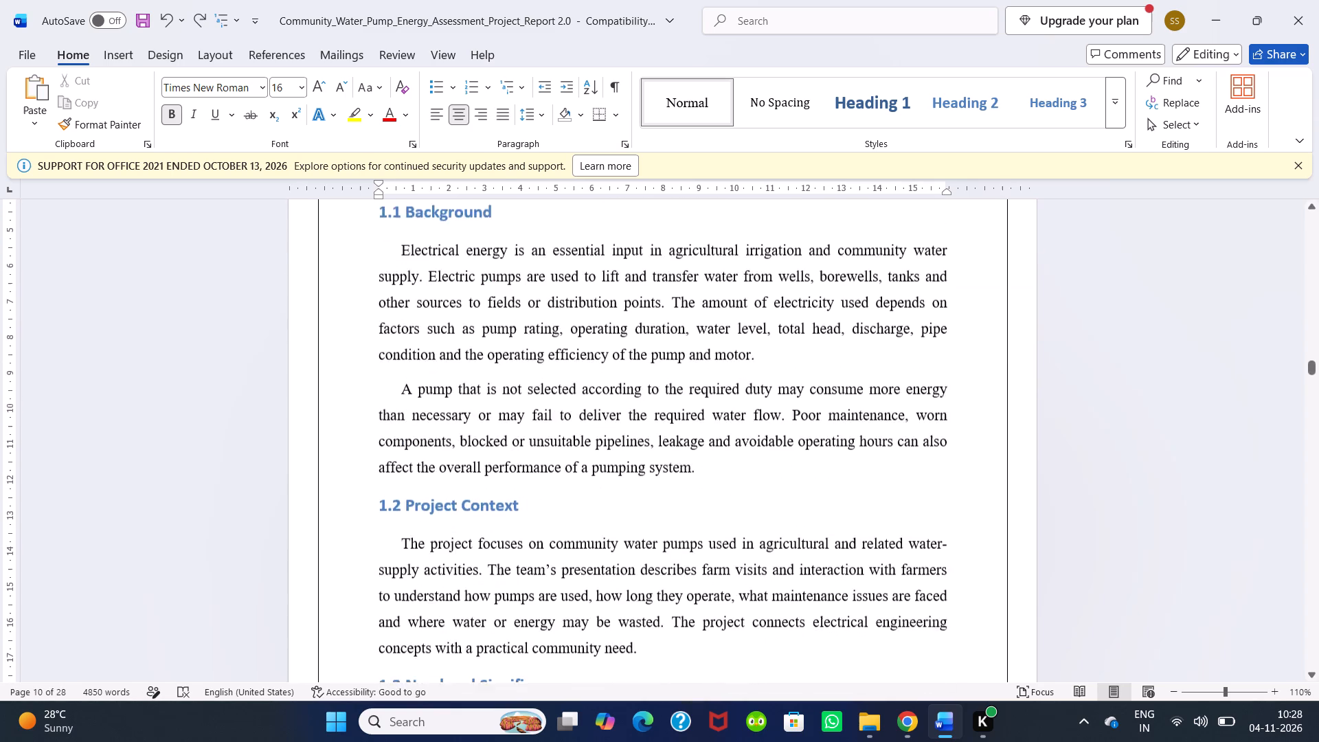
{"action": "scroll", "coordinate": [643, 557], "scroll_direction": "down", "scroll_amount": 6}
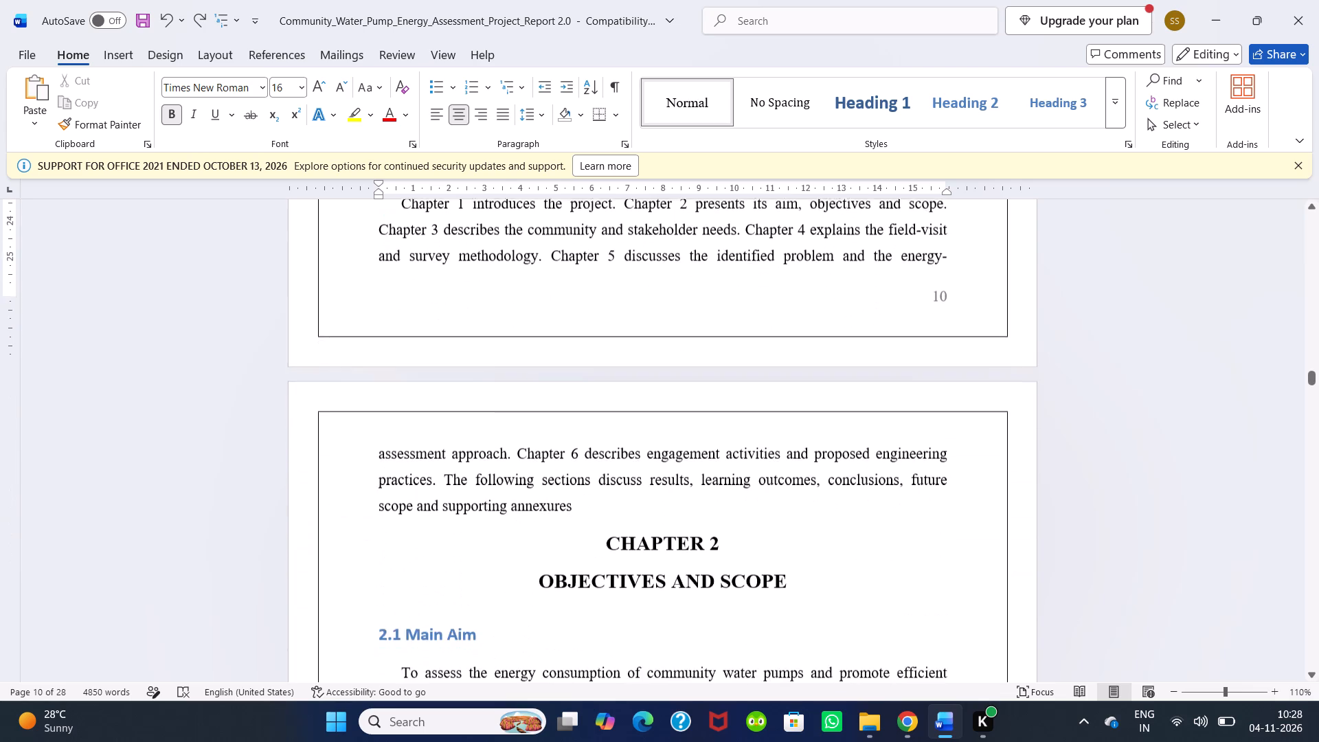
{"action": "scroll", "coordinate": [643, 557], "scroll_direction": "down", "scroll_amount": 1}
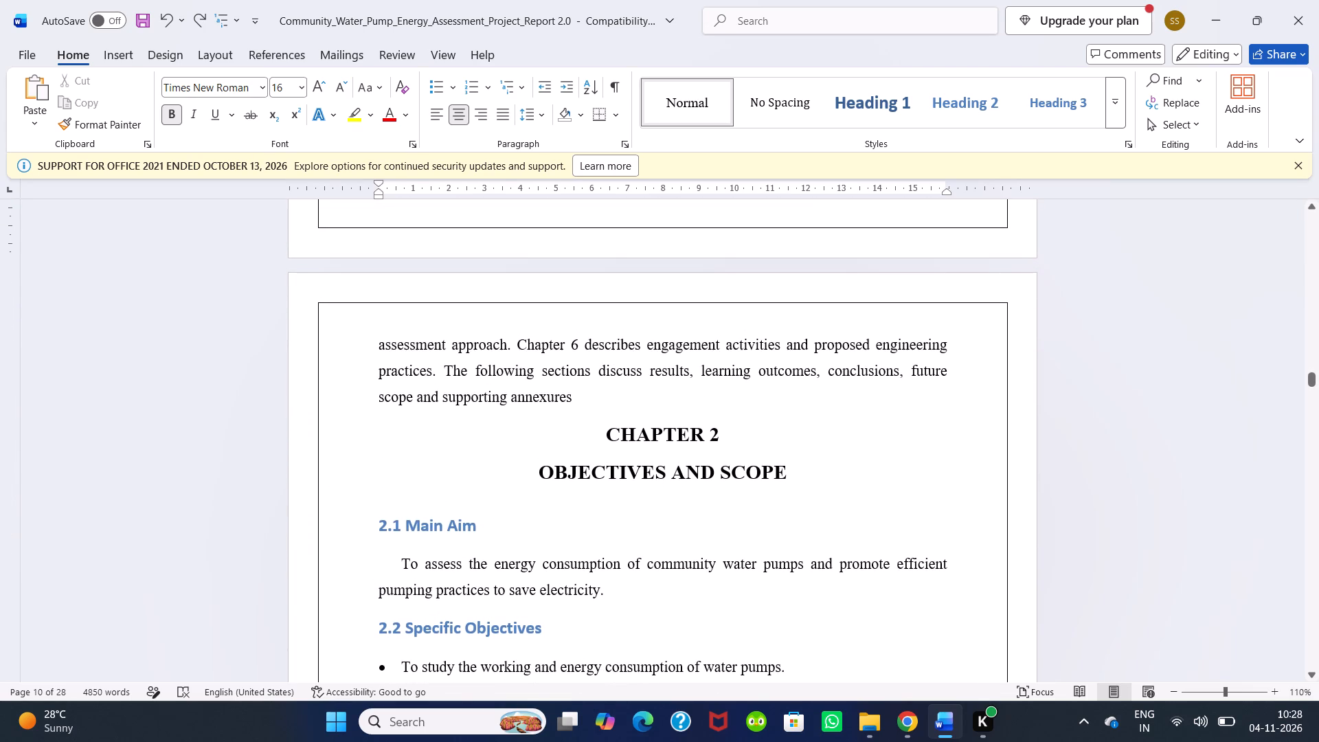
{"action": "scroll", "coordinate": [597, 478], "scroll_direction": "up", "scroll_amount": 6}
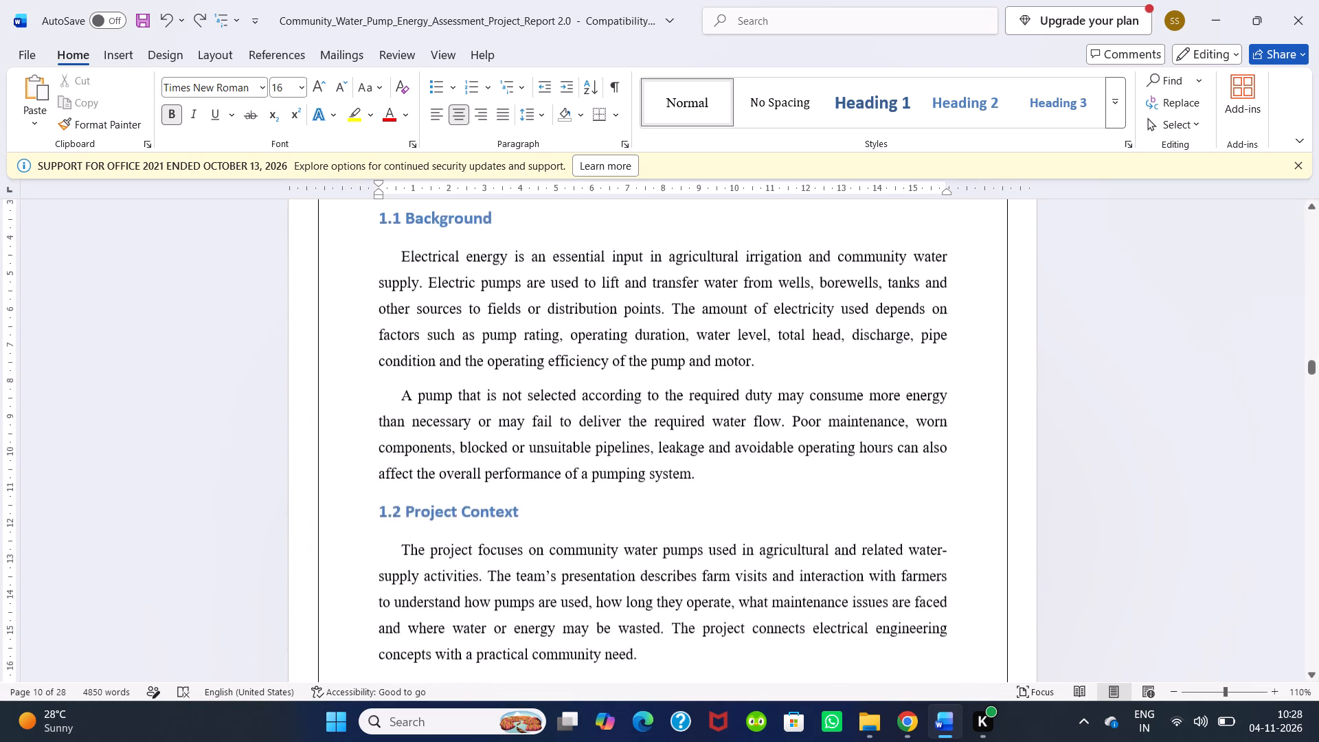
{"action": "scroll", "coordinate": [597, 478], "scroll_direction": "up", "scroll_amount": 3}
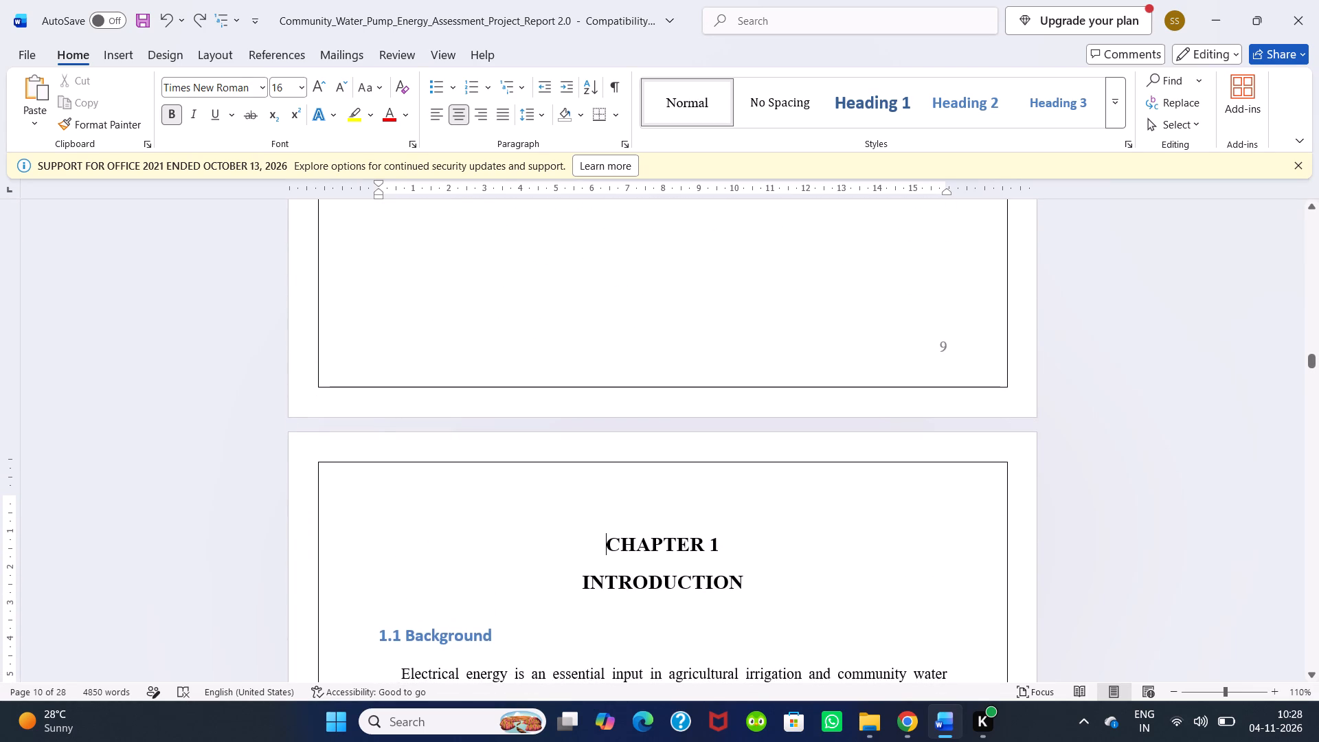
{"action": "left_click", "coordinate": [618, 498]}
{"action": "key", "text": "BackSpace"}
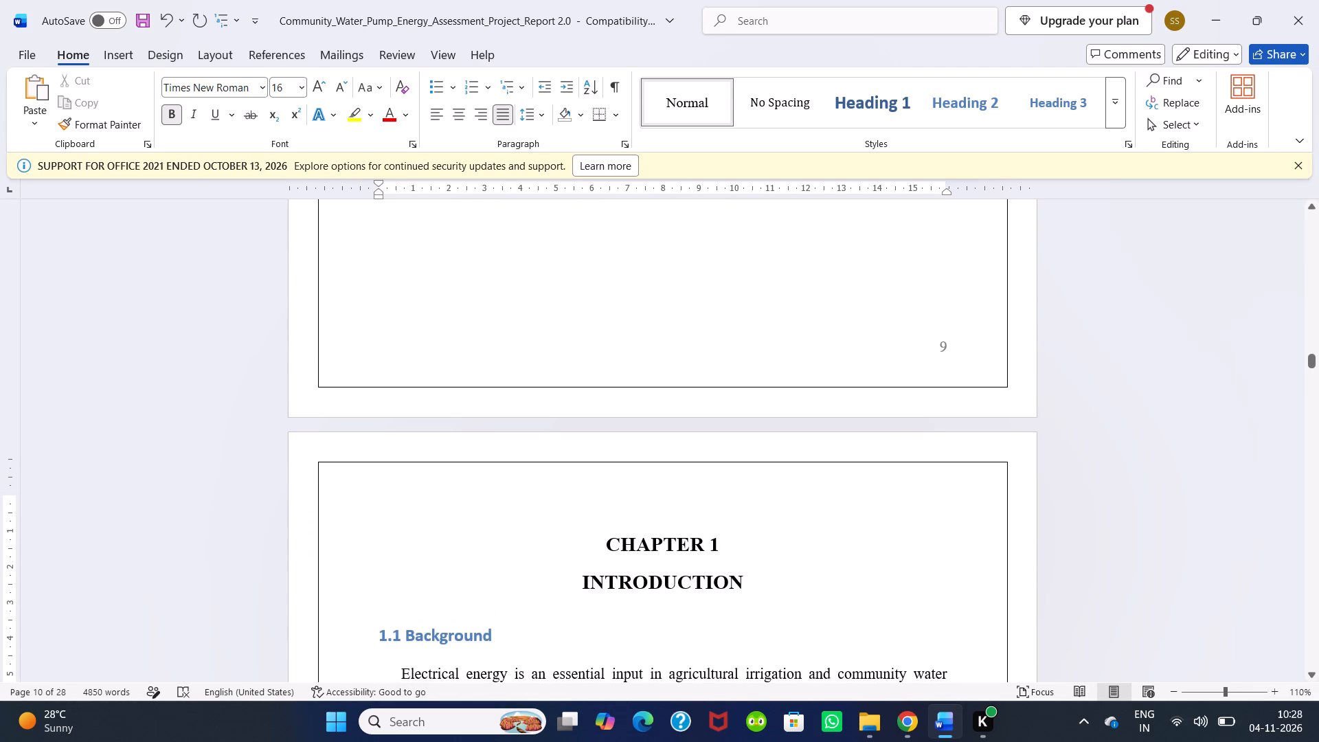
{"action": "key", "text": "BackSpace"}
{"action": "key", "text": "BackSpace"}
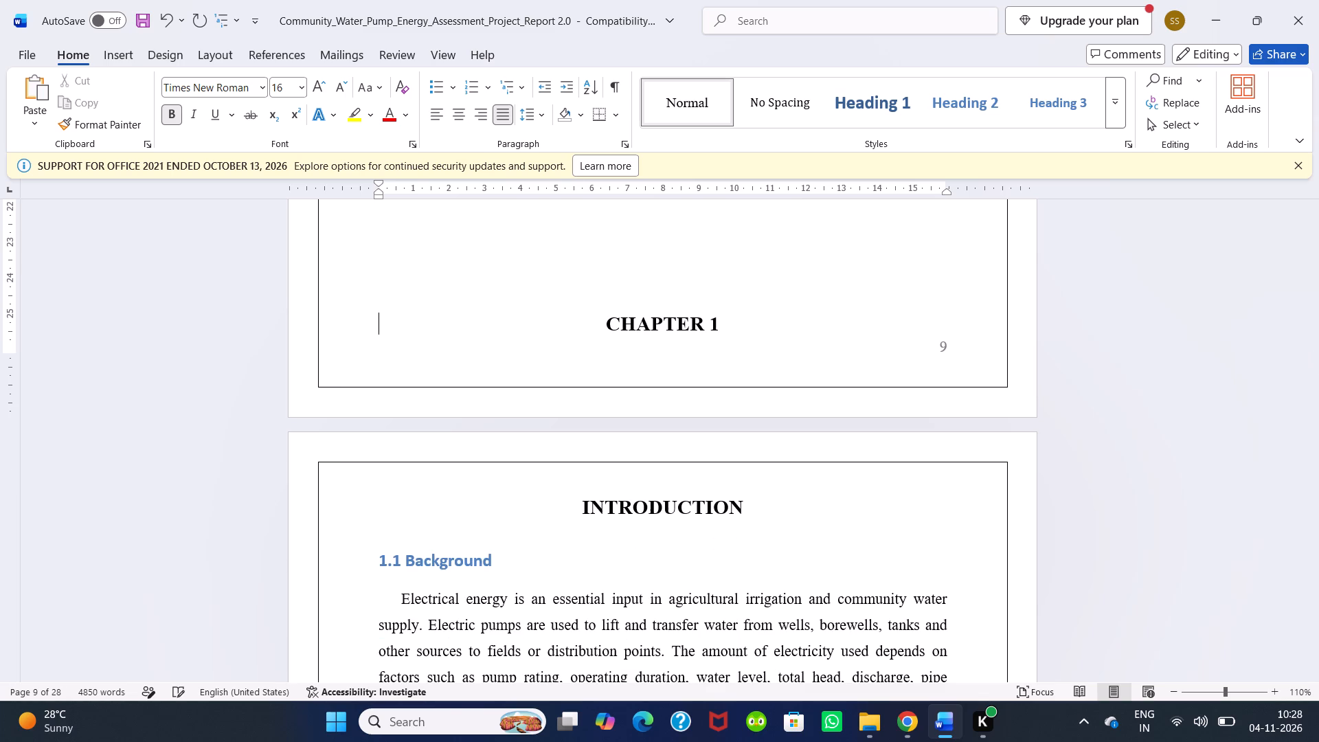
{"action": "key", "text": "ctrl+z"}
Delete the text from "Water leakage also wastes" through "suitable pump capacity," in section 1.3 Need and Significance.
{"action": "scroll", "coordinate": [618, 498], "scroll_direction": "down", "scroll_amount": 2}
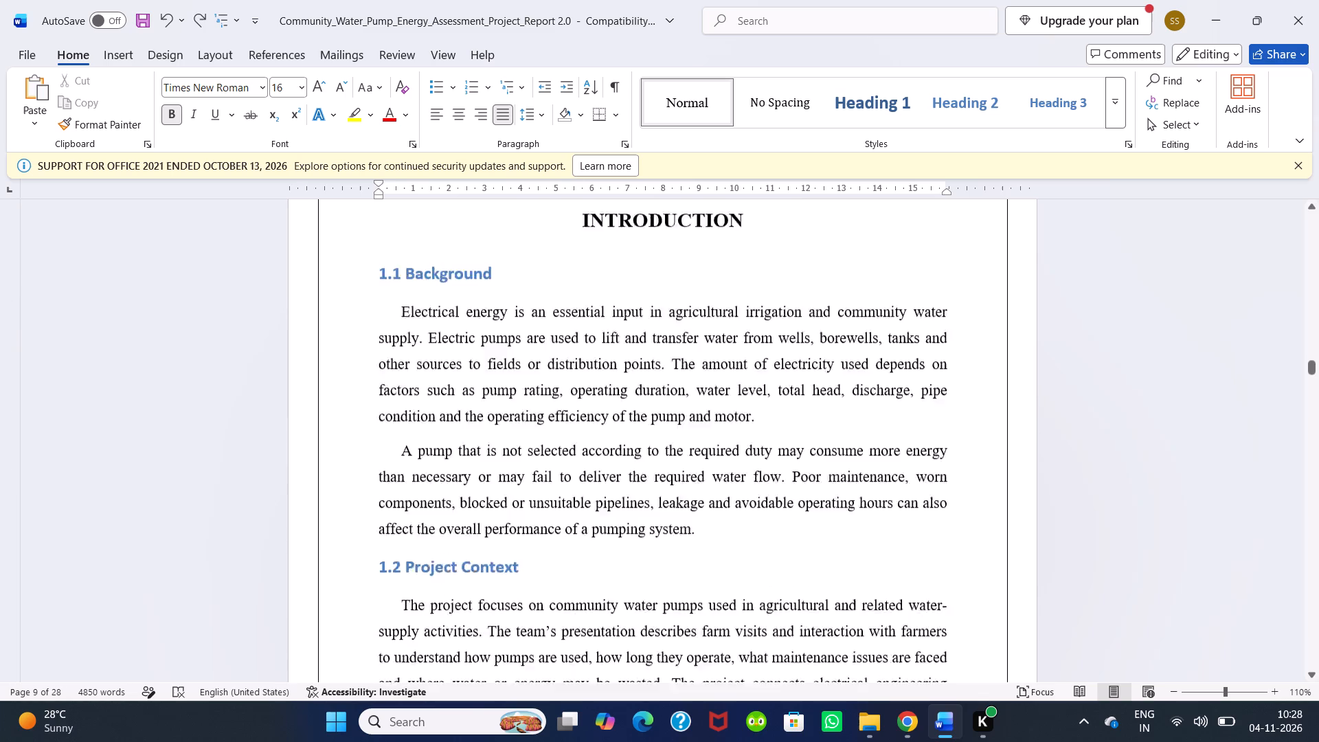
{"action": "scroll", "coordinate": [618, 498], "scroll_direction": "down", "scroll_amount": 6}
{"action": "scroll", "coordinate": [618, 498], "scroll_direction": "up", "scroll_amount": 1}
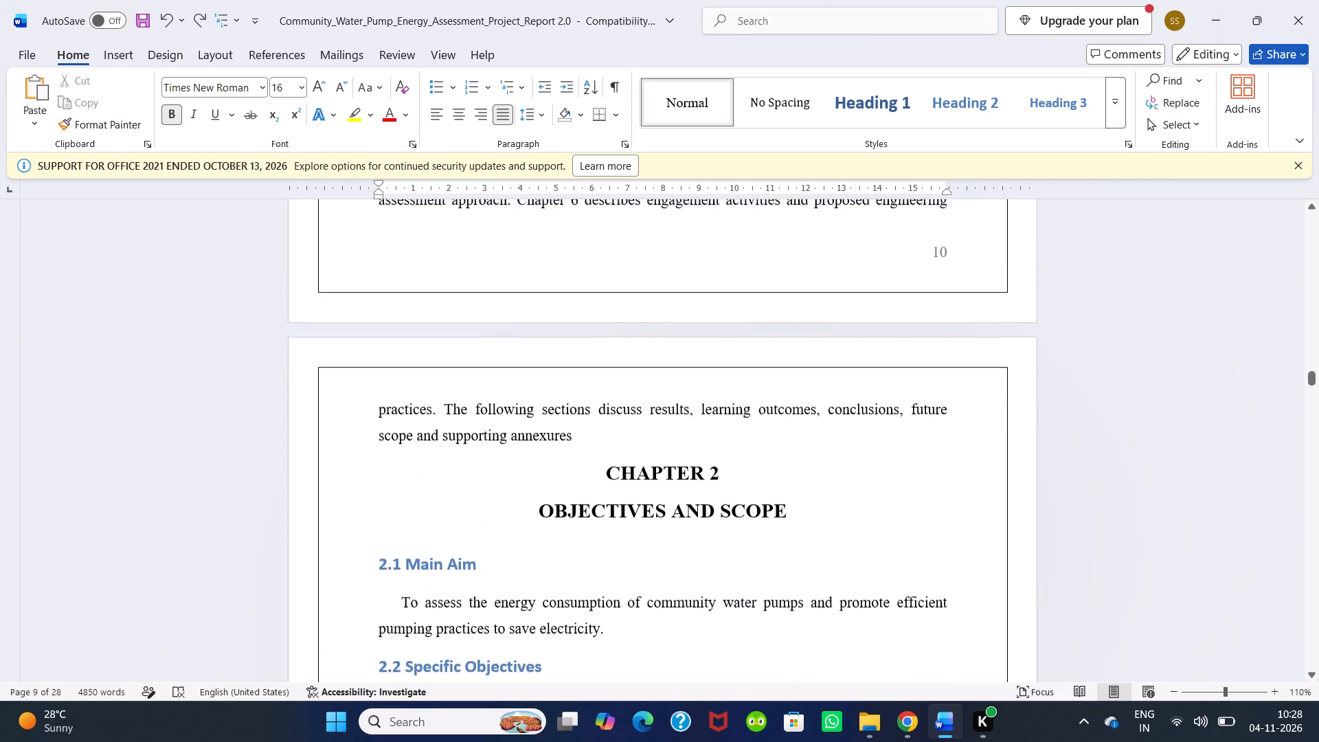
{"action": "scroll", "coordinate": [618, 498], "scroll_direction": "up", "scroll_amount": 4}
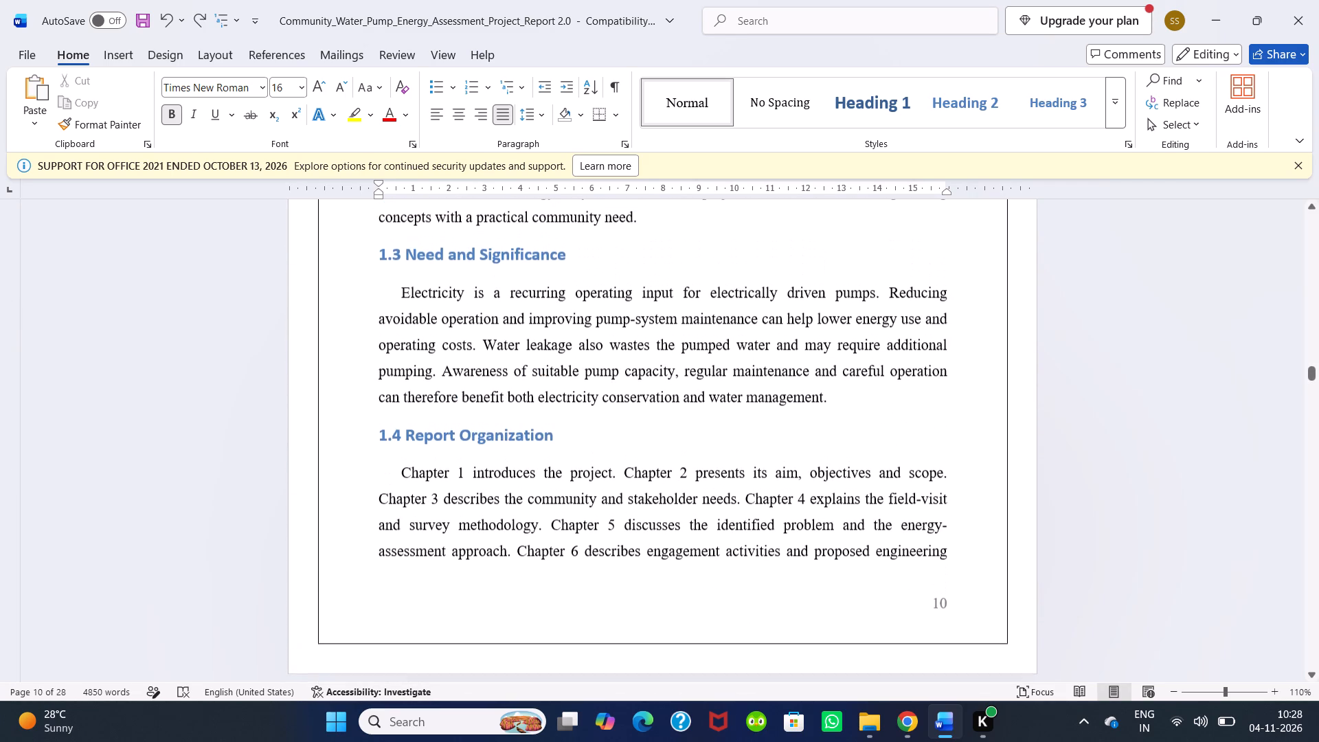
{"action": "scroll", "coordinate": [618, 498], "scroll_direction": "up", "scroll_amount": 1}
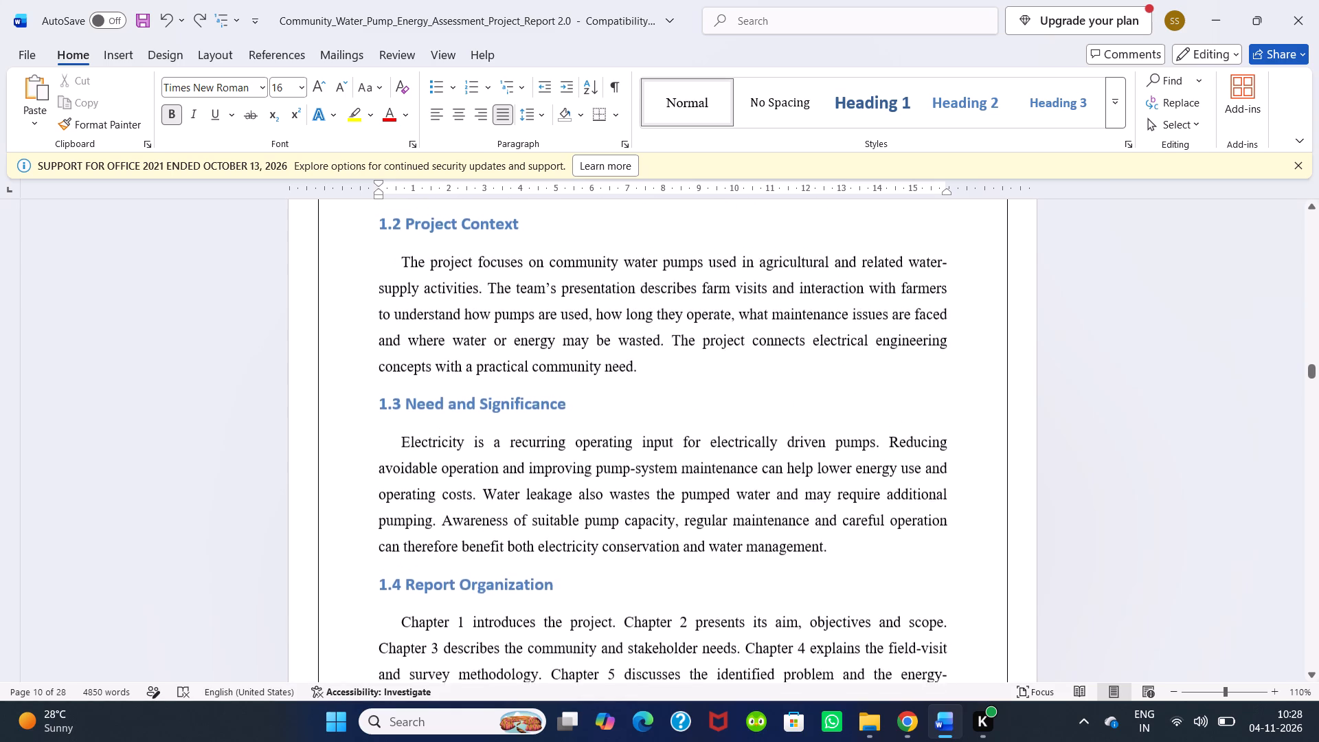
{"action": "scroll", "coordinate": [618, 498], "scroll_direction": "up", "scroll_amount": 1}
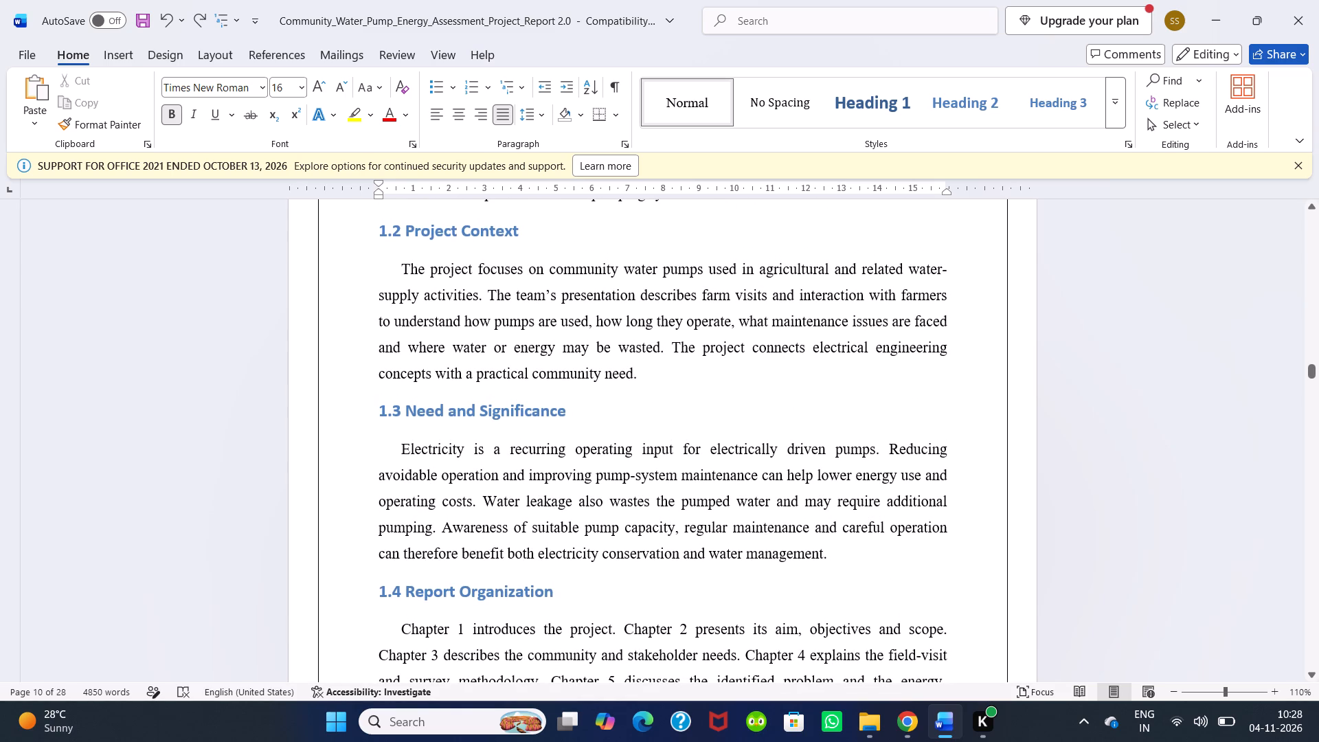
{"action": "left_click_drag", "start_coordinate": [484, 497], "coordinate": [525, 506]}
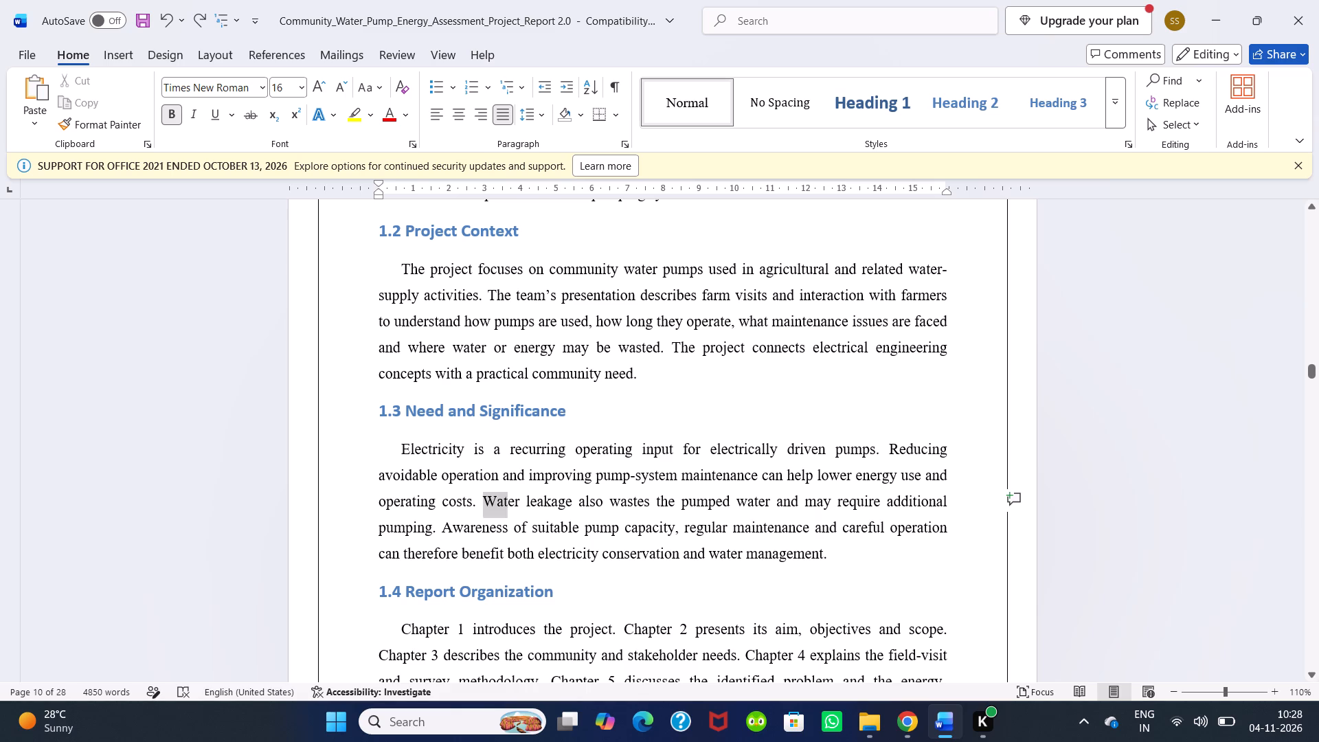
{"action": "left_click_drag", "start_coordinate": [525, 506], "coordinate": [660, 522]}
{"action": "key", "text": "BackSpace"}
Delete the bullet "To interact with farmers and understand their pumping-related problems." from section 2.2 Specific Objectives, including its empty line.
{"action": "scroll", "coordinate": [660, 522], "scroll_direction": "down", "scroll_amount": 3}
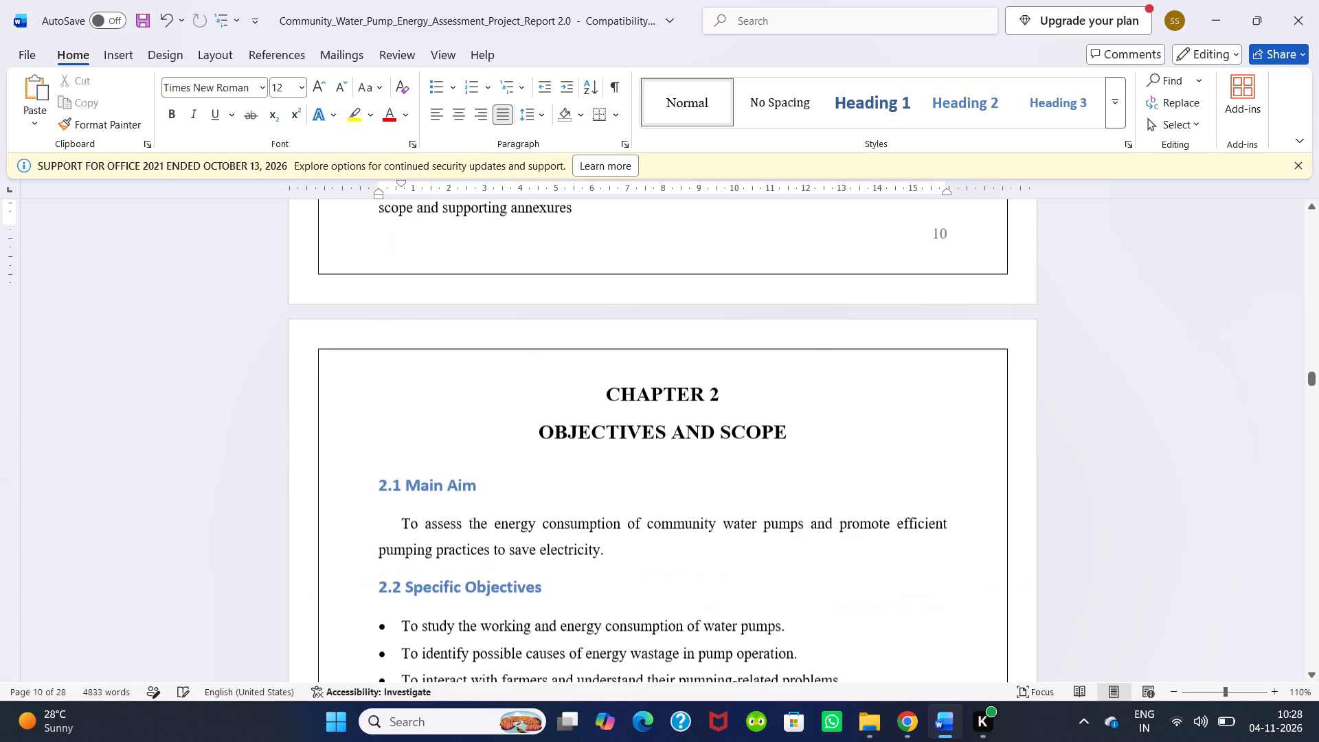
{"action": "scroll", "coordinate": [660, 522], "scroll_direction": "up", "scroll_amount": 2}
{"action": "scroll", "coordinate": [660, 522], "scroll_direction": "down", "scroll_amount": 1}
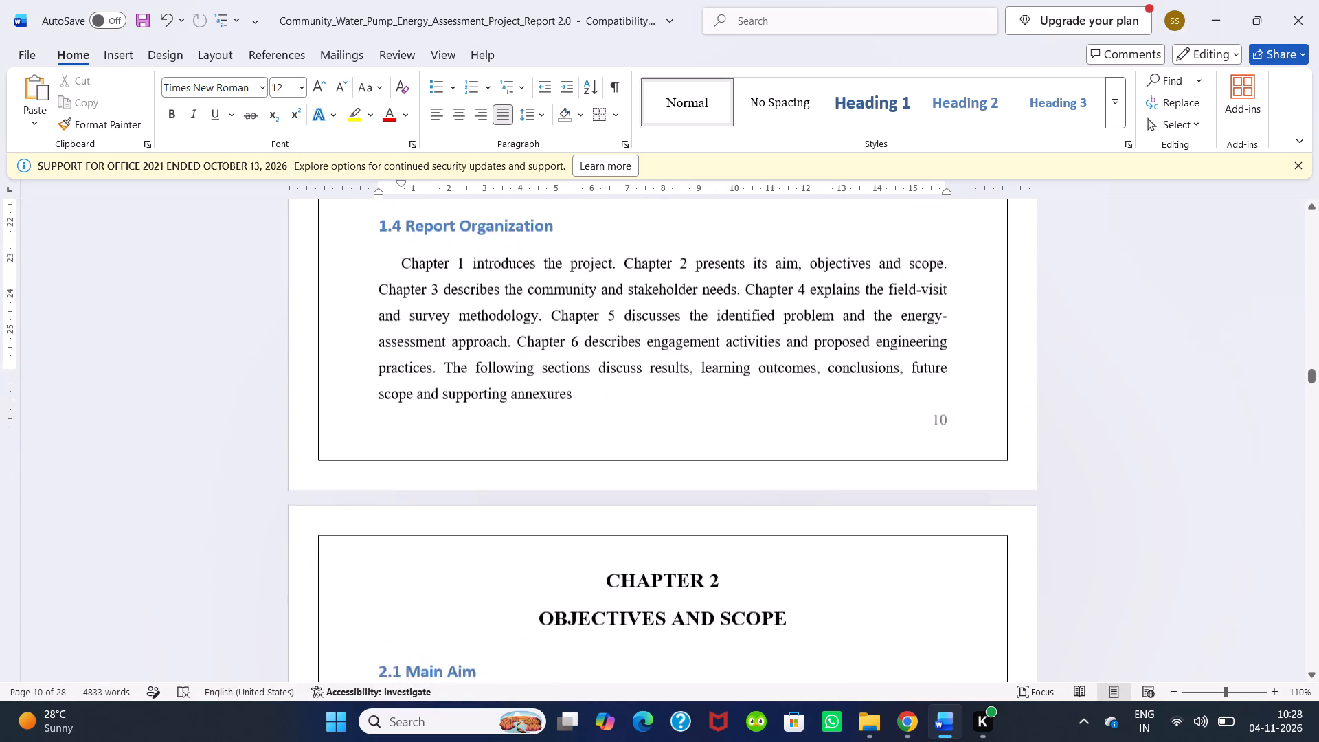
{"action": "scroll", "coordinate": [660, 522], "scroll_direction": "down", "scroll_amount": 4}
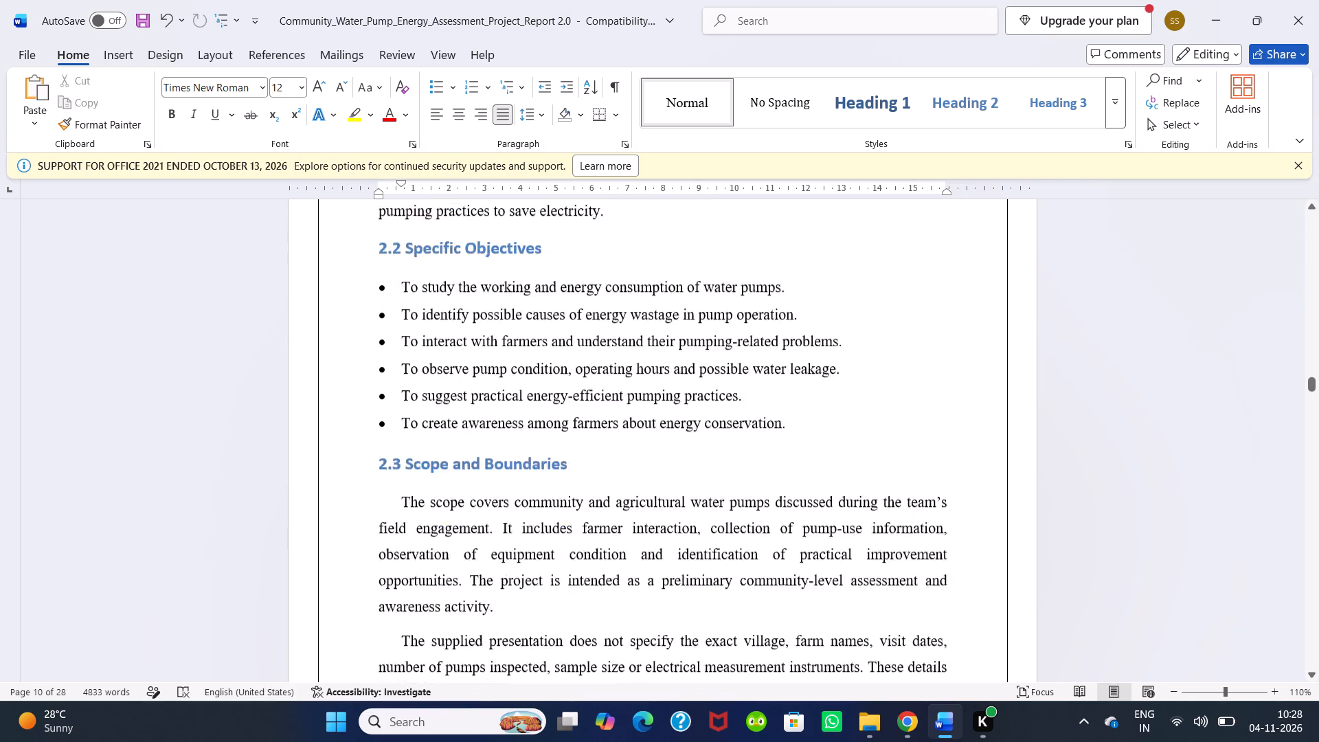
{"action": "scroll", "coordinate": [660, 522], "scroll_direction": "down", "scroll_amount": 4}
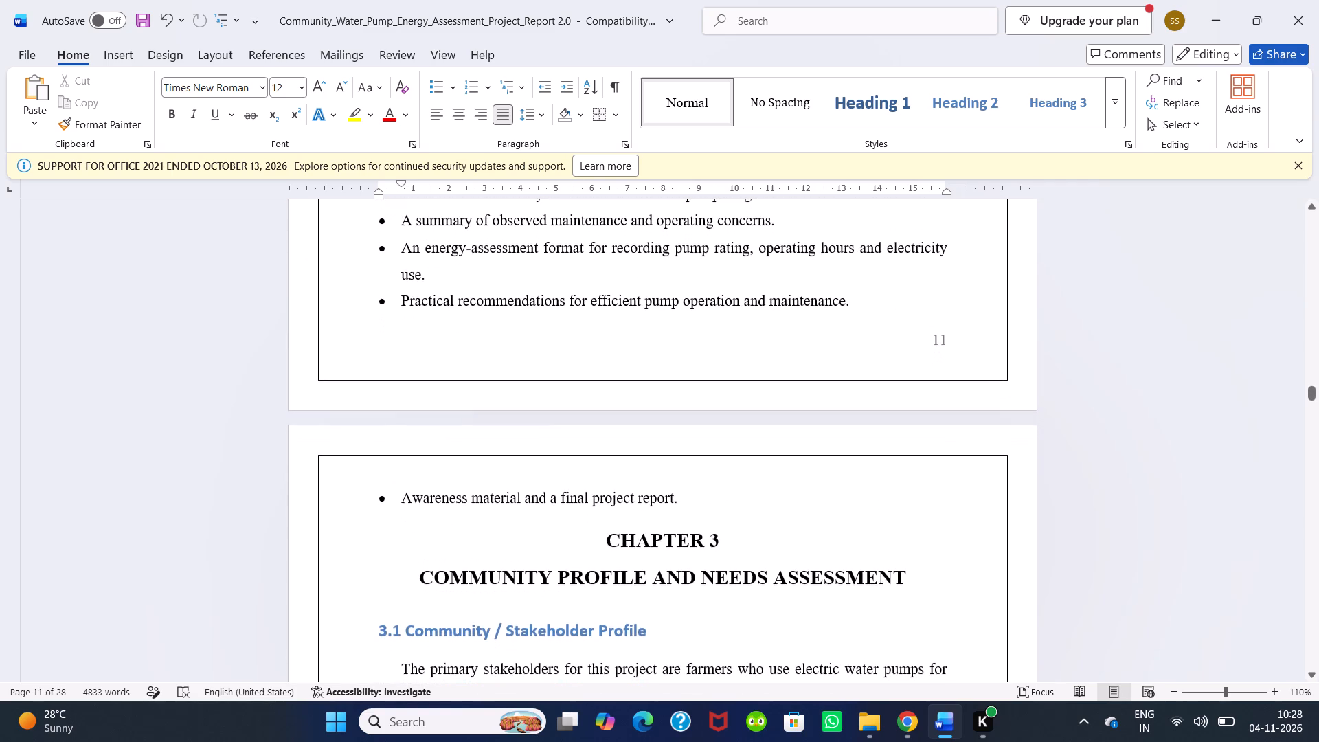
{"action": "scroll", "coordinate": [660, 522], "scroll_direction": "up", "scroll_amount": 4}
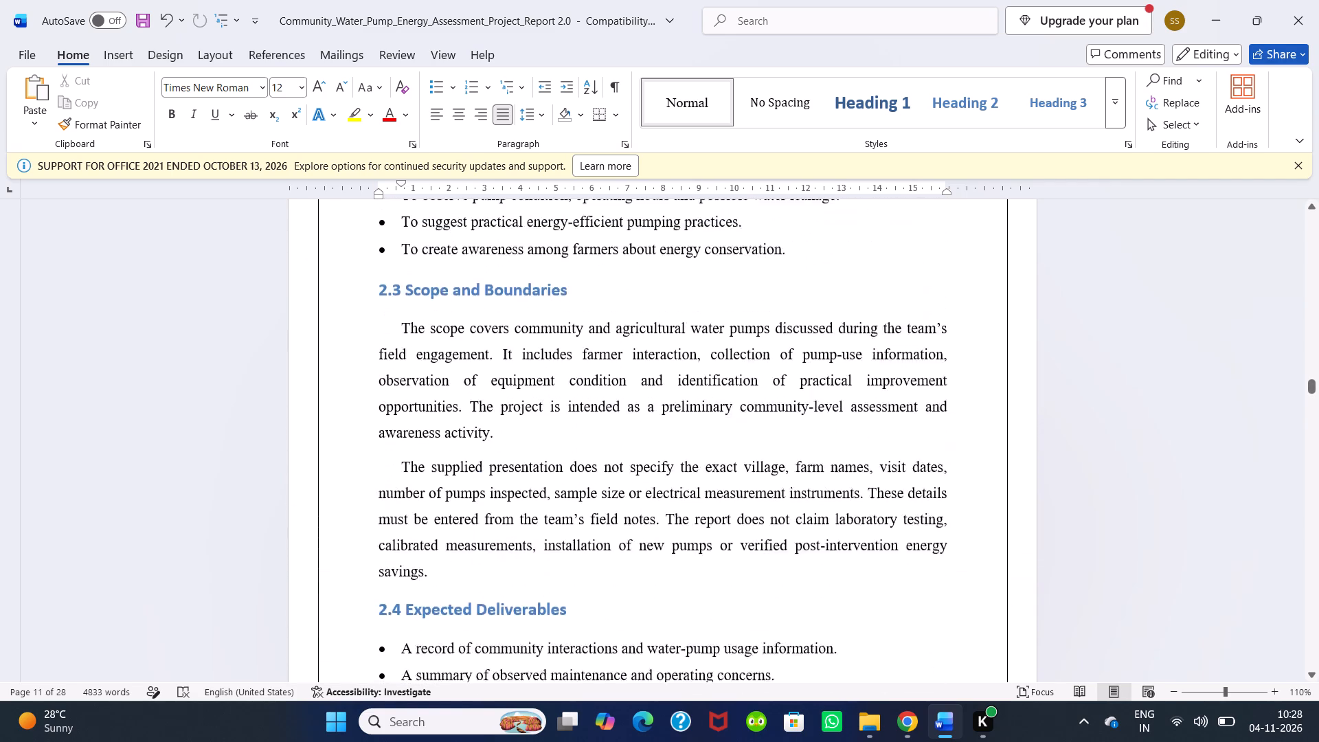
{"action": "scroll", "coordinate": [660, 522], "scroll_direction": "up", "scroll_amount": 3}
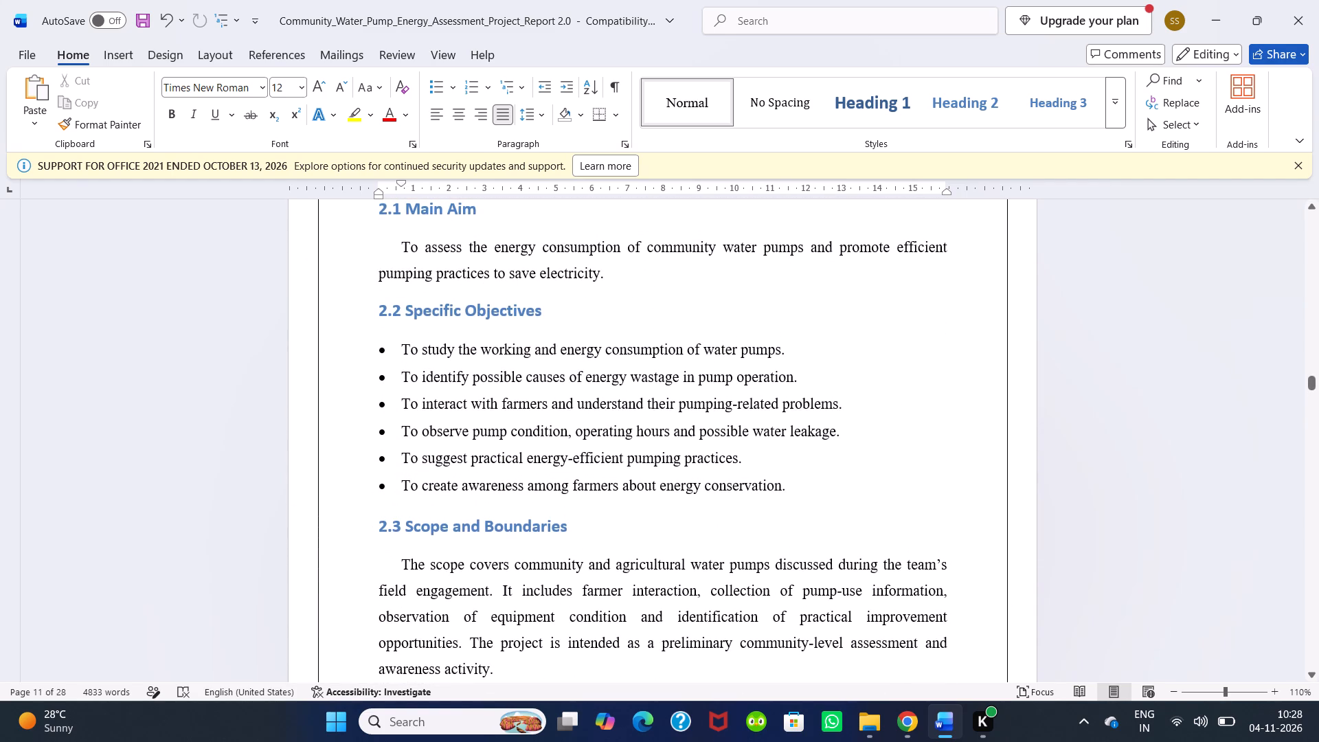
{"action": "left_click_drag", "start_coordinate": [377, 403], "coordinate": [603, 393]}
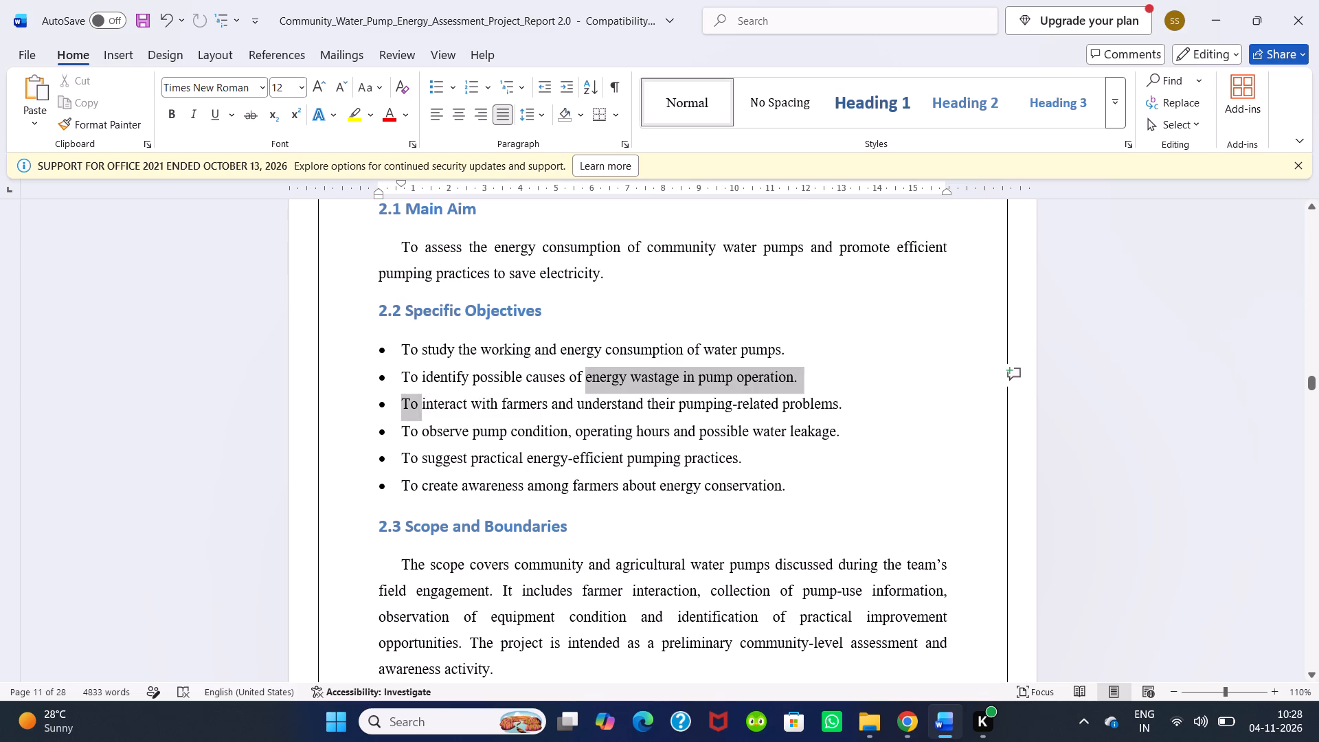
{"action": "left_click_drag", "start_coordinate": [603, 393], "coordinate": [822, 413]}
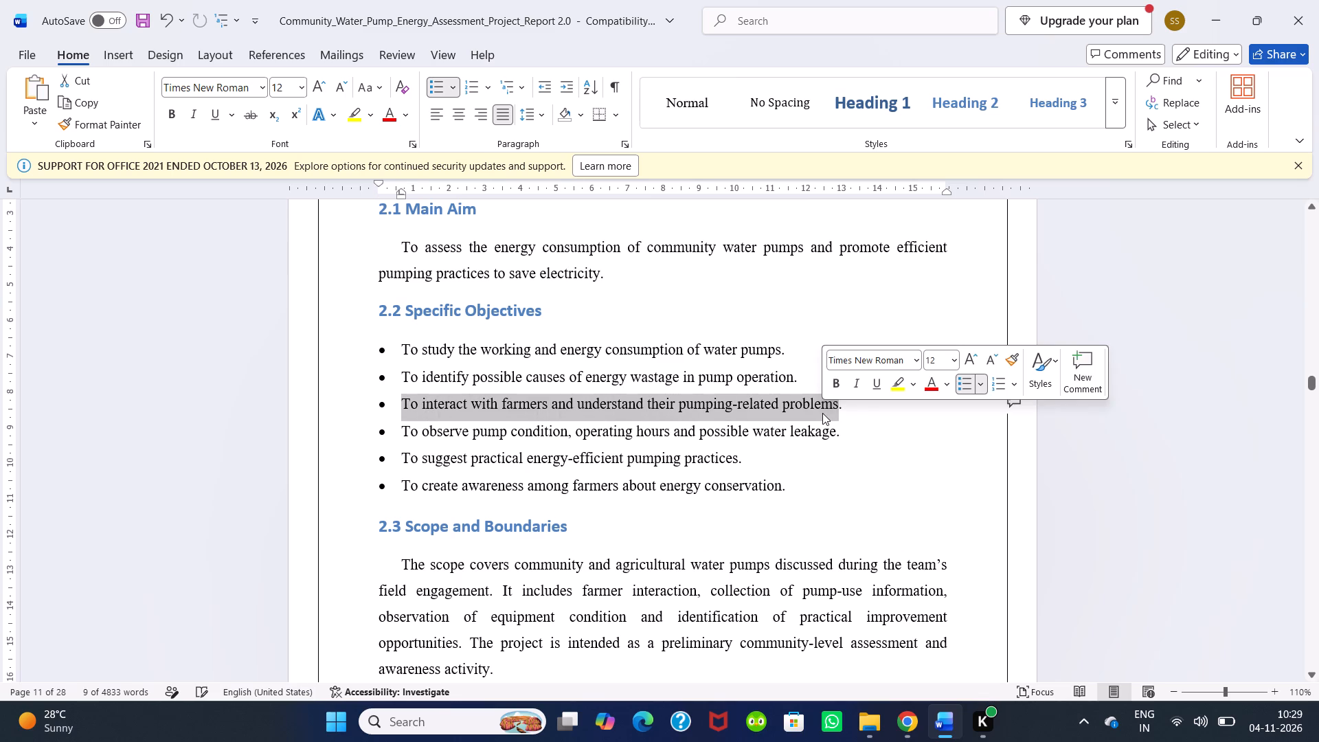
{"action": "key", "text": "BackSpace"}
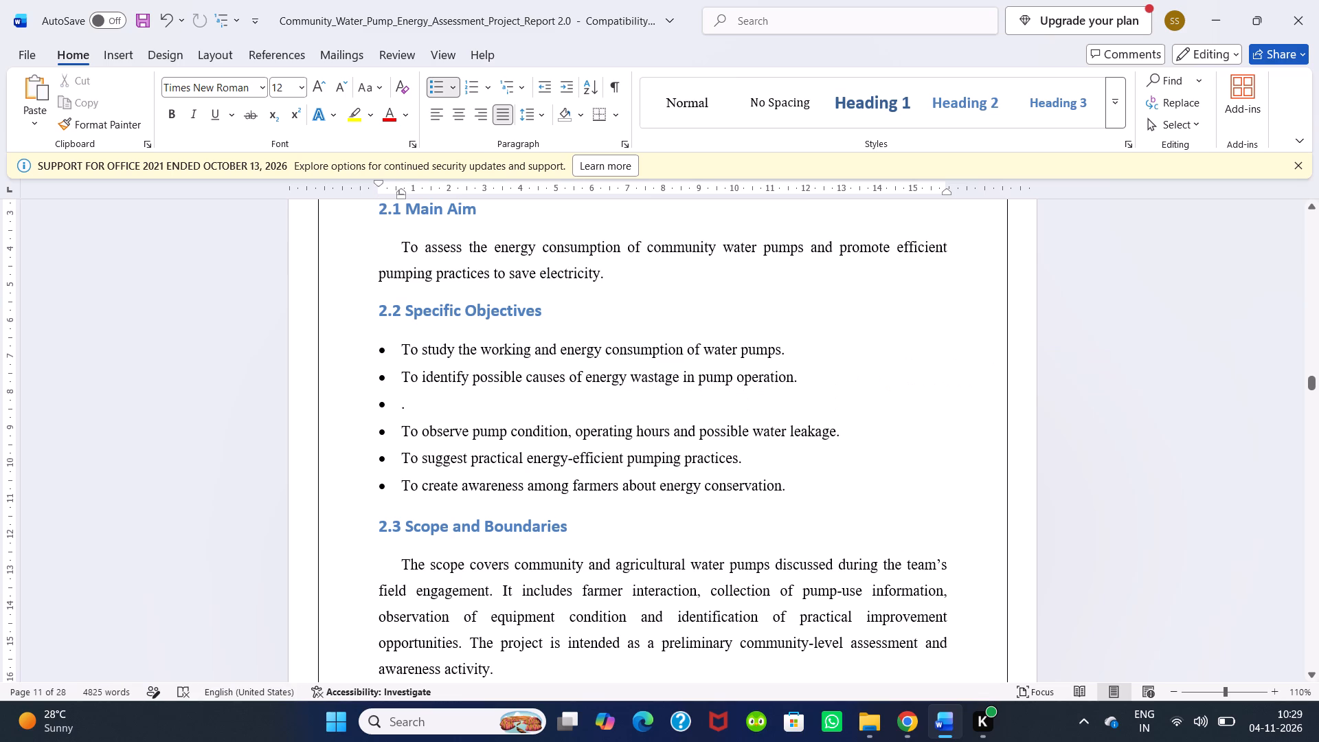
{"action": "key", "text": "Right"}
{"action": "key", "text": "BackSpace"}
{"action": "key", "text": "BackSpace"}
{"action": "key", "text": "BackSpace"}
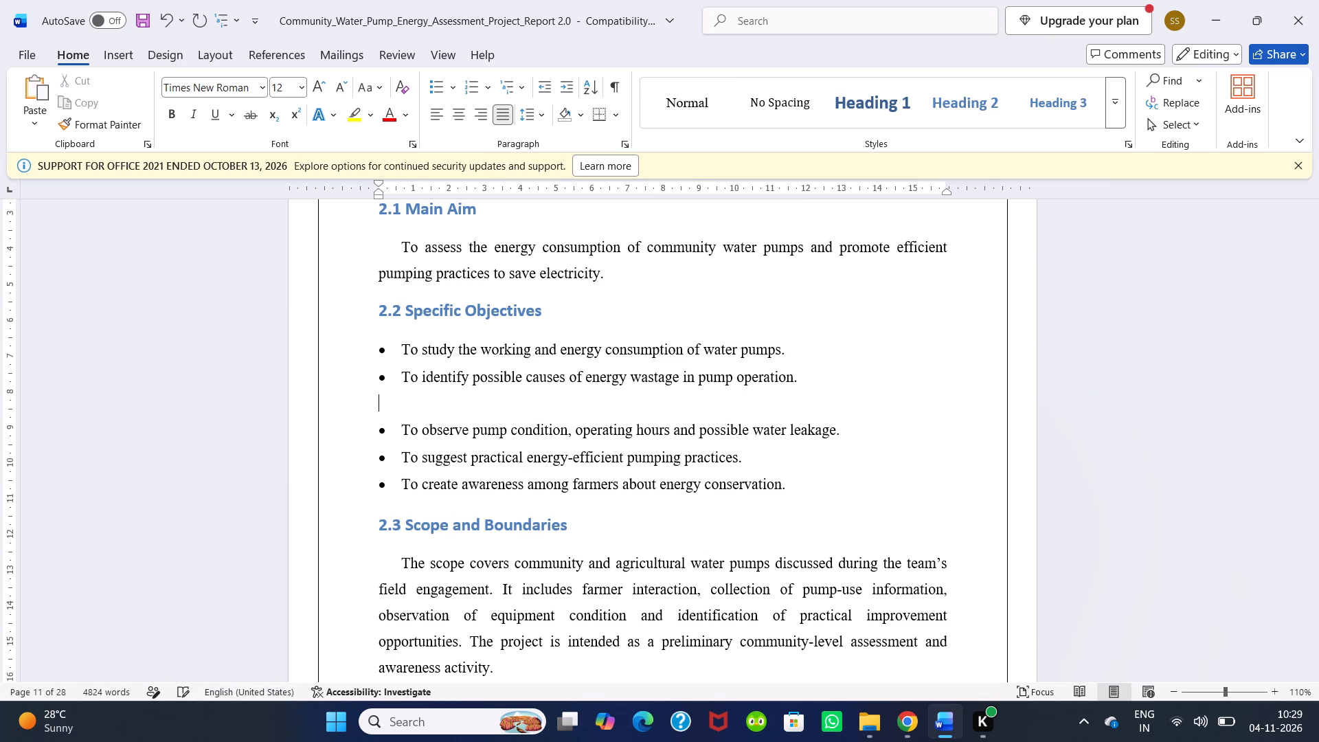
{"action": "key", "text": "BackSpace"}
Insert three blank lines above the Need / issue table in section 3.3 to push the whole table onto the following page.
{"action": "scroll", "coordinate": [822, 413], "scroll_direction": "down", "scroll_amount": 4}
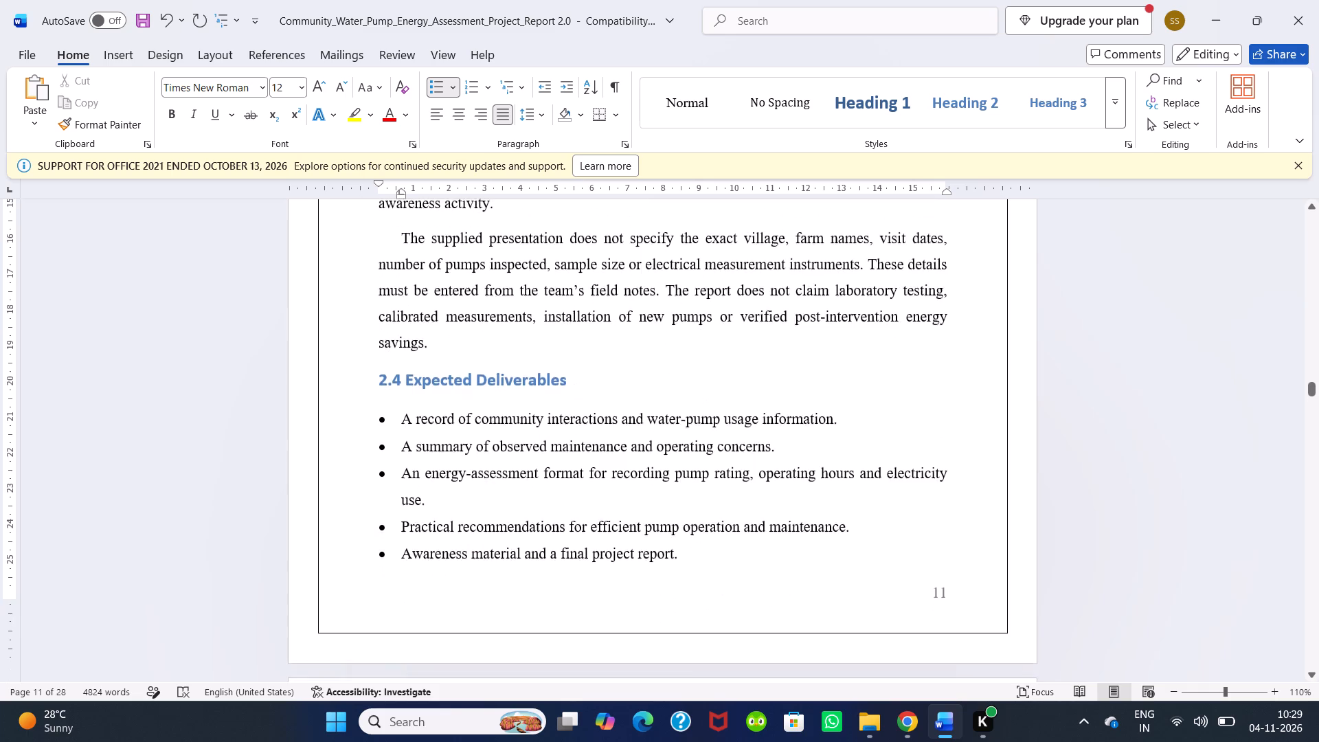
{"action": "scroll", "coordinate": [822, 413], "scroll_direction": "down", "scroll_amount": 4}
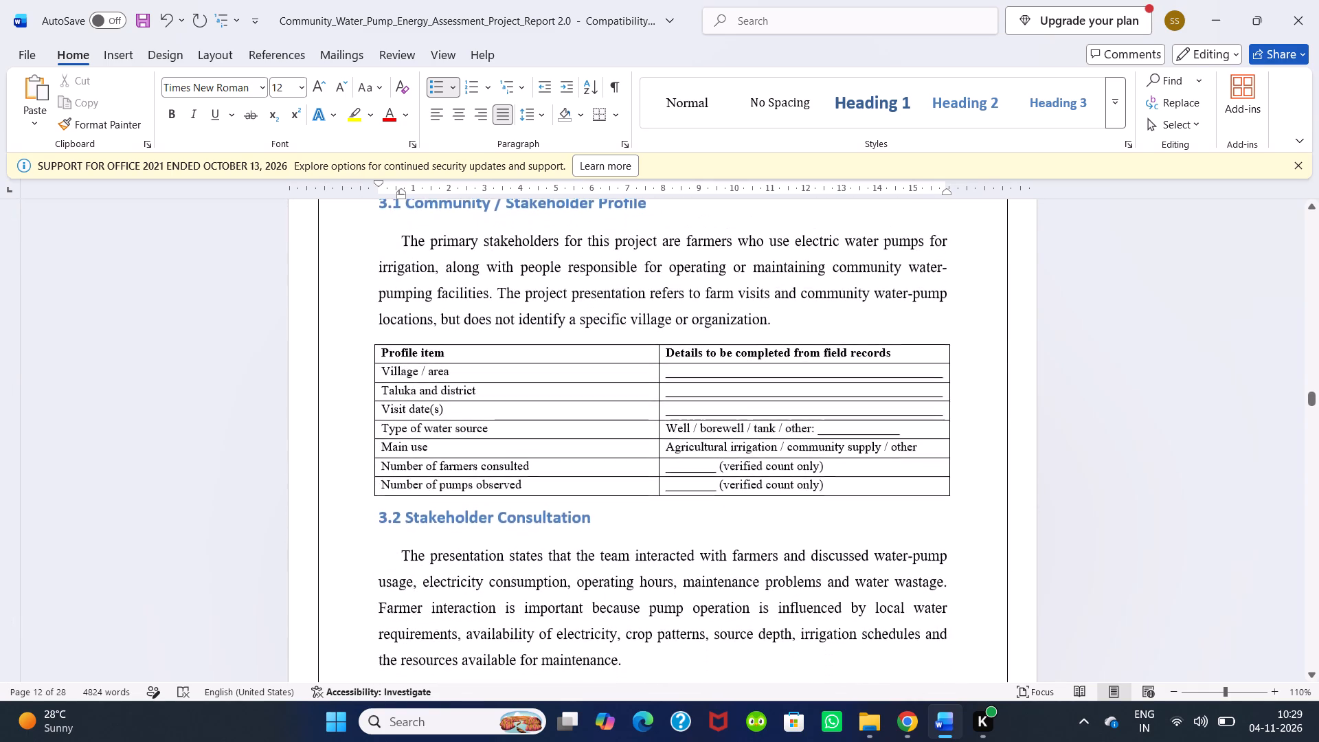
{"action": "scroll", "coordinate": [822, 413], "scroll_direction": "down", "scroll_amount": 3}
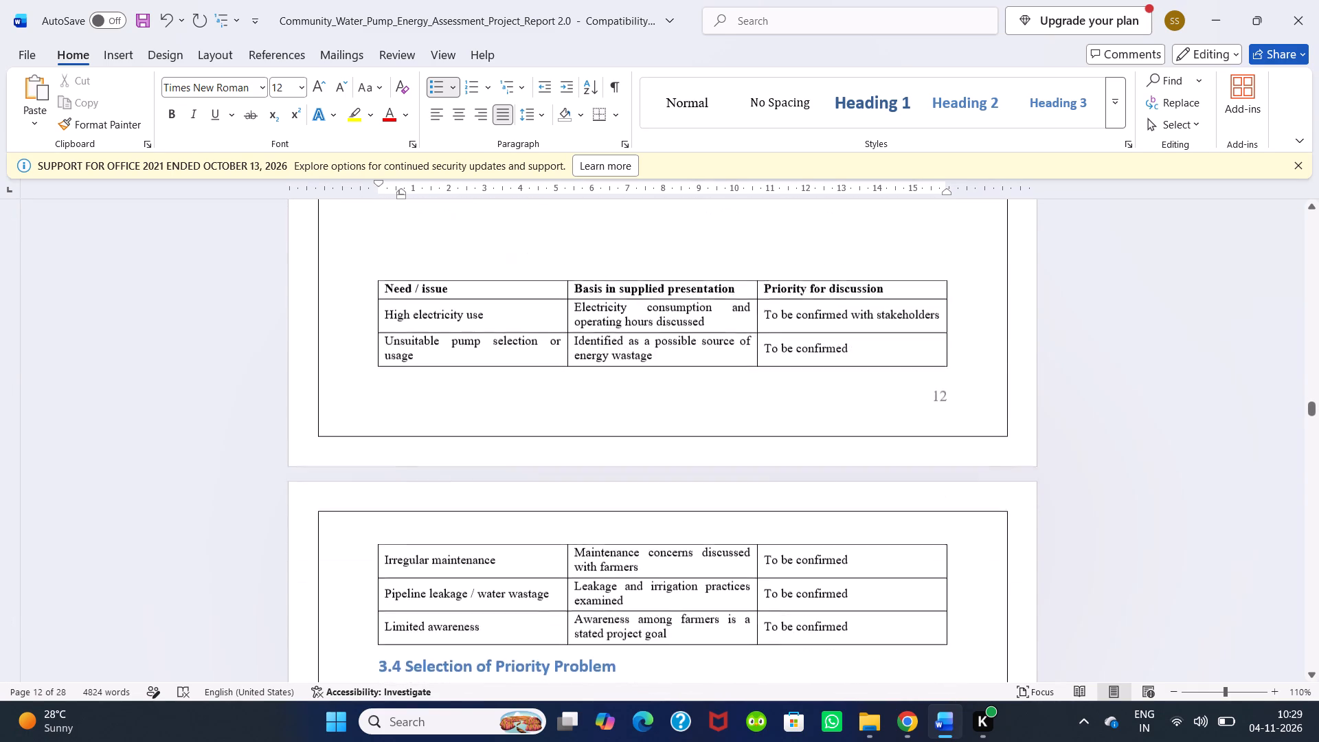
{"action": "scroll", "coordinate": [822, 413], "scroll_direction": "down", "scroll_amount": 2}
{"action": "scroll", "coordinate": [822, 413], "scroll_direction": "up", "scroll_amount": 3}
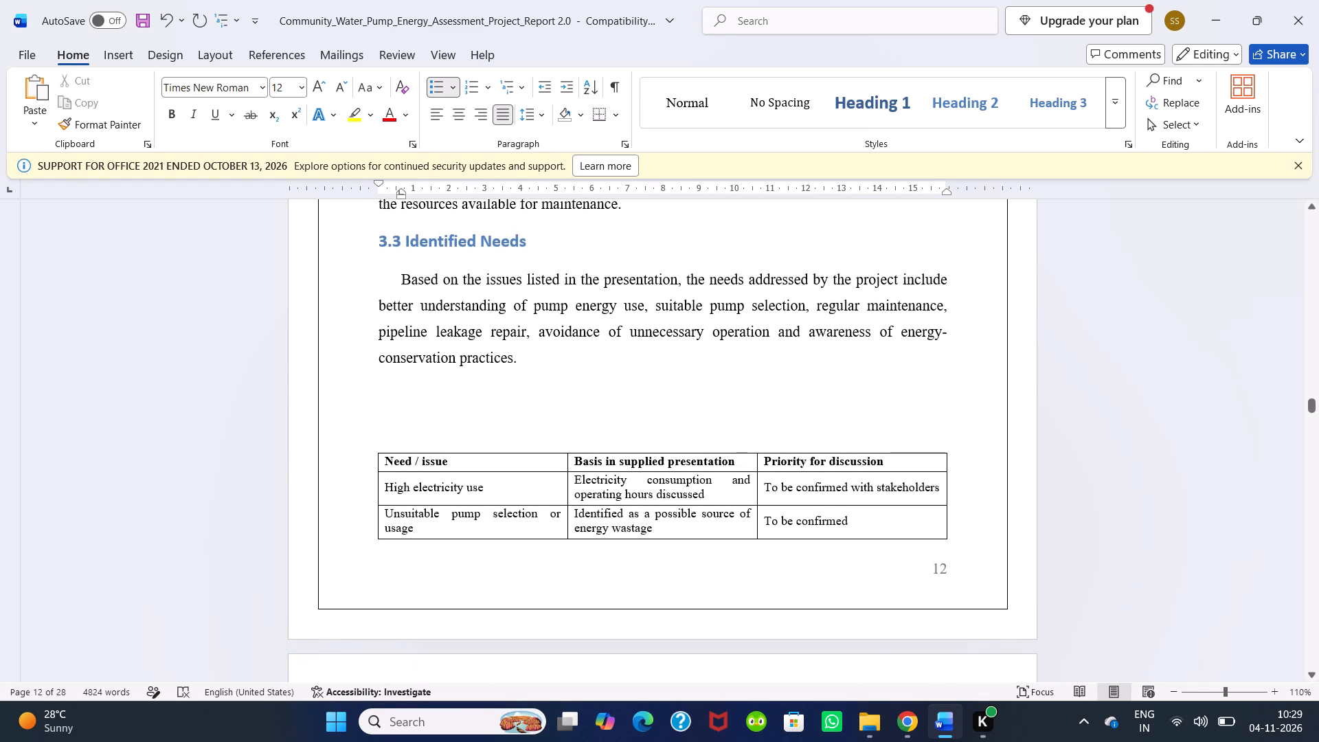
{"action": "scroll", "coordinate": [604, 394], "scroll_direction": "up", "scroll_amount": 1}
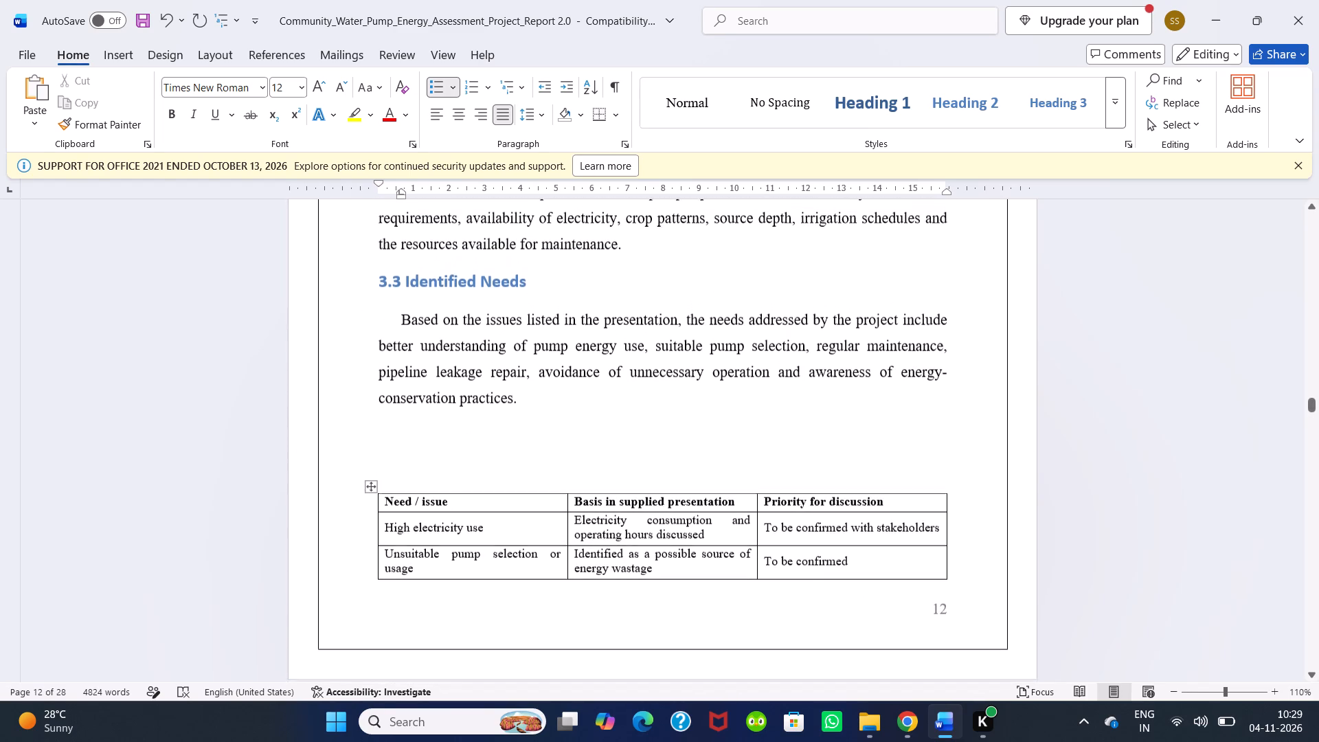
{"action": "left_click", "coordinate": [501, 447]}
{"action": "key", "text": "Return"}
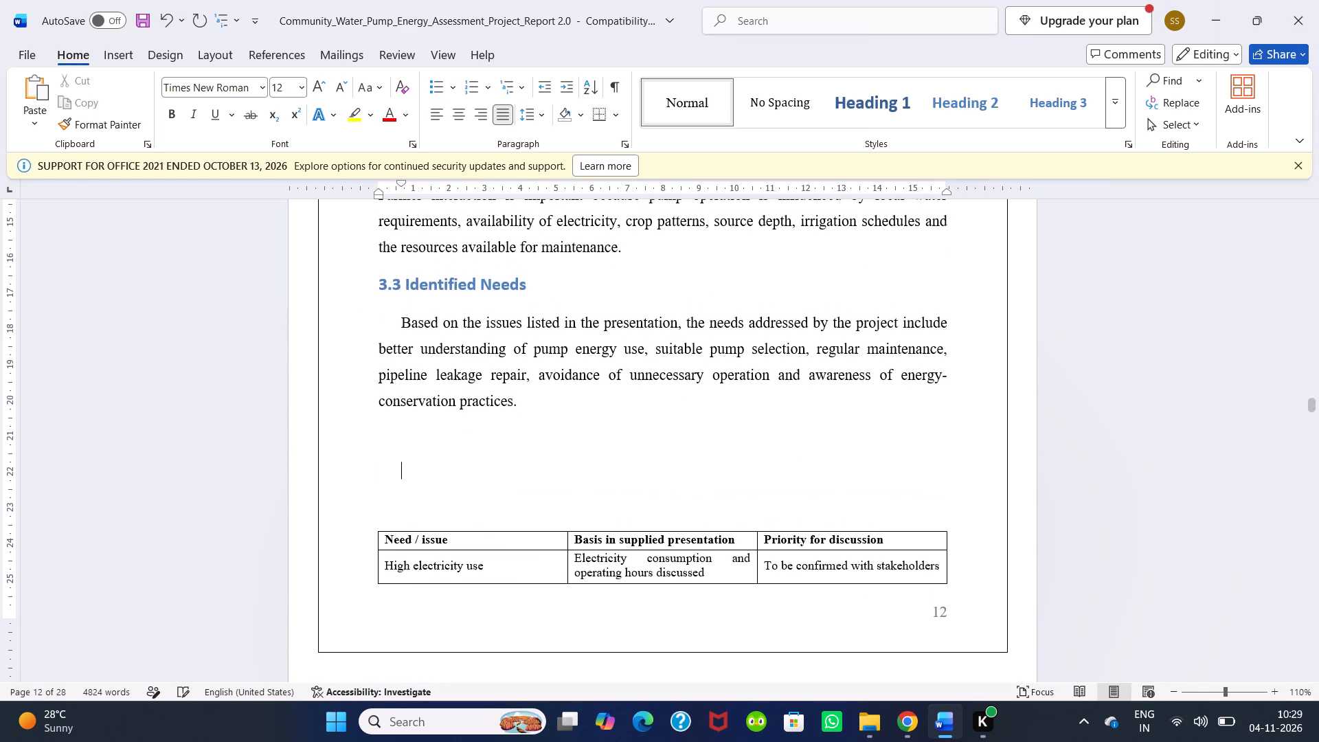
{"action": "key", "text": "Return"}
{"action": "key", "text": "Return"}
Review the page breaks of headings, tables and figures from the section 3.3 table through section 5.4.
{"action": "scroll", "coordinate": [501, 447], "scroll_direction": "down", "scroll_amount": 1}
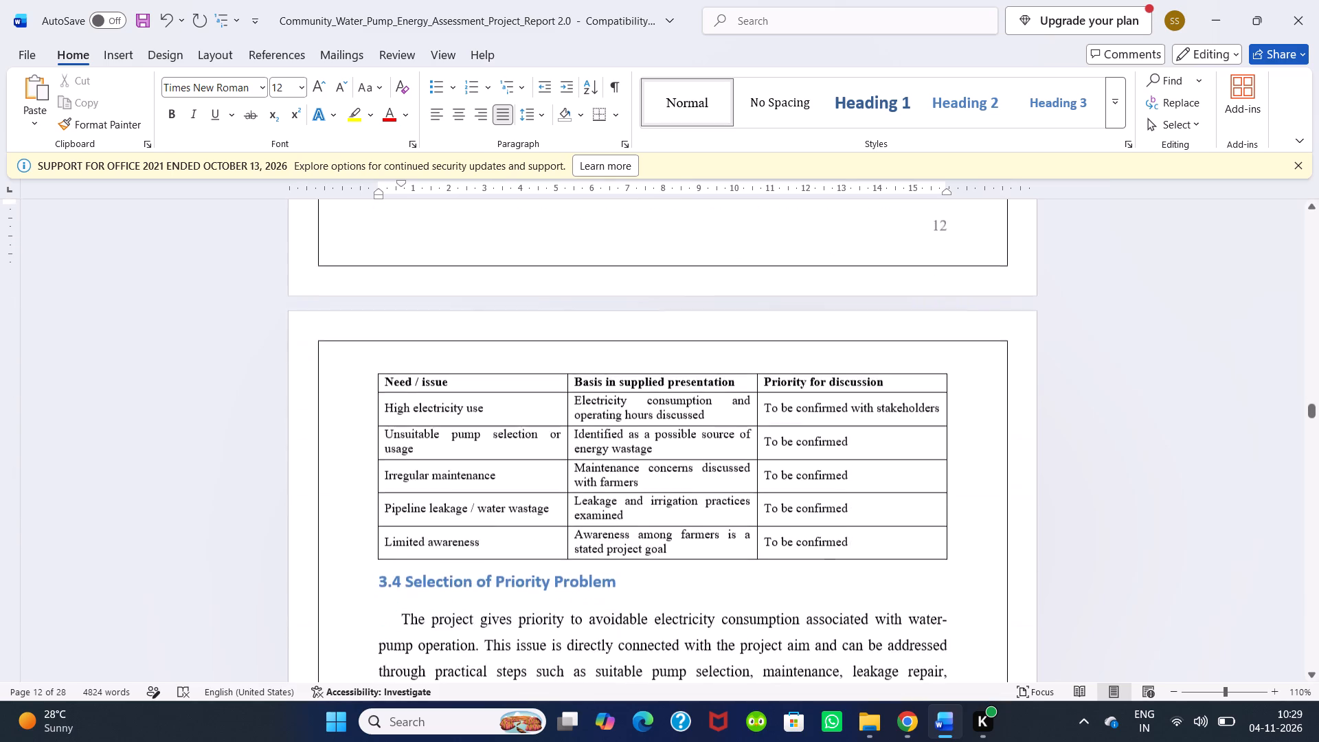
{"action": "scroll", "coordinate": [501, 447], "scroll_direction": "down", "scroll_amount": 6}
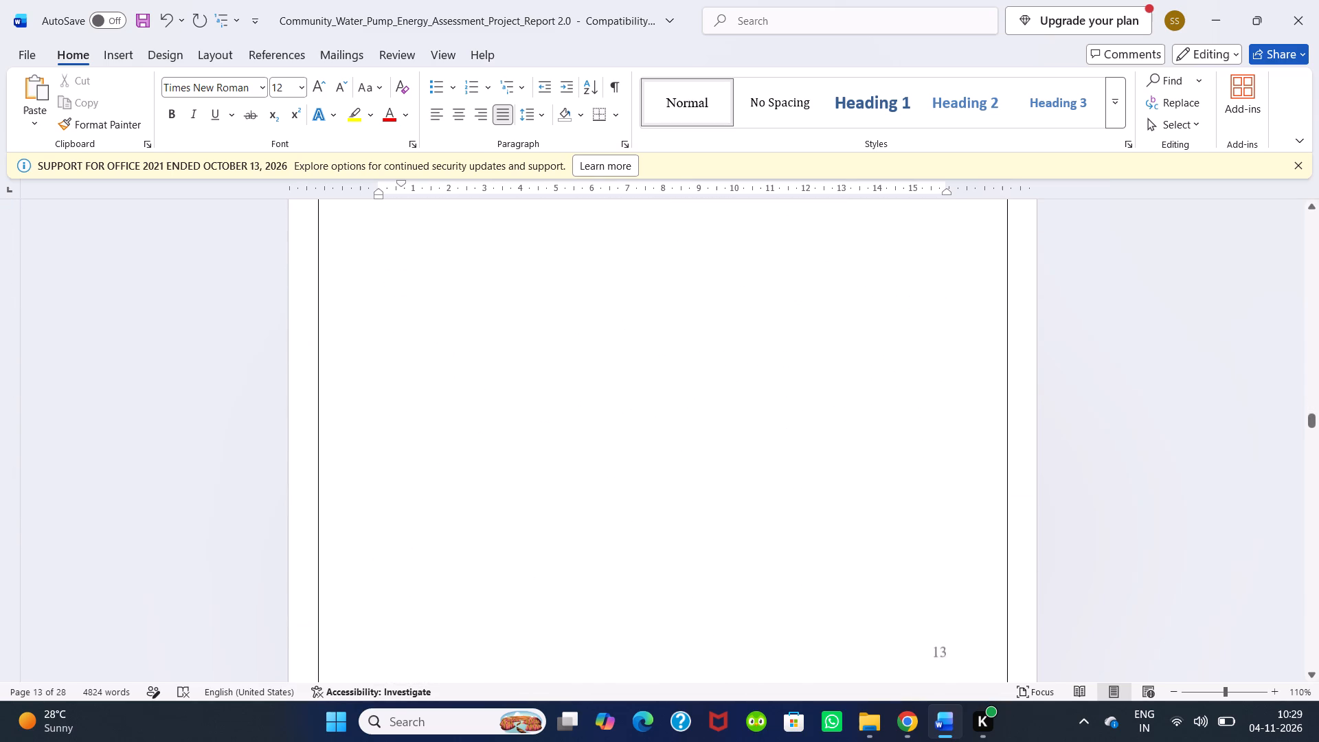
{"action": "scroll", "coordinate": [501, 447], "scroll_direction": "down", "scroll_amount": 4}
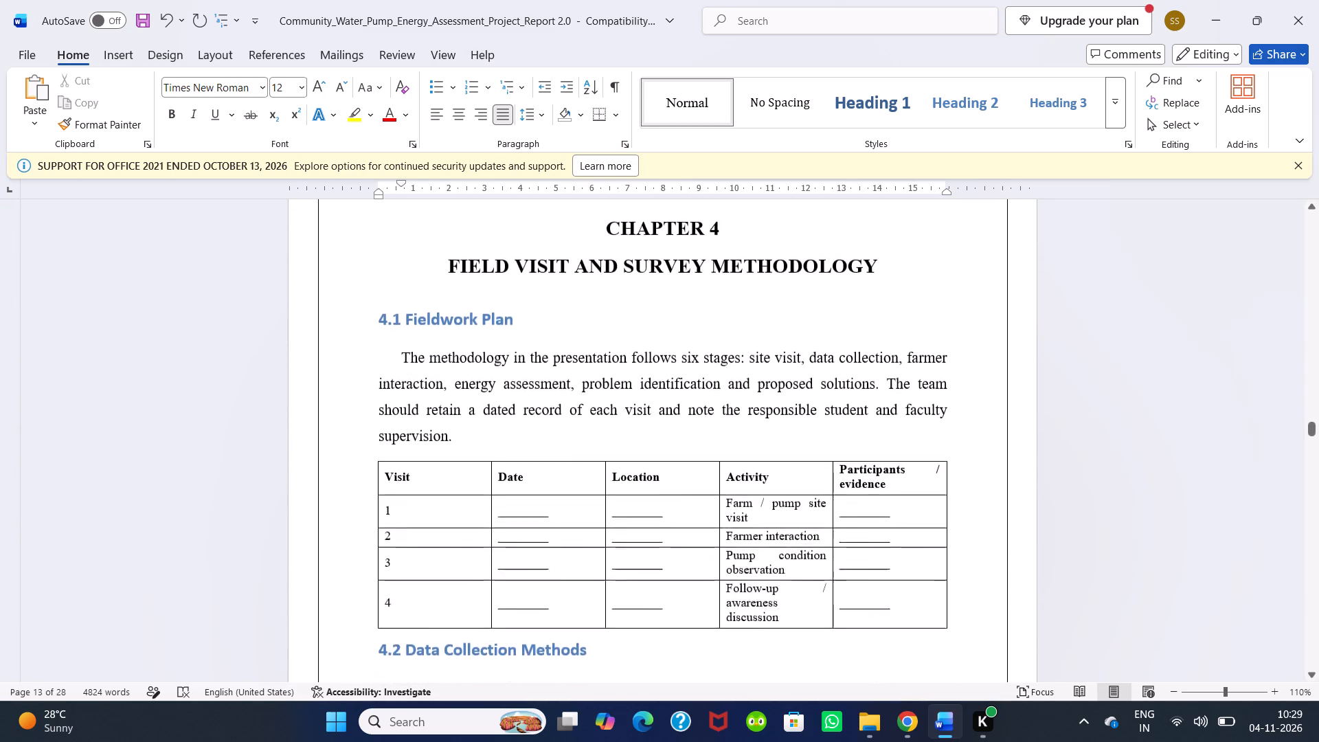
{"action": "scroll", "coordinate": [501, 447], "scroll_direction": "down", "scroll_amount": 3}
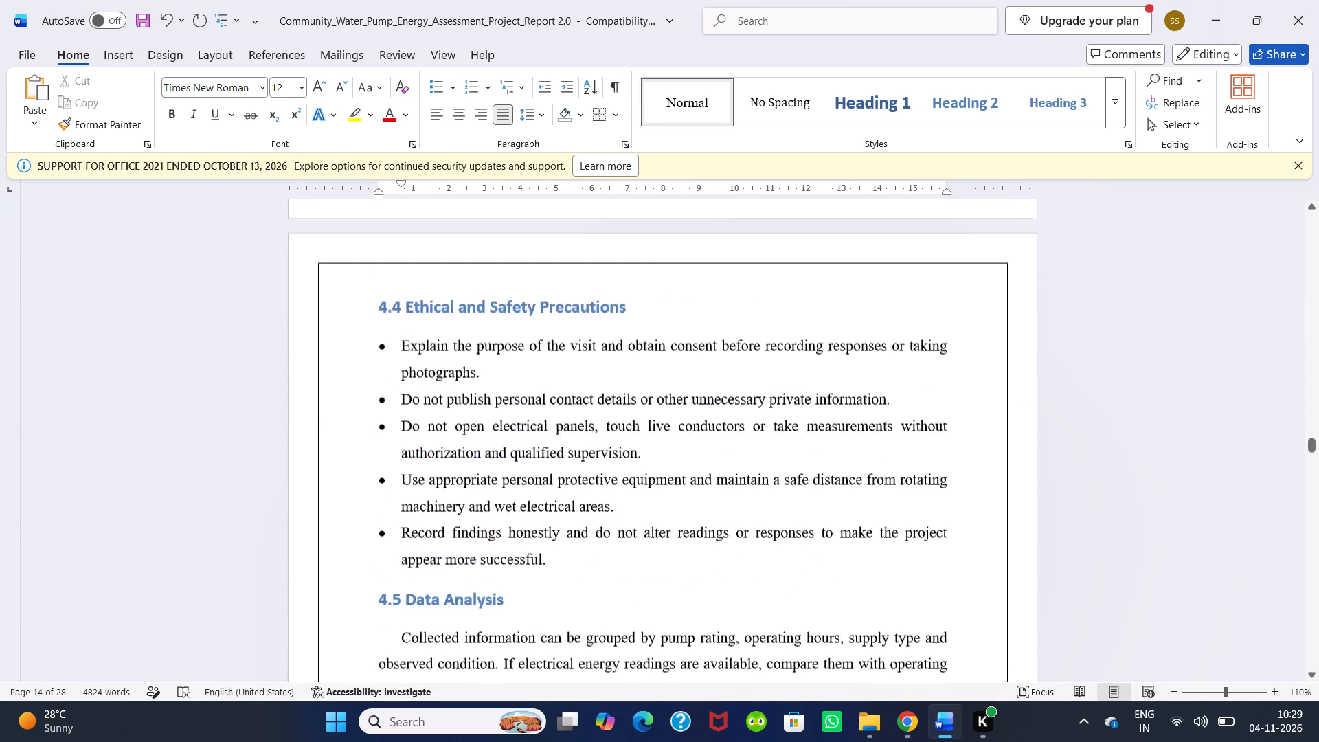
{"action": "scroll", "coordinate": [501, 447], "scroll_direction": "down", "scroll_amount": 4}
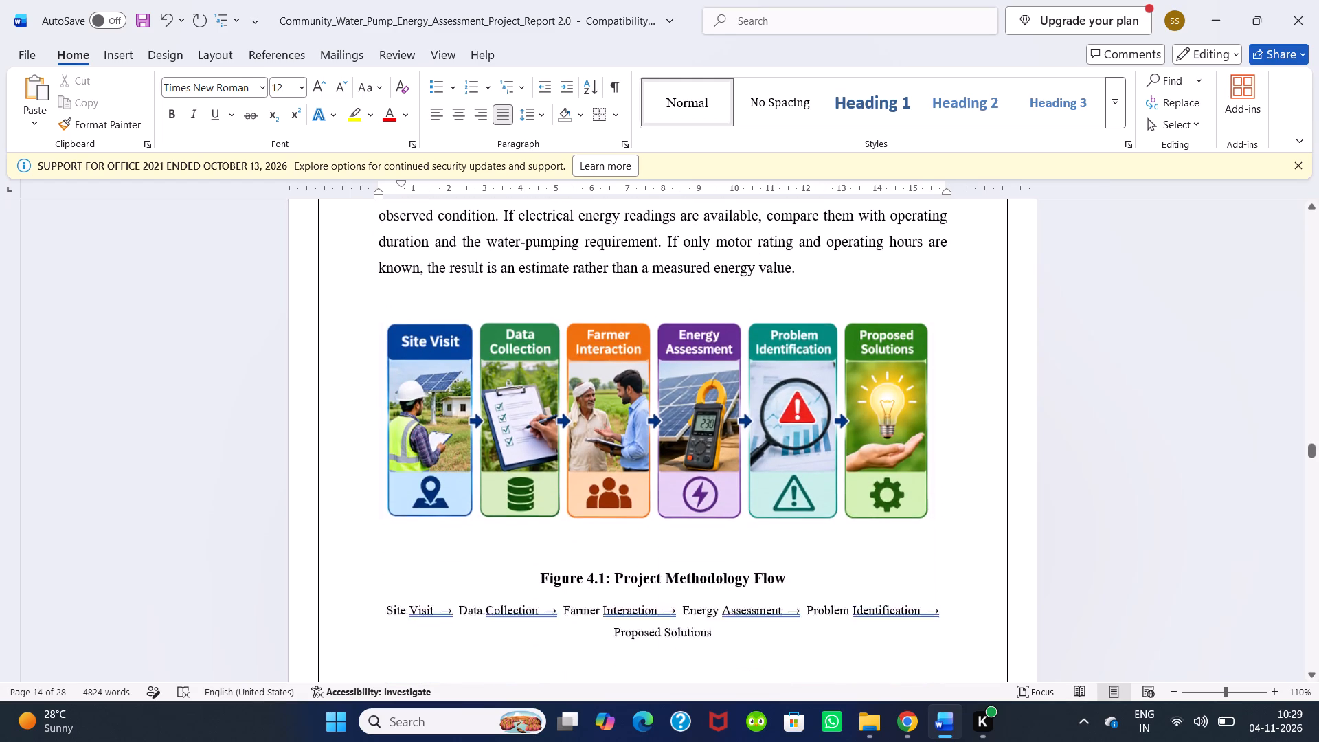
{"action": "scroll", "coordinate": [501, 447], "scroll_direction": "down", "scroll_amount": 3}
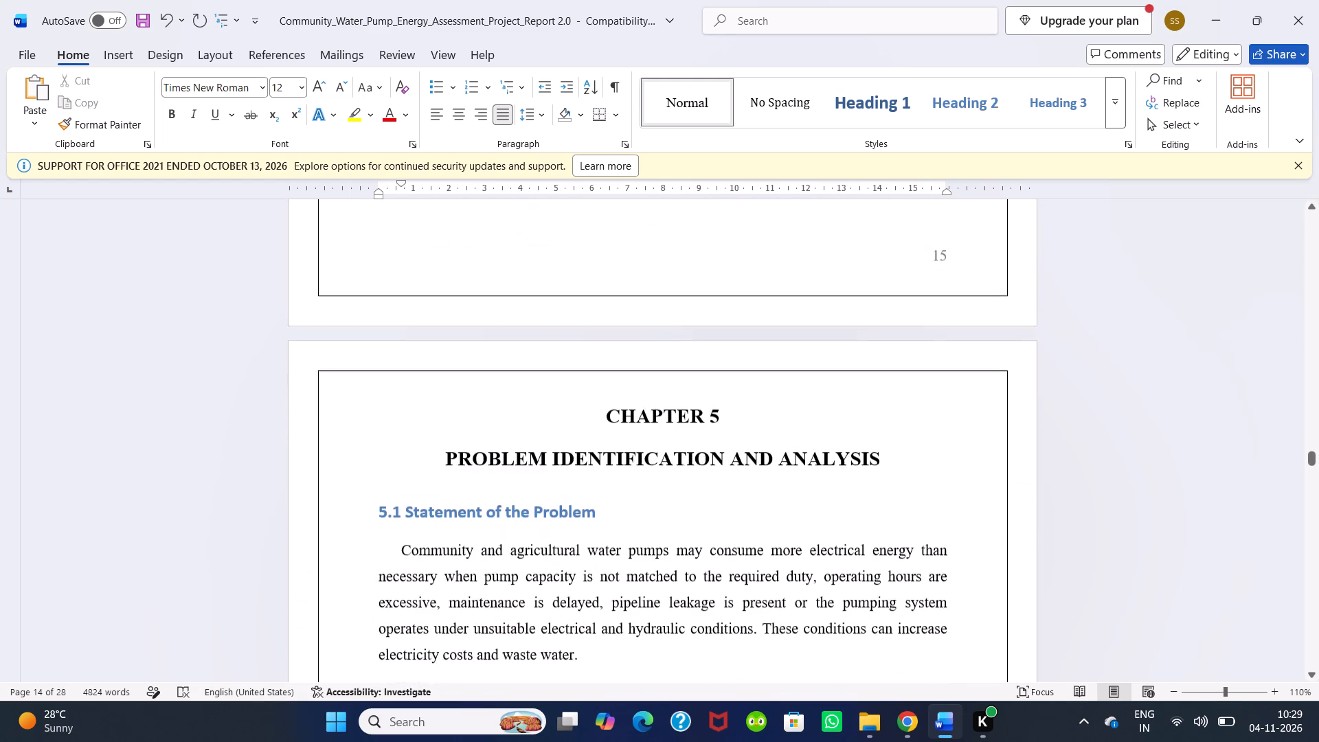
{"action": "scroll", "coordinate": [501, 447], "scroll_direction": "down", "scroll_amount": 1}
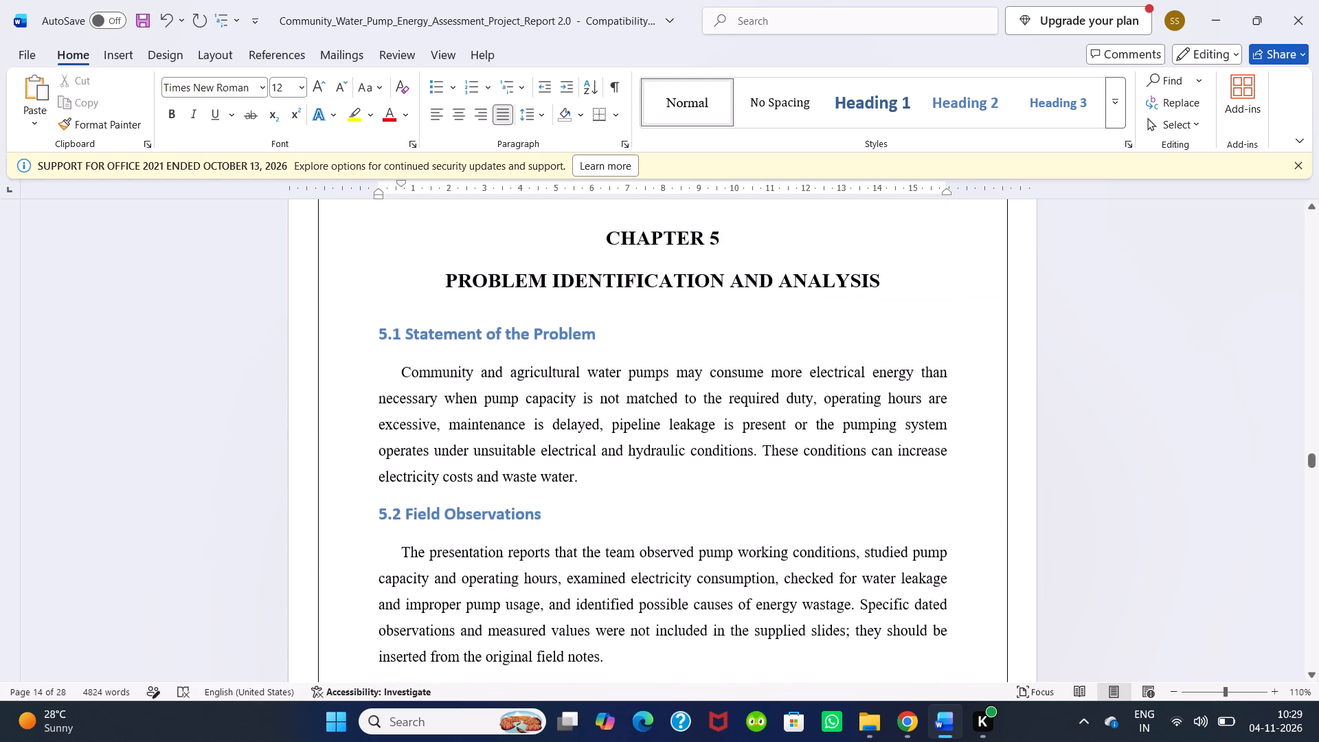
{"action": "scroll", "coordinate": [501, 447], "scroll_direction": "down", "scroll_amount": 3}
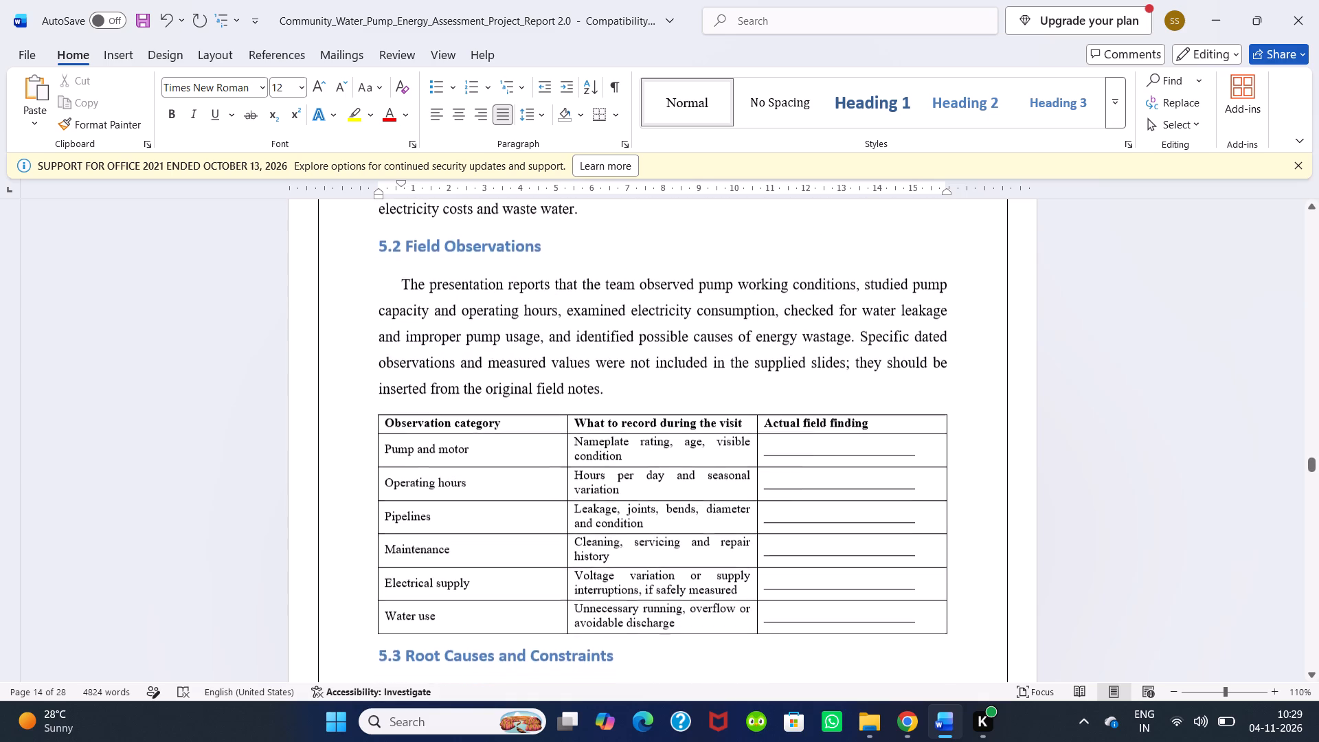
{"action": "scroll", "coordinate": [501, 447], "scroll_direction": "down", "scroll_amount": 3}
Delete the sentence "These conditions can increase electricity costs and waste water." from section 5.1 Statement of the Problem.
{"action": "scroll", "coordinate": [501, 447], "scroll_direction": "up", "scroll_amount": 1}
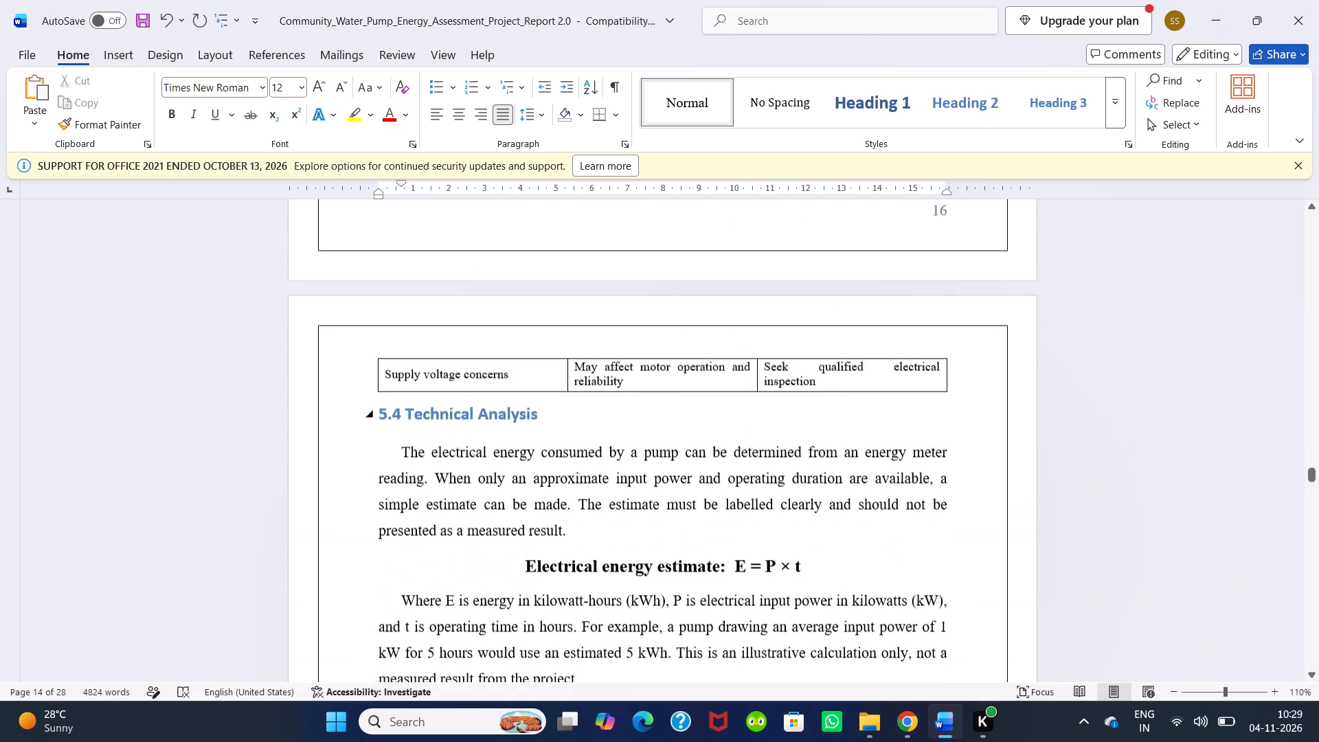
{"action": "scroll", "coordinate": [501, 447], "scroll_direction": "up", "scroll_amount": 4}
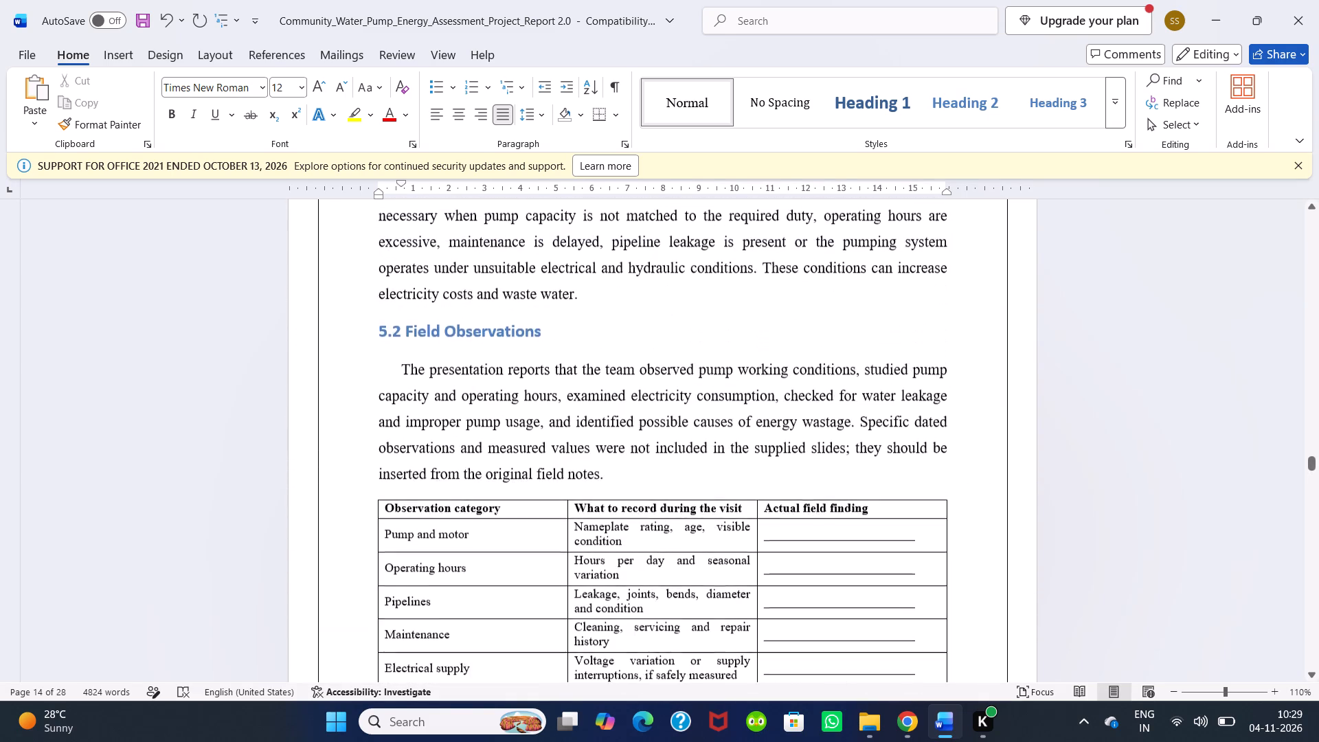
{"action": "scroll", "coordinate": [501, 447], "scroll_direction": "up", "scroll_amount": 1}
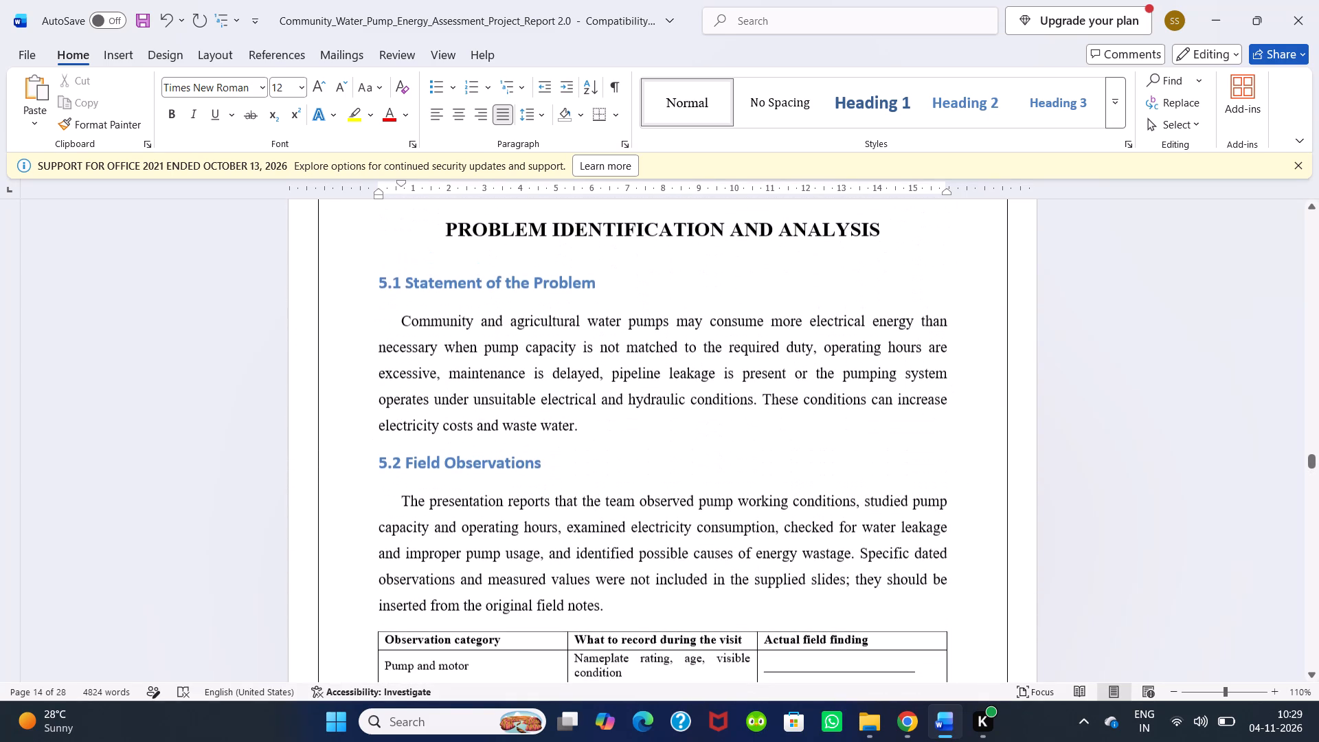
{"action": "scroll", "coordinate": [501, 447], "scroll_direction": "up", "scroll_amount": 1}
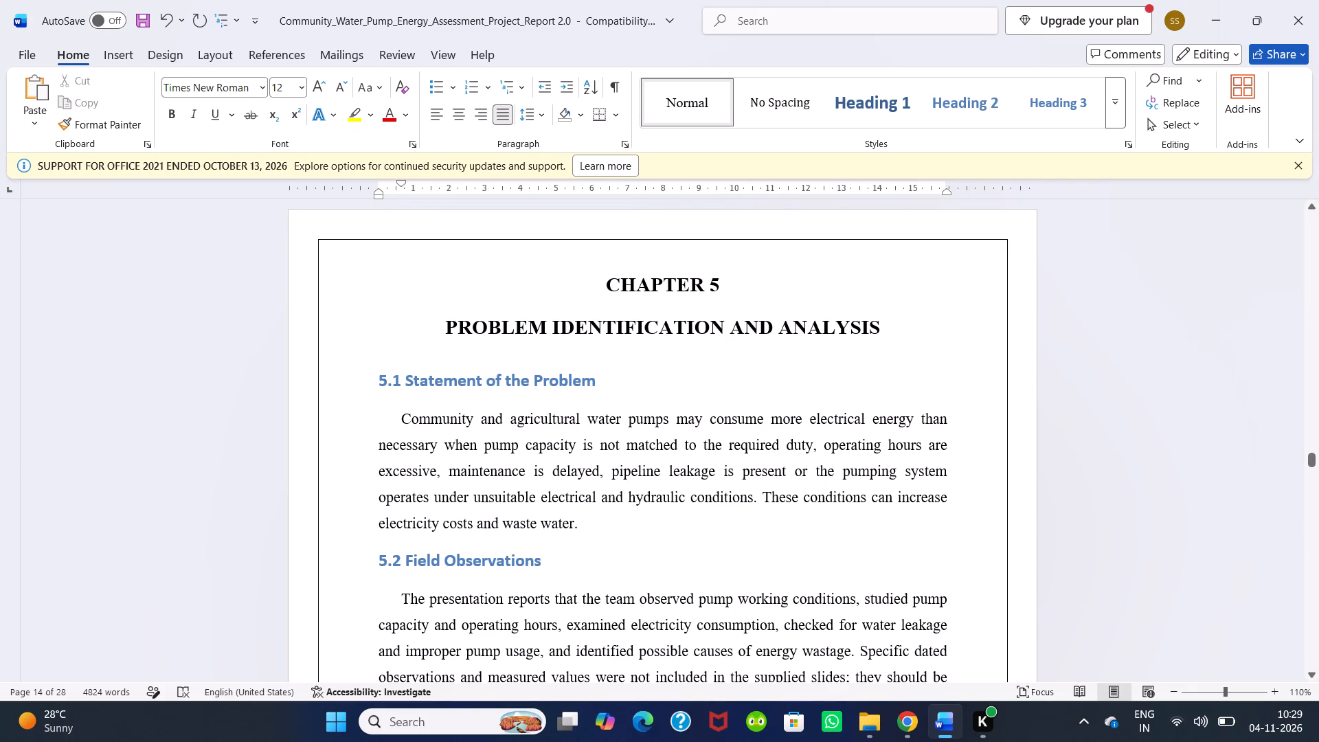
{"action": "left_click_drag", "start_coordinate": [760, 495], "coordinate": [652, 531]}
{"action": "key", "text": "BackSpace"}
Delete "they should be inserted from the original field notes." from section 5.2 to fit the whole section 5.3 table on one page.
{"action": "scroll", "coordinate": [652, 531], "scroll_direction": "down", "scroll_amount": 3}
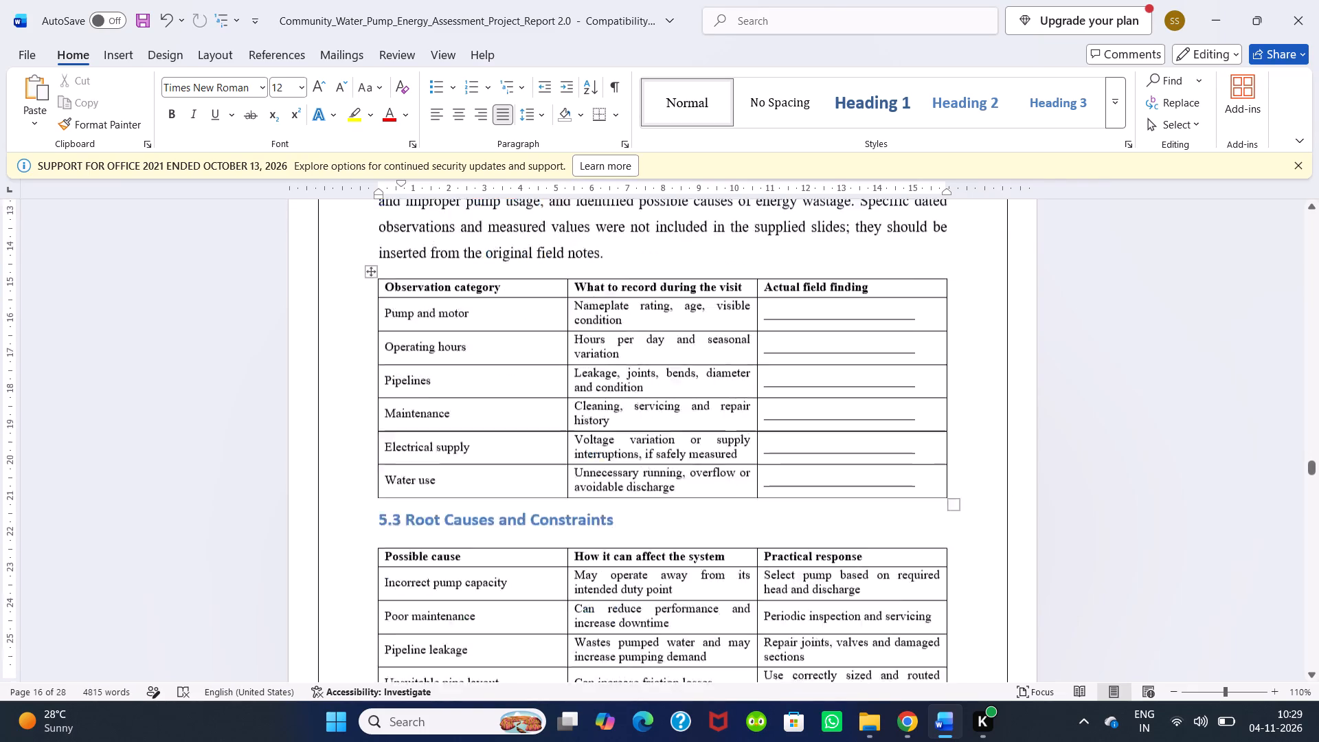
{"action": "scroll", "coordinate": [652, 531], "scroll_direction": "down", "scroll_amount": 1}
{"action": "scroll", "coordinate": [652, 531], "scroll_direction": "right", "scroll_amount": 1}
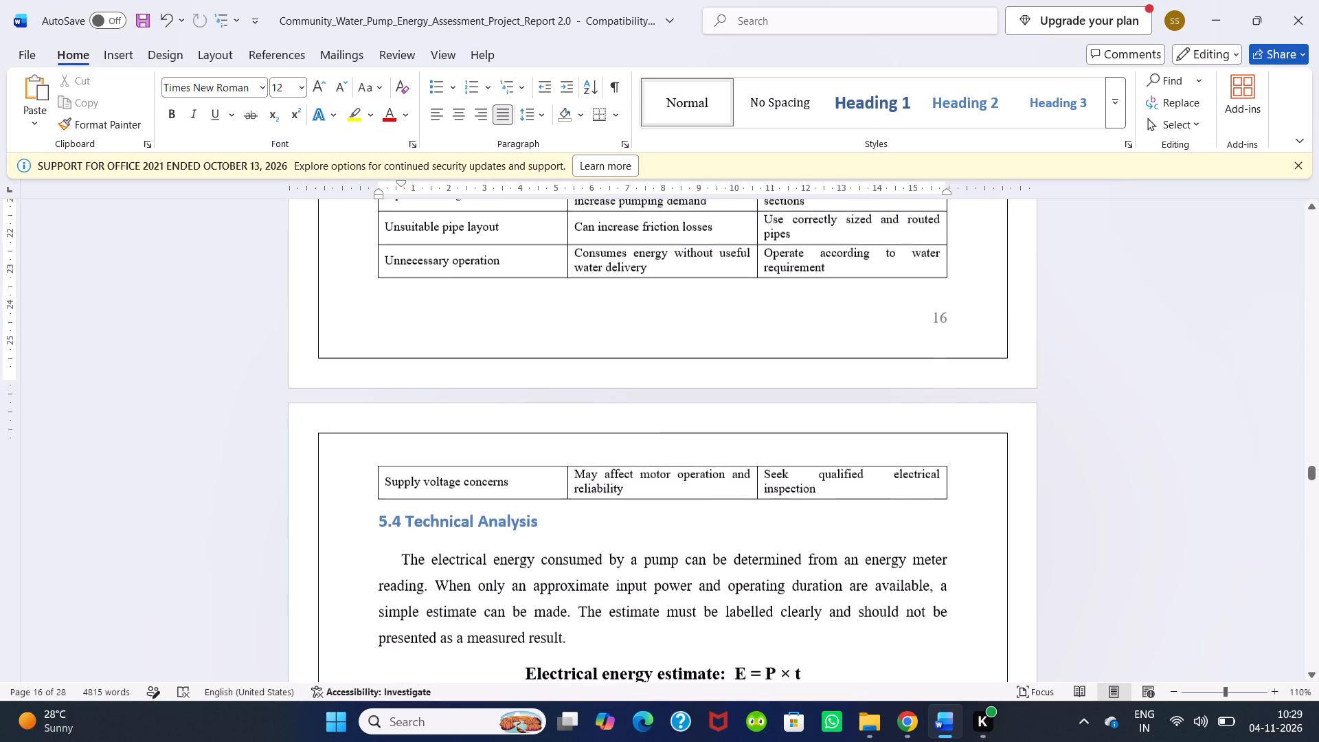
{"action": "scroll", "coordinate": [652, 531], "scroll_direction": "right", "scroll_amount": 1}
{"action": "left_click", "coordinate": [522, 581]}
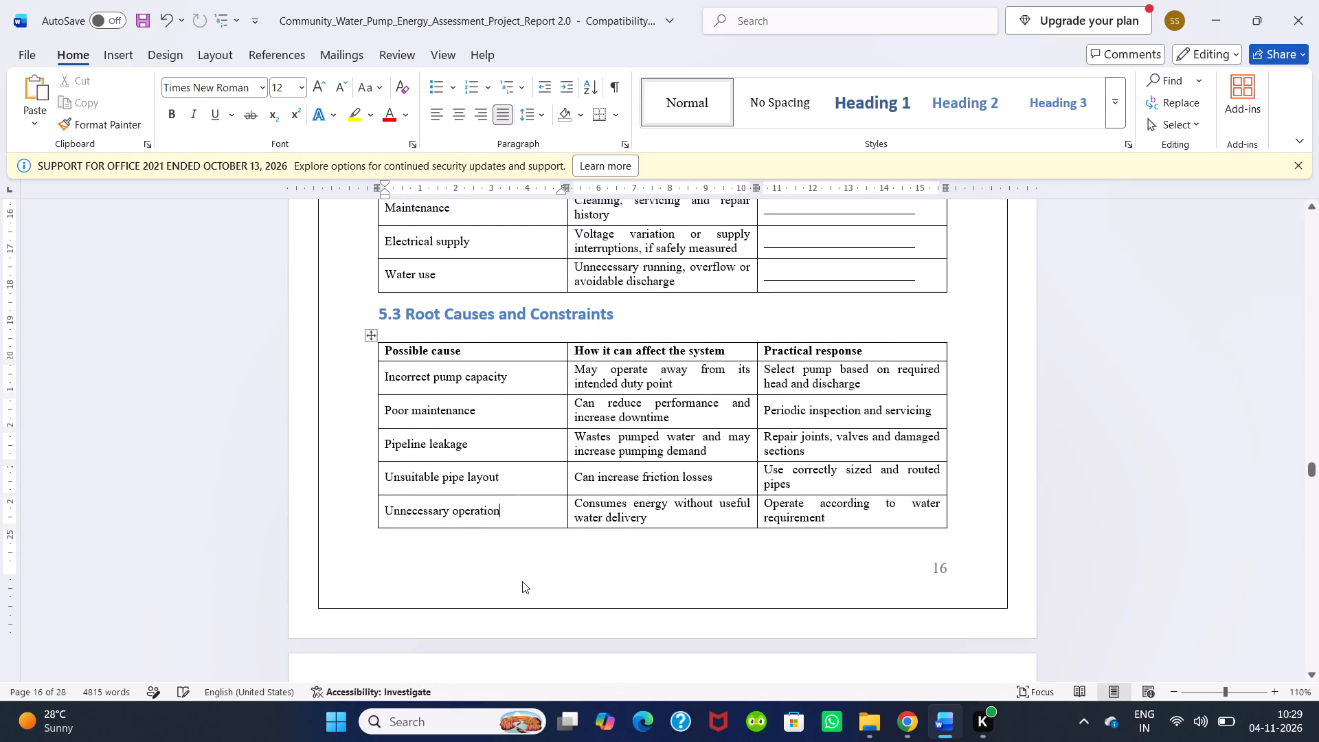
{"action": "left_click", "coordinate": [934, 541]}
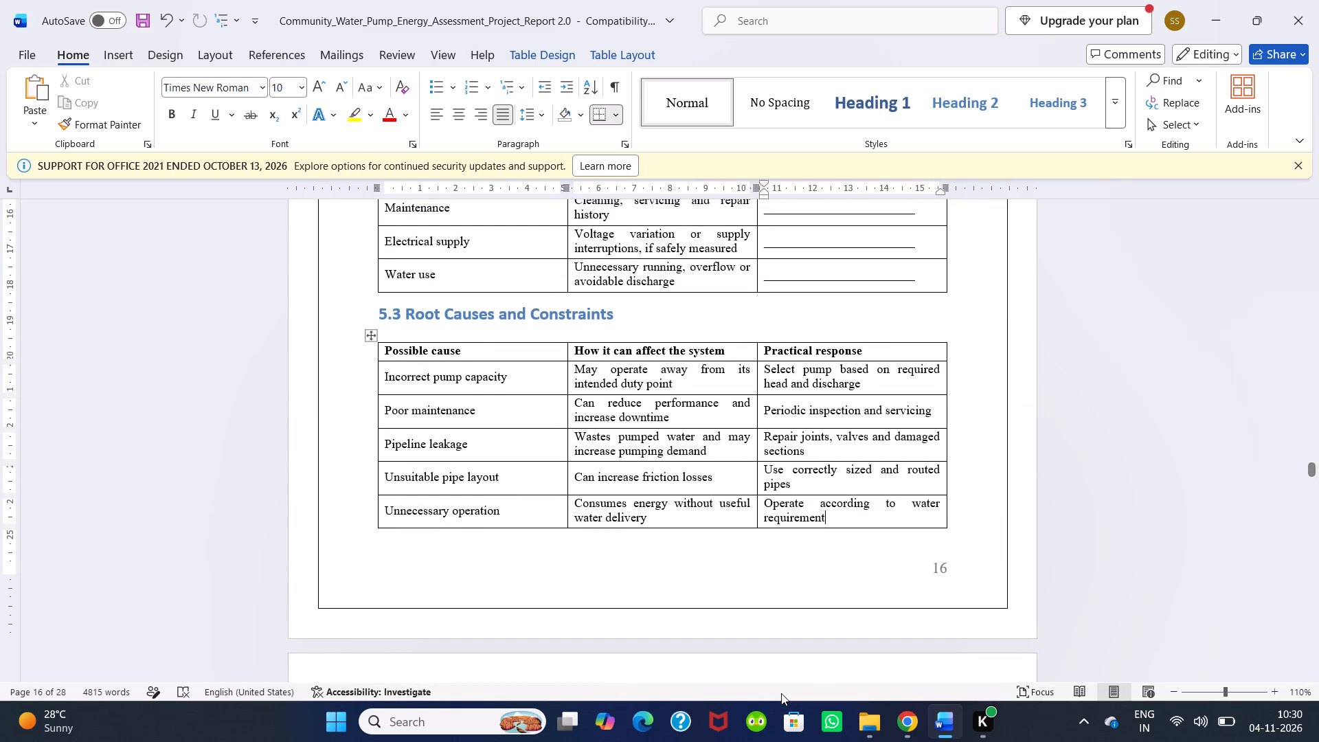
{"action": "scroll", "coordinate": [781, 693], "scroll_direction": "down", "scroll_amount": 1}
{"action": "left_click", "coordinate": [794, 584]}
{"action": "scroll", "coordinate": [794, 584], "scroll_direction": "up", "scroll_amount": 4}
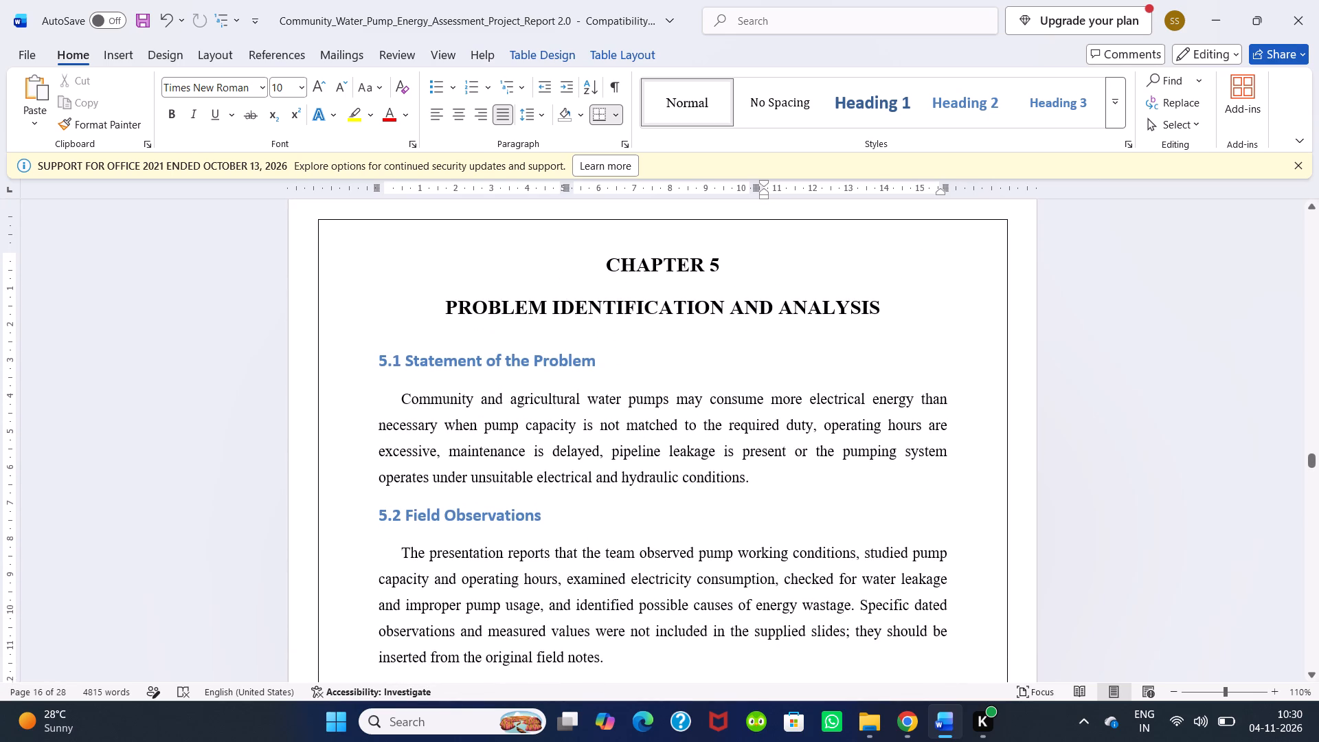
{"action": "left_click_drag", "start_coordinate": [853, 629], "coordinate": [691, 528]}
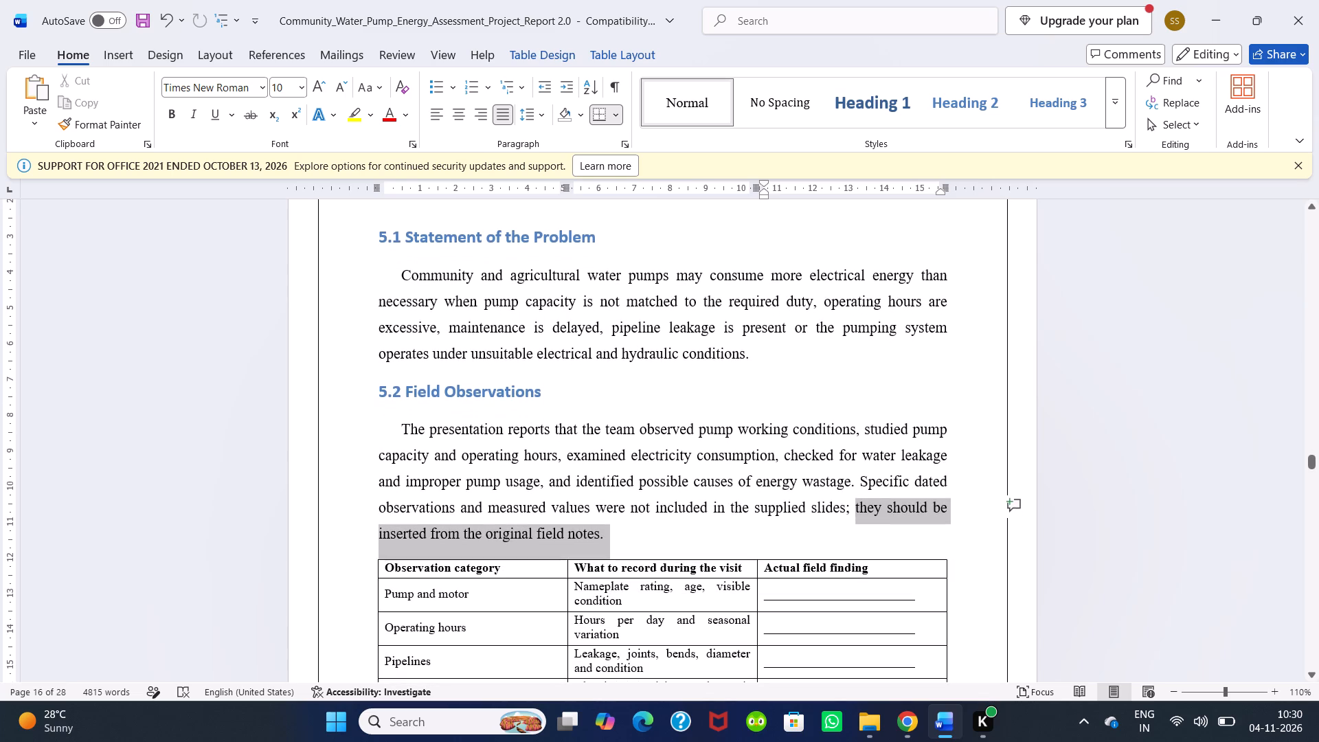
{"action": "left_click_drag", "start_coordinate": [691, 528], "coordinate": [620, 529]}
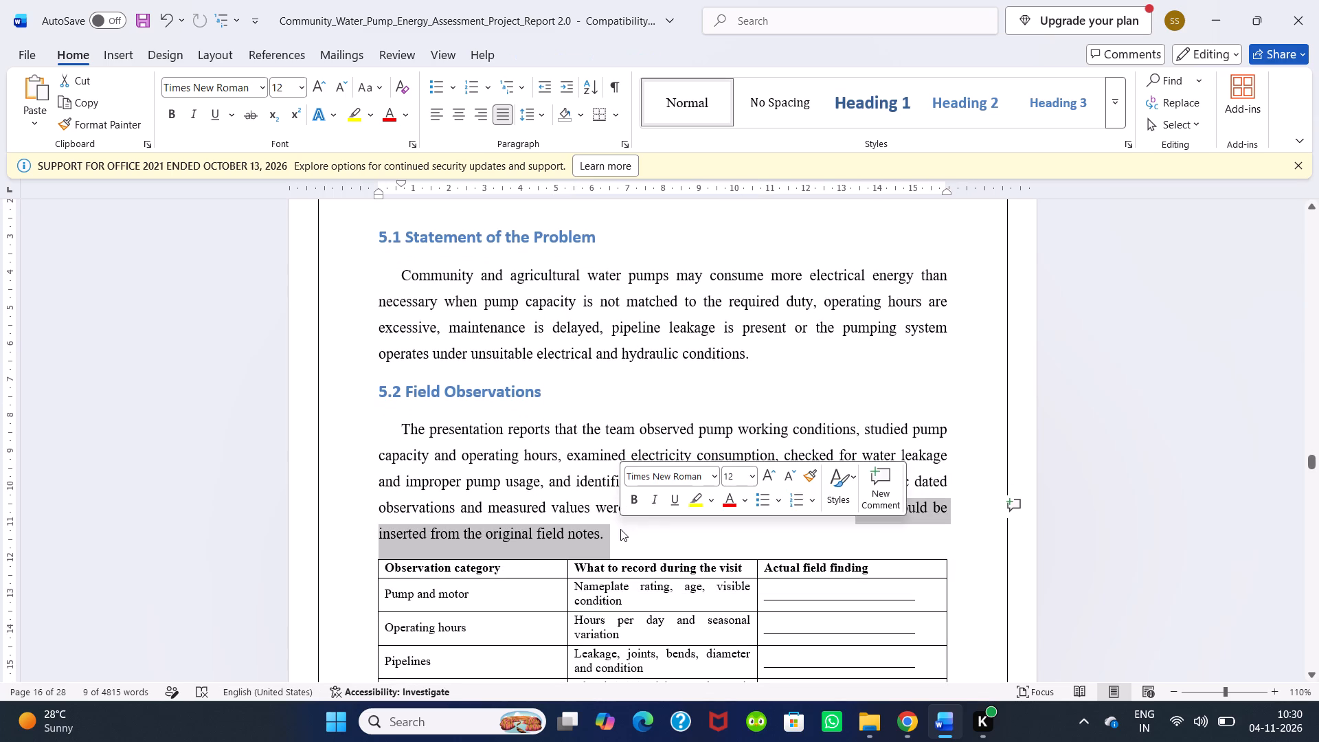
{"action": "key", "text": "BackSpace"}
Insert one blank line above the CHAPTER 6 heading to move it onto the next page with its chapter title.
{"action": "scroll", "coordinate": [620, 529], "scroll_direction": "down", "scroll_amount": 3}
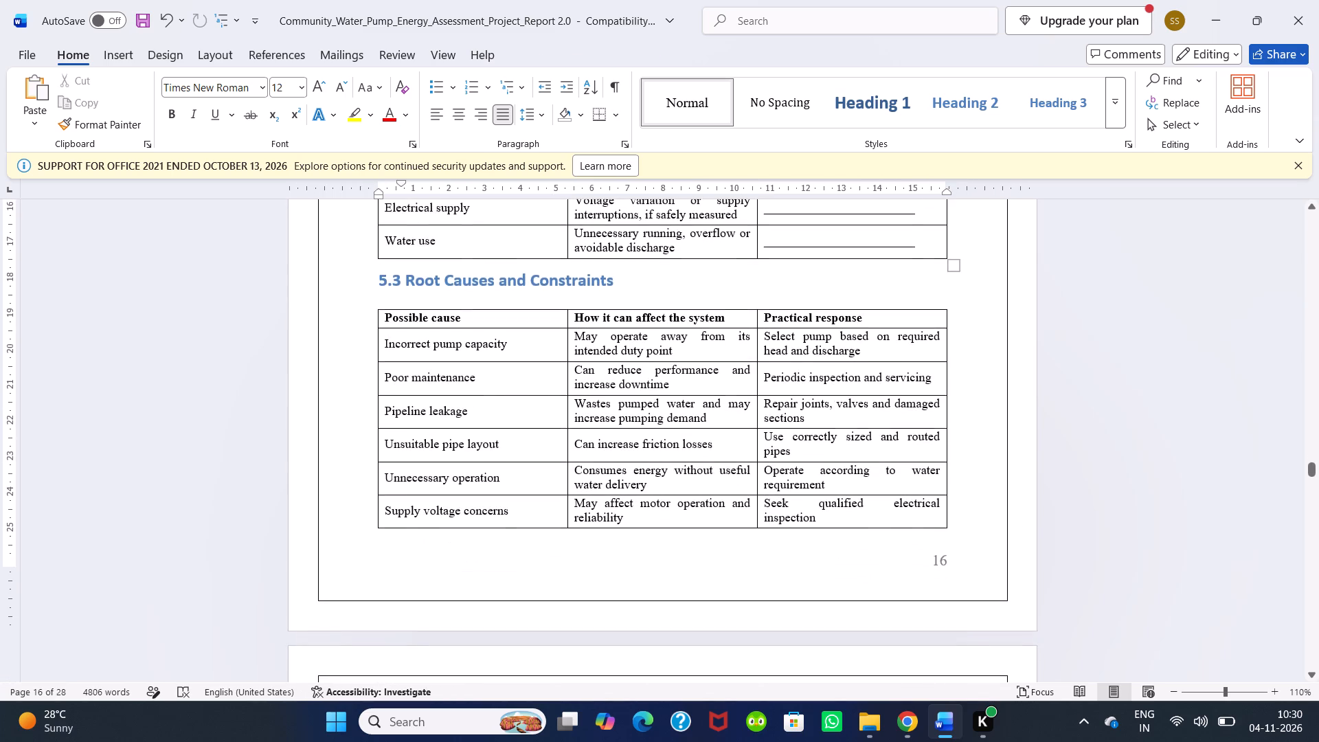
{"action": "scroll", "coordinate": [620, 529], "scroll_direction": "down", "scroll_amount": 2}
{"action": "scroll", "coordinate": [620, 529], "scroll_direction": "up", "scroll_amount": 4}
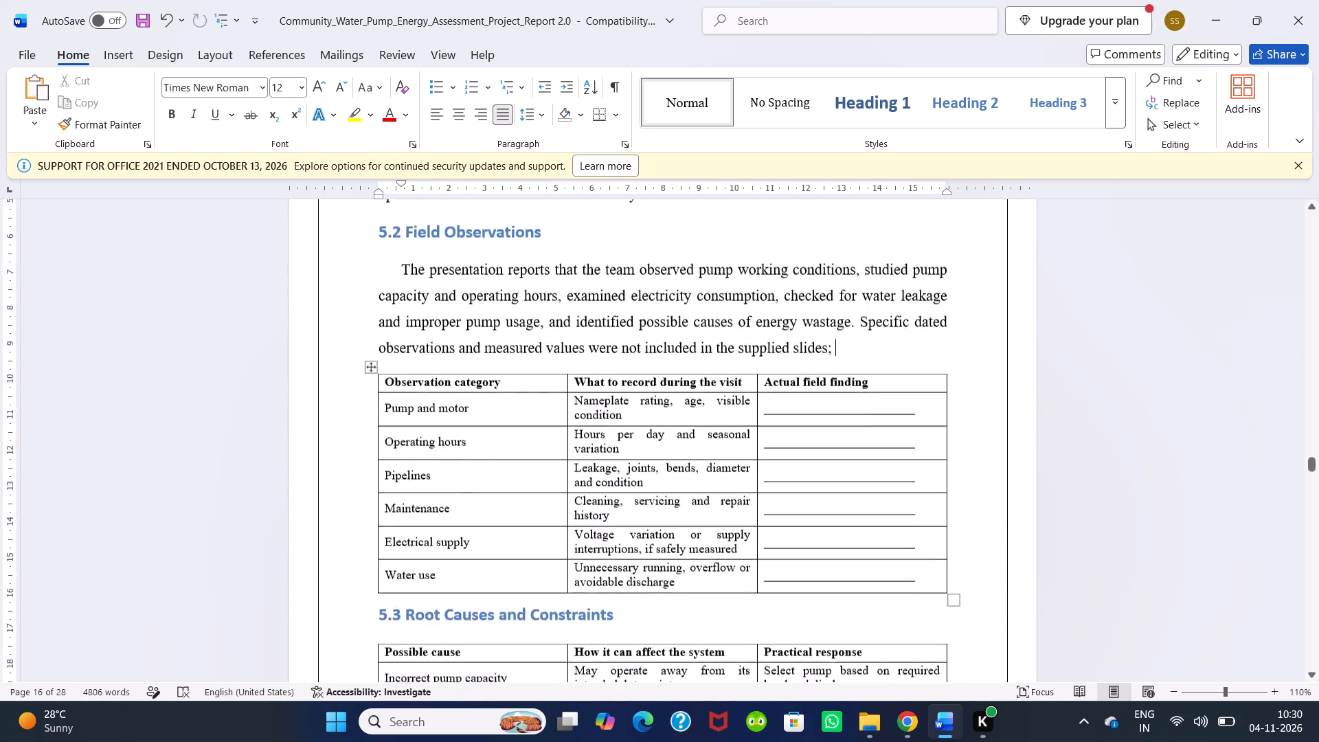
{"action": "scroll", "coordinate": [620, 529], "scroll_direction": "up", "scroll_amount": 1}
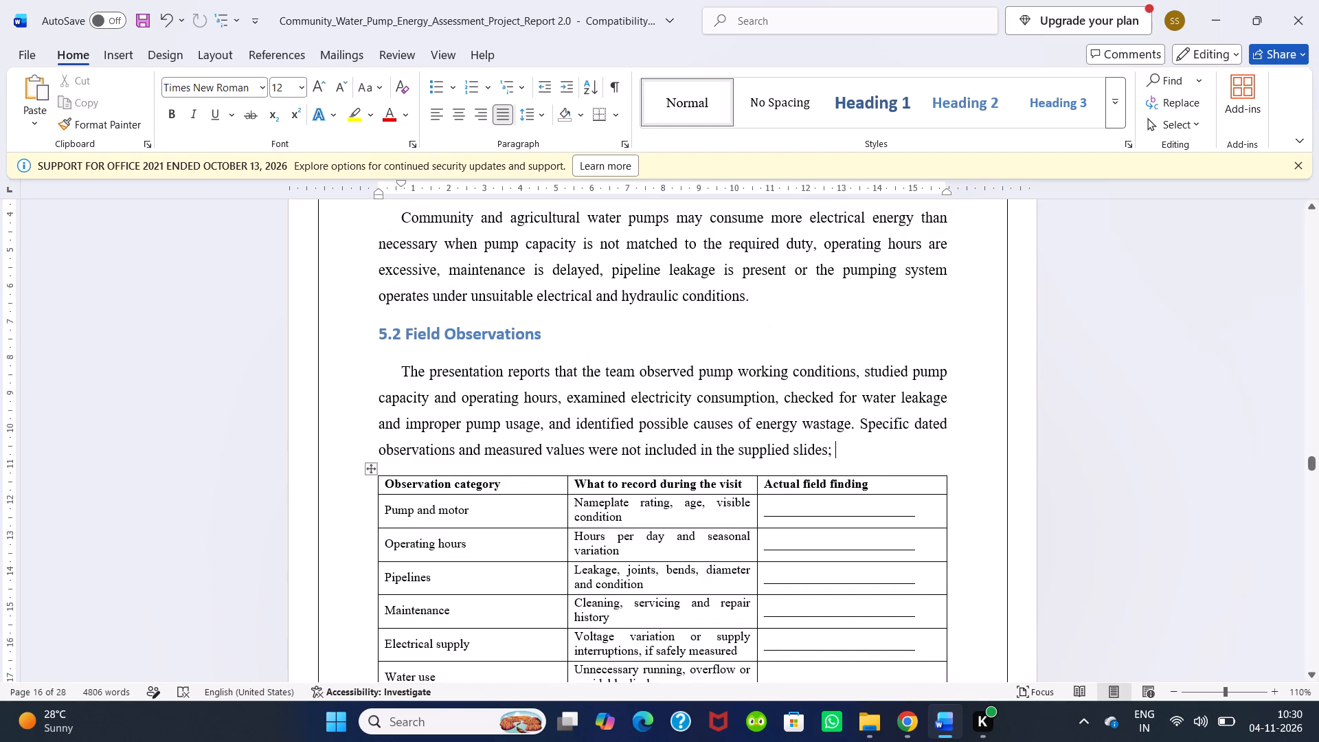
{"action": "scroll", "coordinate": [620, 529], "scroll_direction": "down", "scroll_amount": 3}
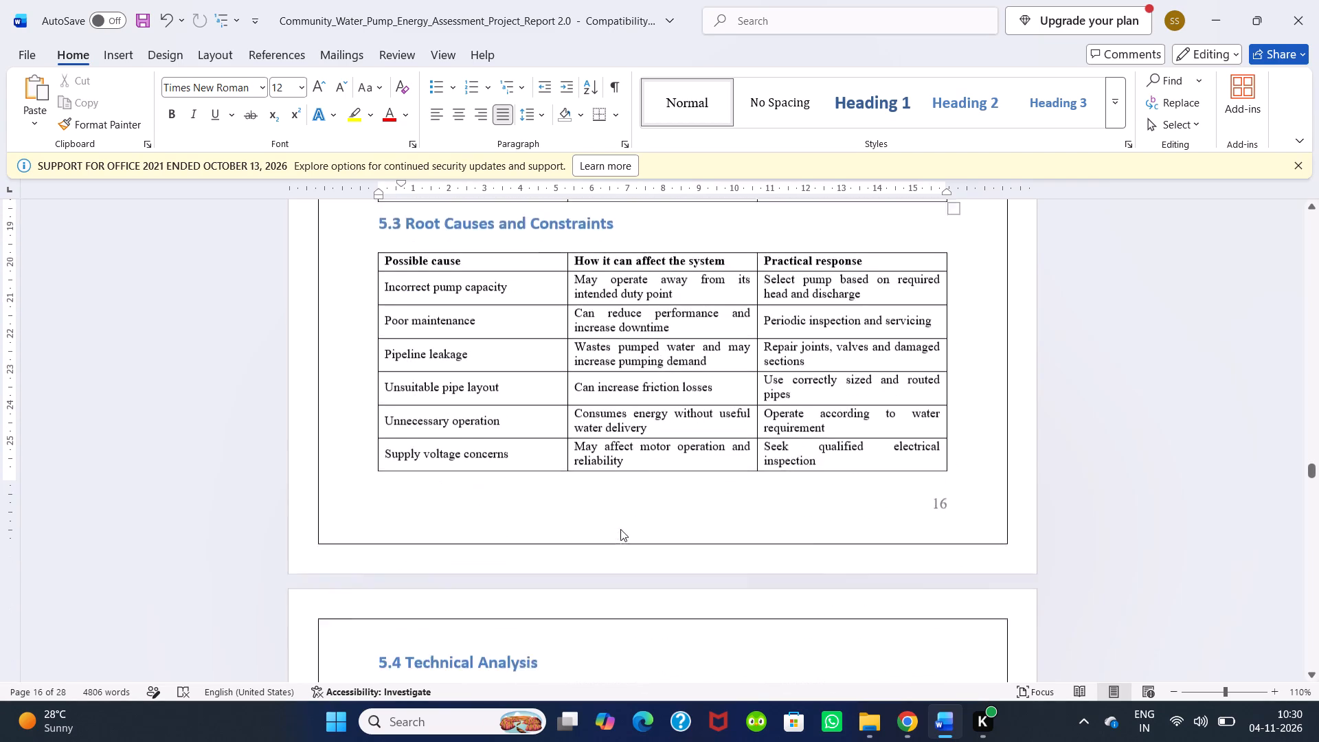
{"action": "scroll", "coordinate": [620, 529], "scroll_direction": "down", "scroll_amount": 3}
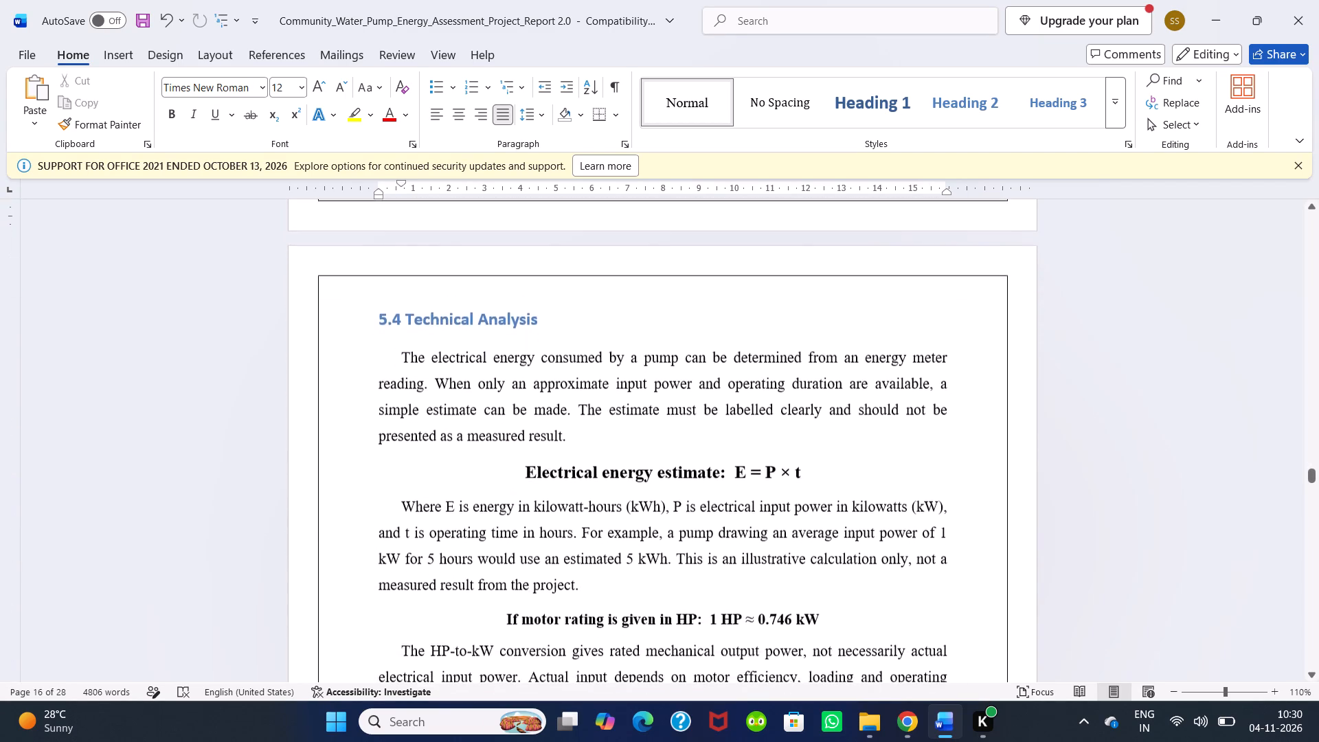
{"action": "scroll", "coordinate": [620, 529], "scroll_direction": "down", "scroll_amount": 3}
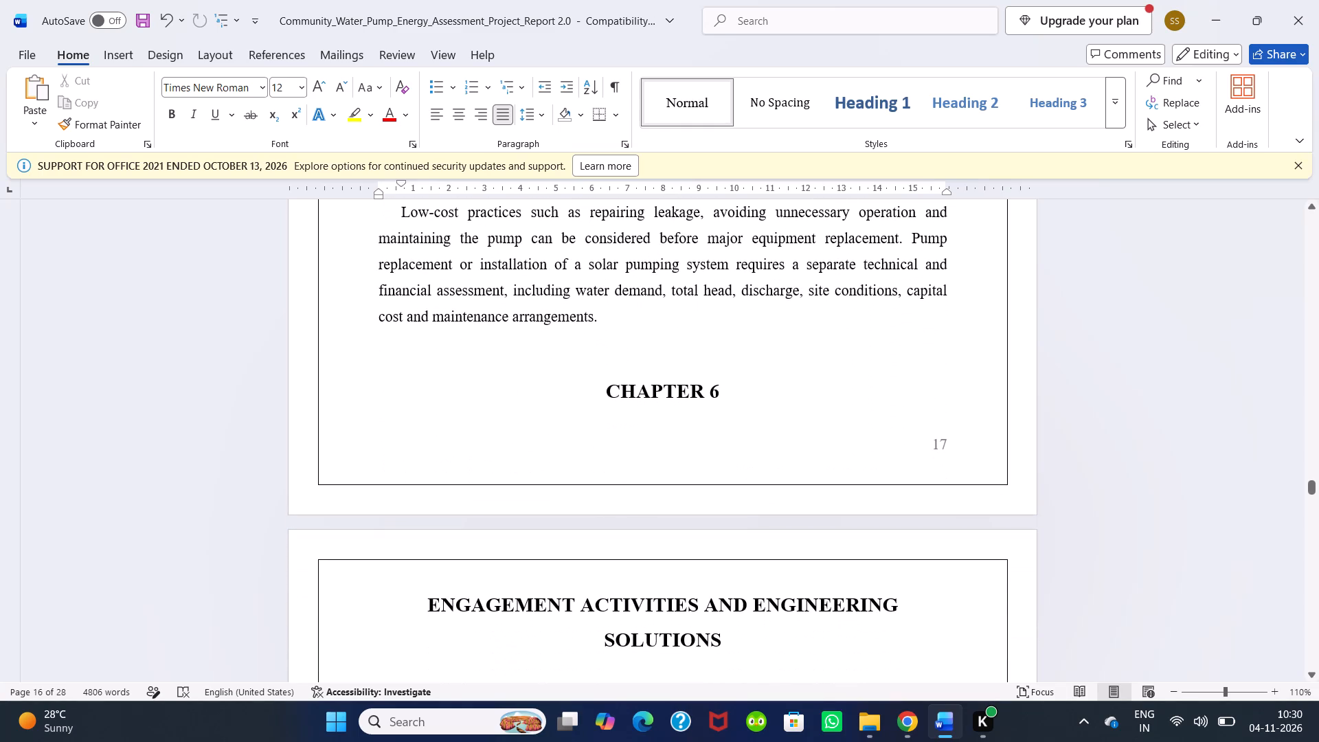
{"action": "left_click", "coordinate": [598, 390]}
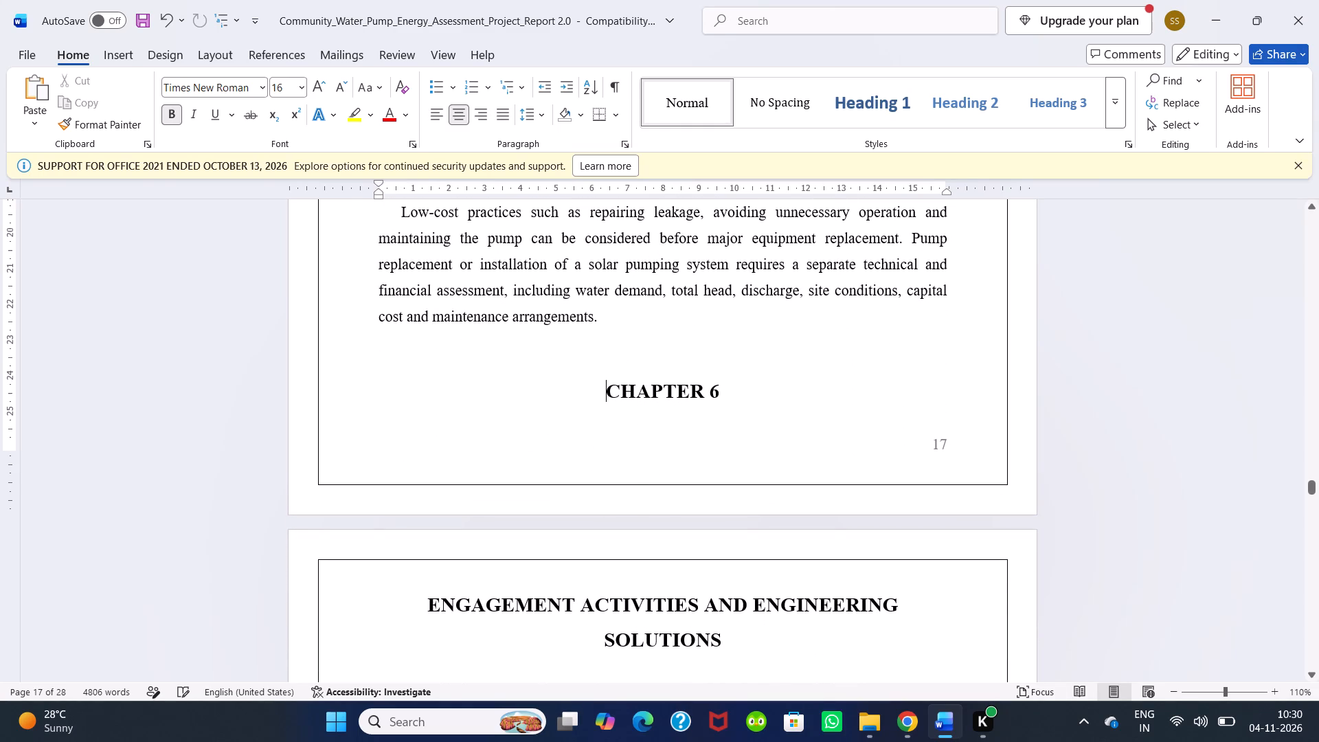
{"action": "key", "text": "Return"}
Review the page breaks and layout of headings, tables and text from the start of Chapter 6 through section 7.3.
{"action": "scroll", "coordinate": [598, 390], "scroll_direction": "down", "scroll_amount": 1}
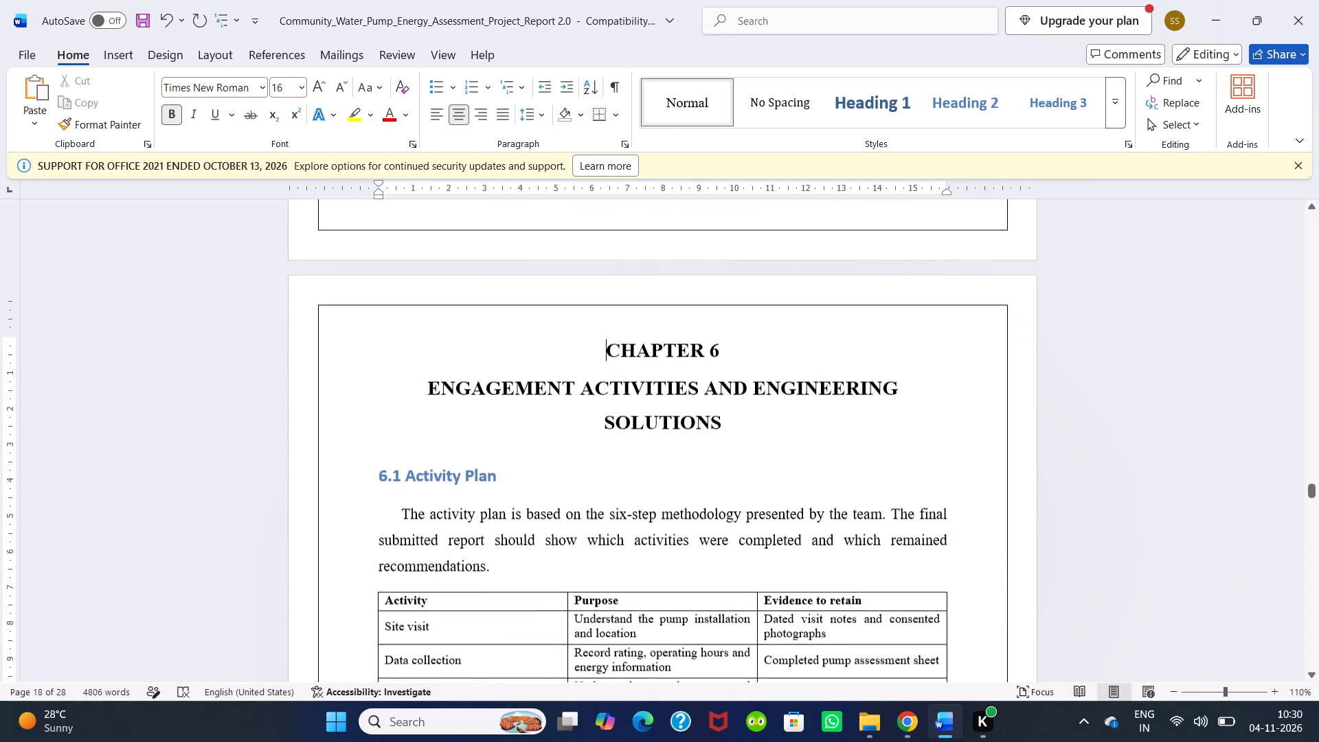
{"action": "scroll", "coordinate": [598, 390], "scroll_direction": "down", "scroll_amount": 4}
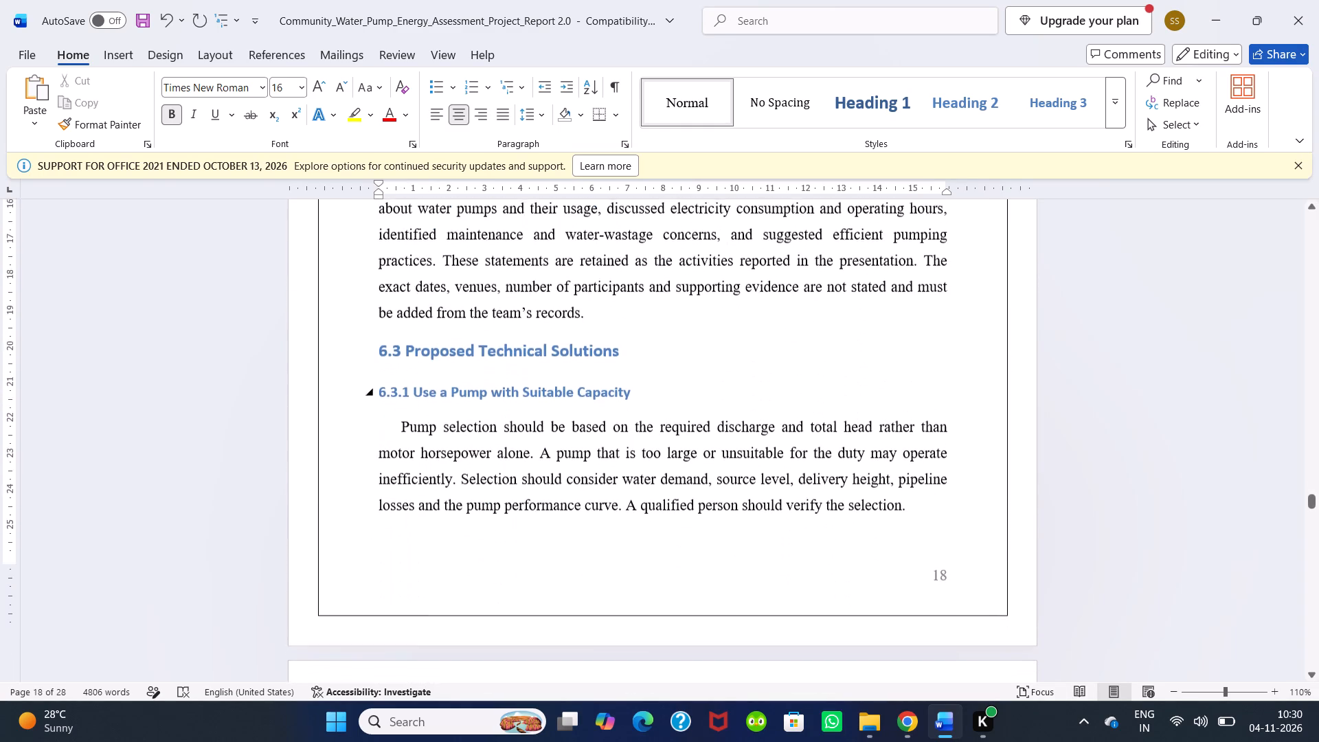
{"action": "scroll", "coordinate": [598, 390], "scroll_direction": "down", "scroll_amount": 4}
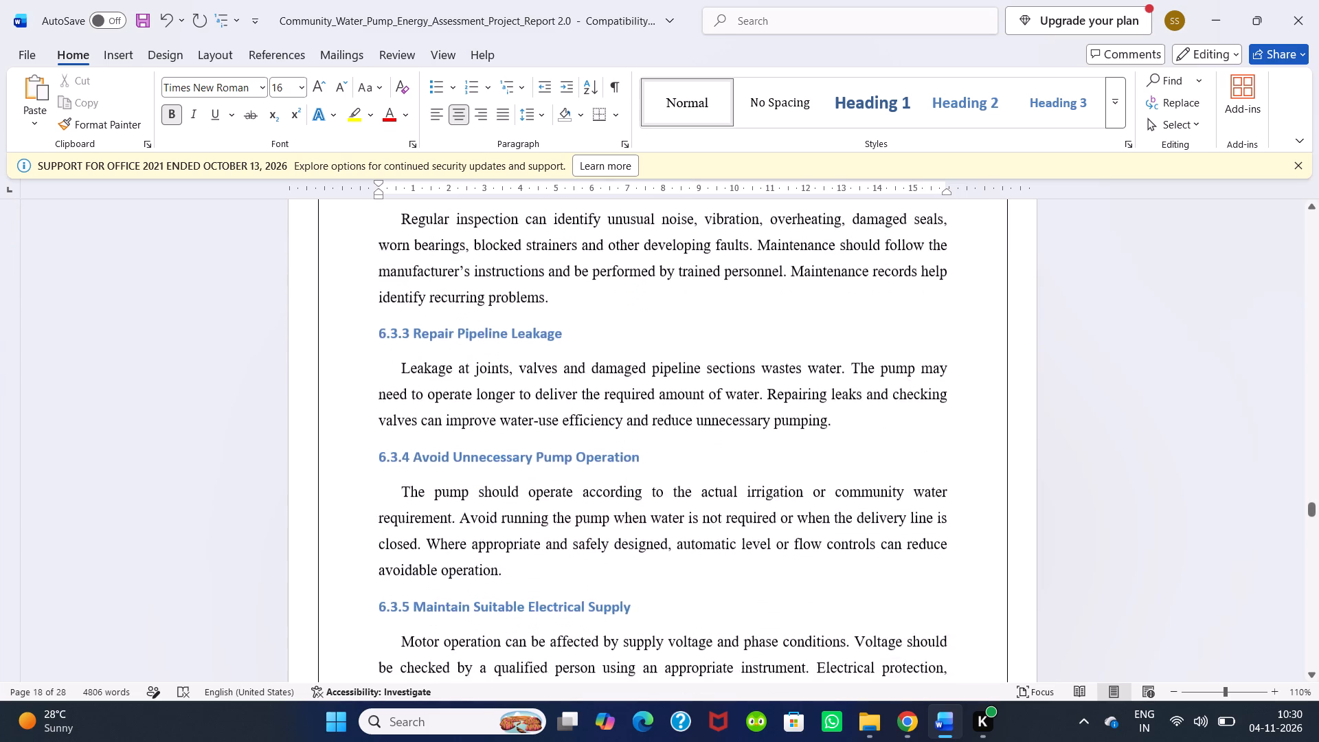
{"action": "scroll", "coordinate": [598, 390], "scroll_direction": "down", "scroll_amount": 4}
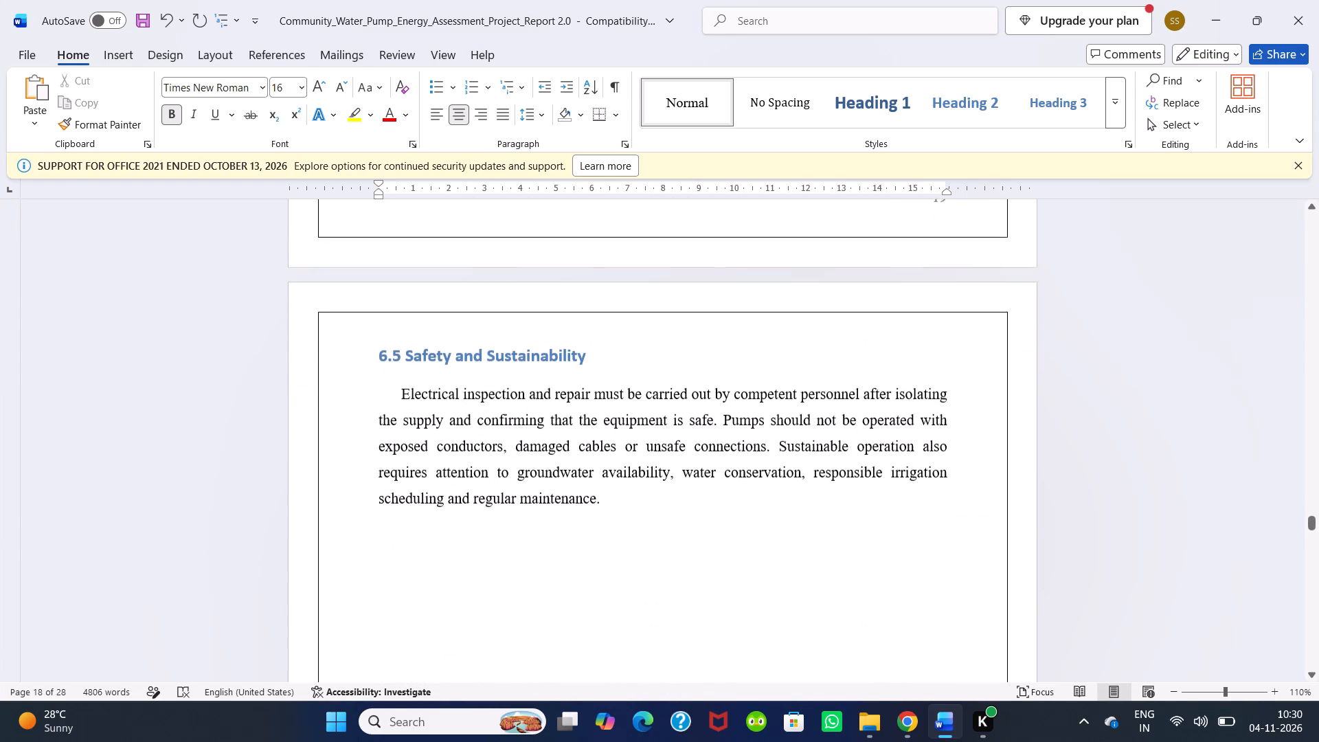
{"action": "scroll", "coordinate": [598, 390], "scroll_direction": "down", "scroll_amount": 4}
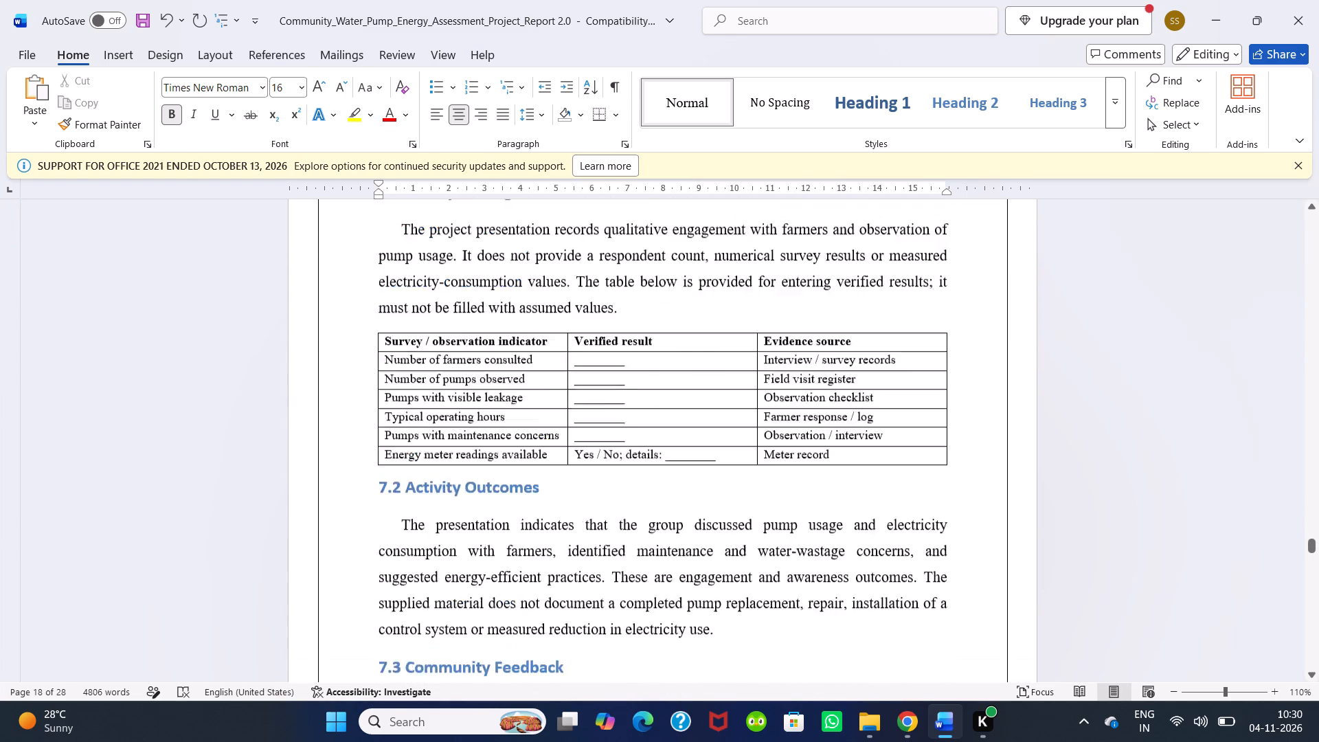
{"action": "scroll", "coordinate": [598, 390], "scroll_direction": "down", "scroll_amount": 1}
{"action": "scroll", "coordinate": [598, 390], "scroll_direction": "up", "scroll_amount": 4}
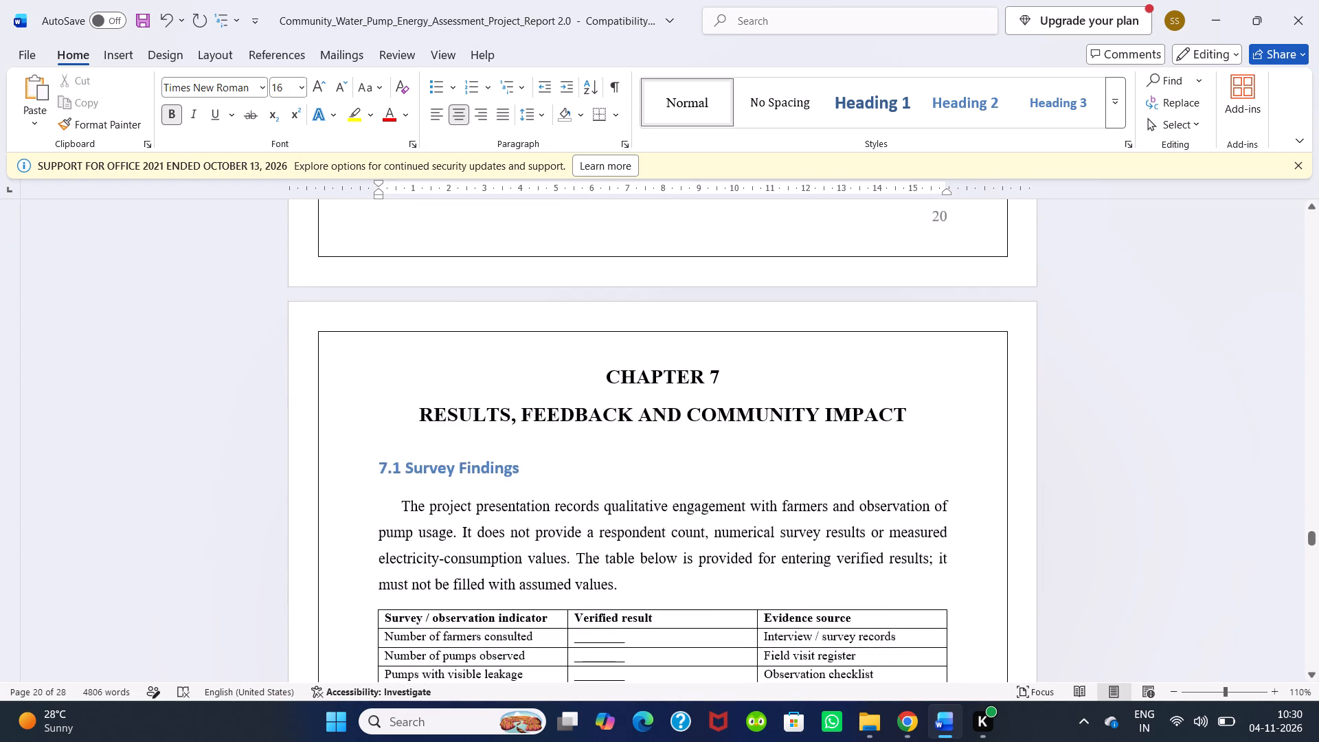
{"action": "scroll", "coordinate": [598, 390], "scroll_direction": "down", "scroll_amount": 2}
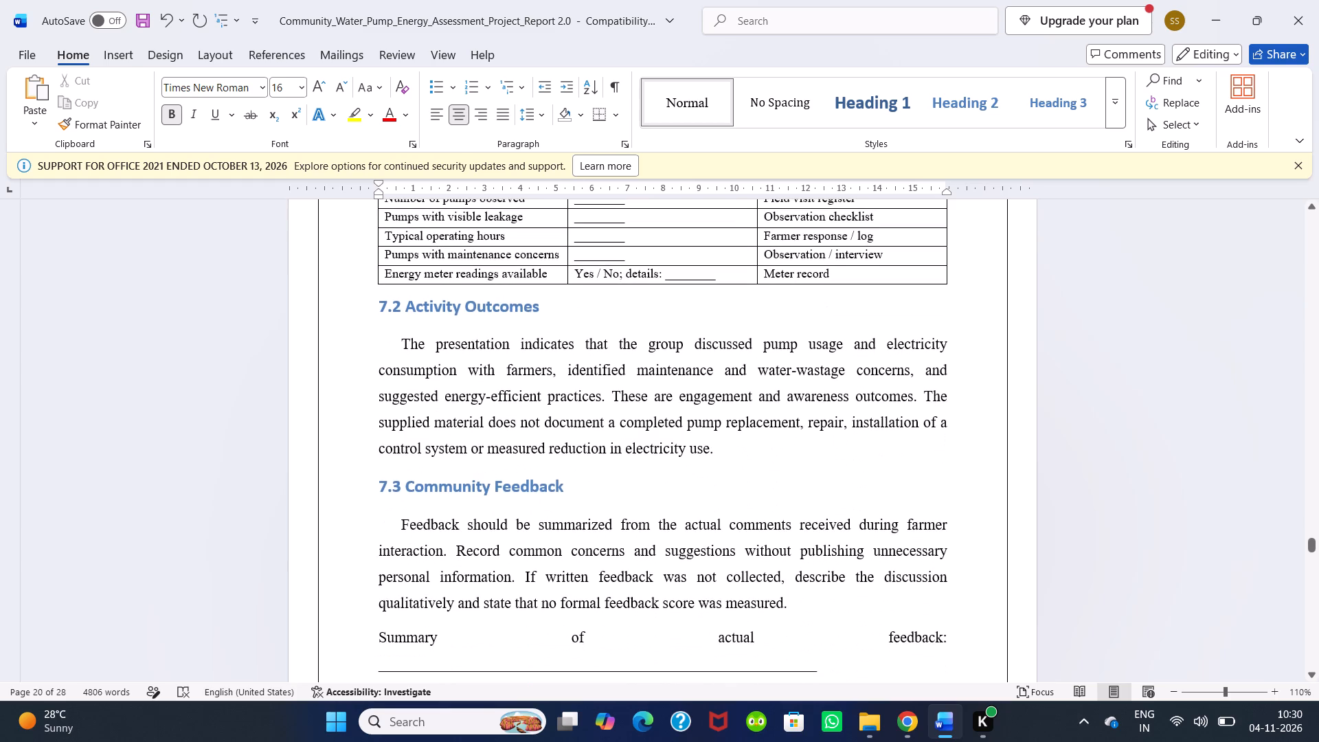
Left-align the "Summary of actual feedback:" paragraph in section 7.3 Community Feedback to close its stretched word spacing.
{"action": "scroll", "coordinate": [598, 390], "scroll_direction": "down", "scroll_amount": 1}
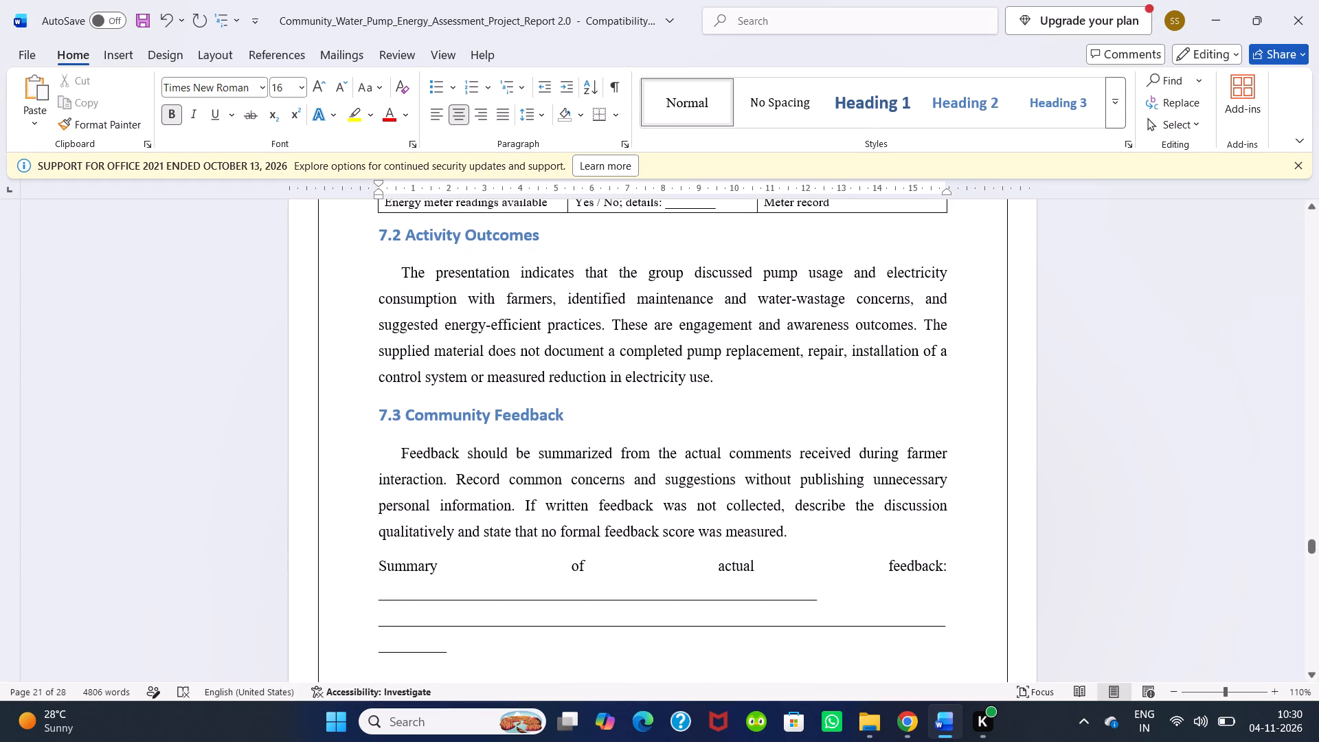
{"action": "left_click_drag", "start_coordinate": [377, 567], "coordinate": [534, 576]}
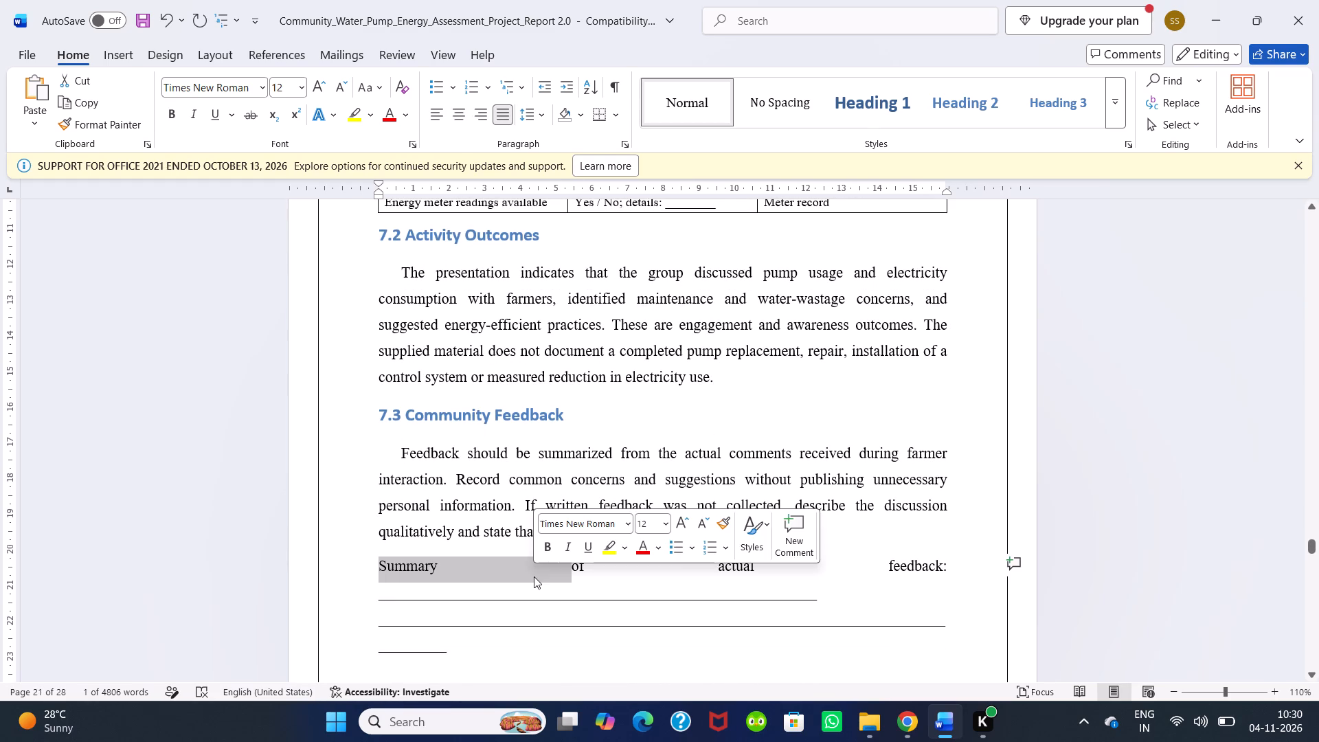
{"action": "double_click", "coordinate": [376, 569]}
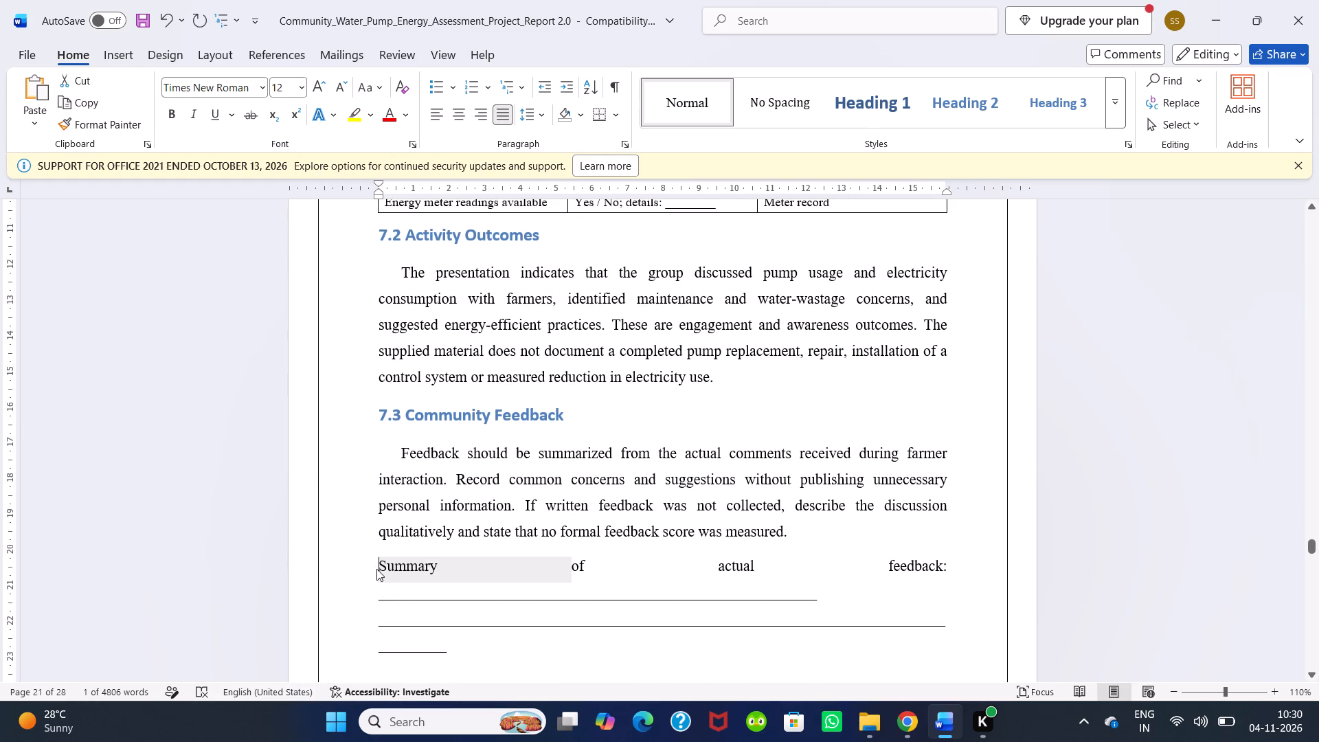
{"action": "double_click", "coordinate": [376, 569]}
{"action": "left_click_drag", "start_coordinate": [376, 569], "coordinate": [504, 567]}
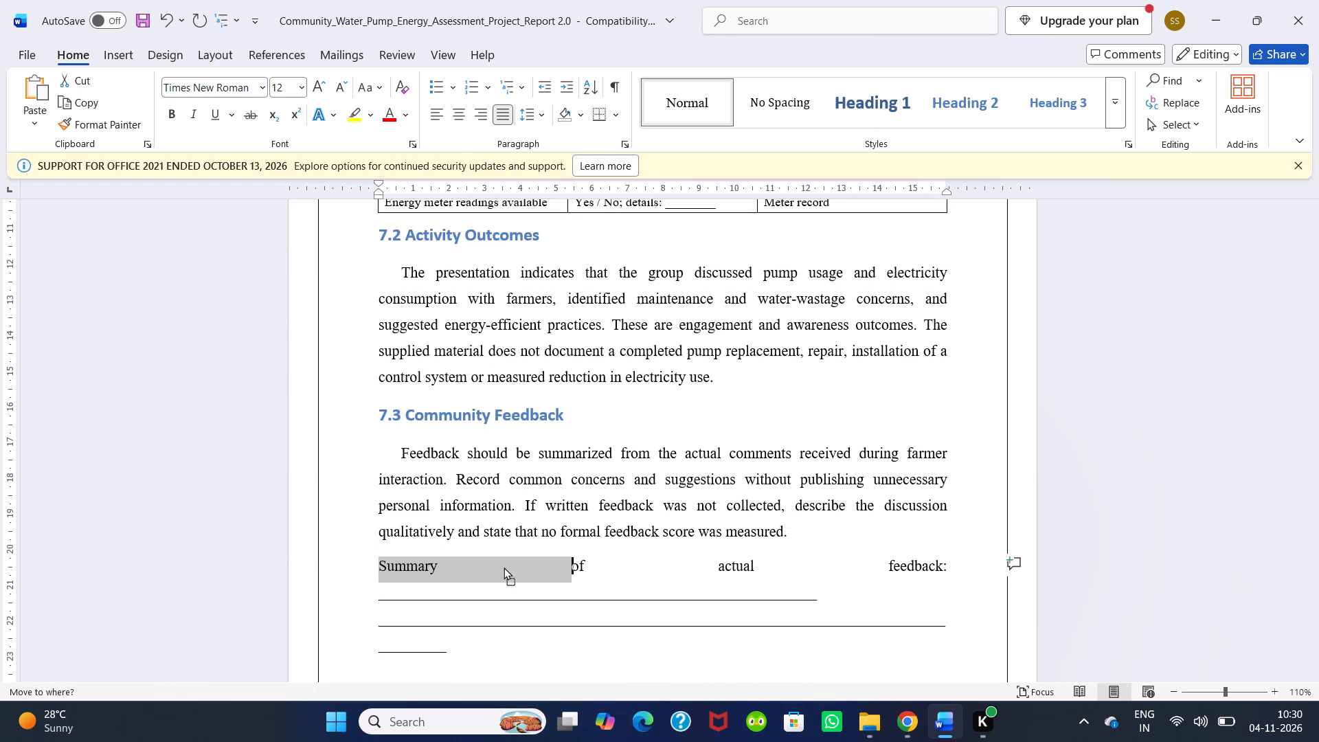
{"action": "left_click_drag", "start_coordinate": [504, 567], "coordinate": [479, 571]}
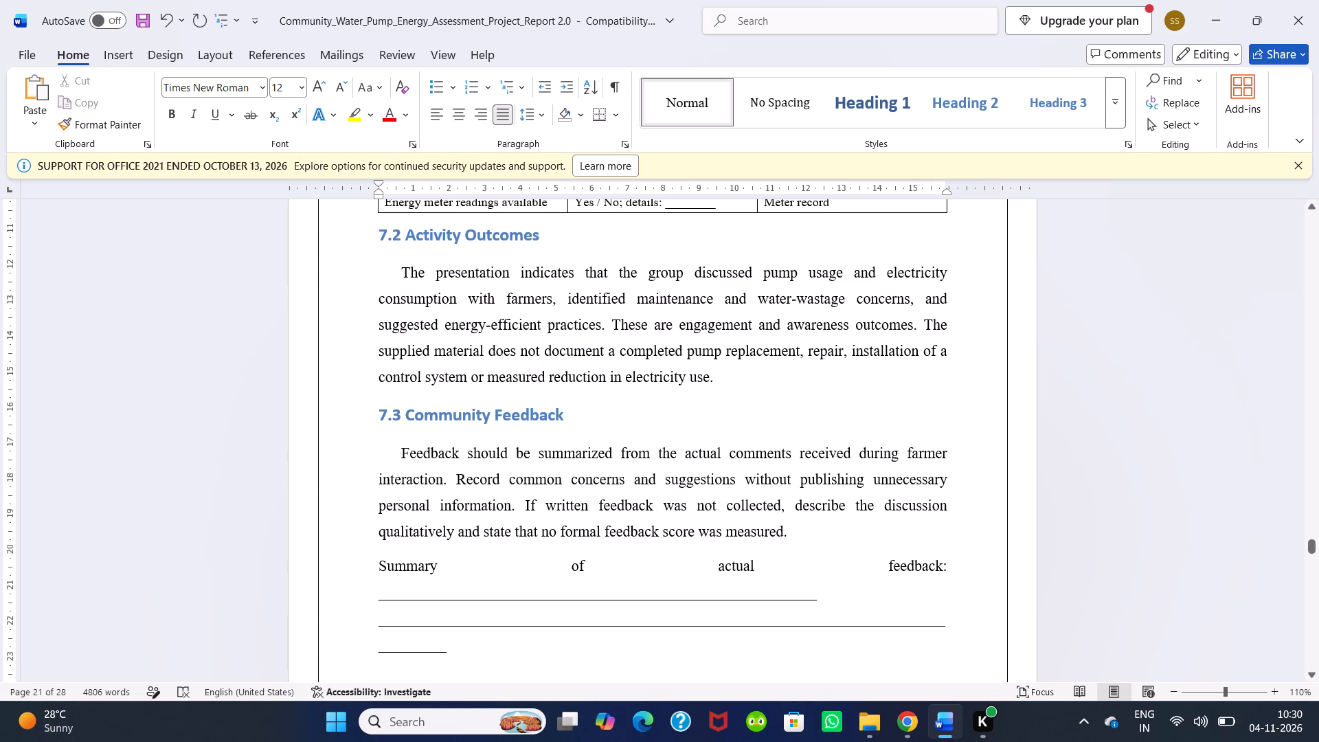
{"action": "left_click_drag", "start_coordinate": [374, 565], "coordinate": [573, 579]}
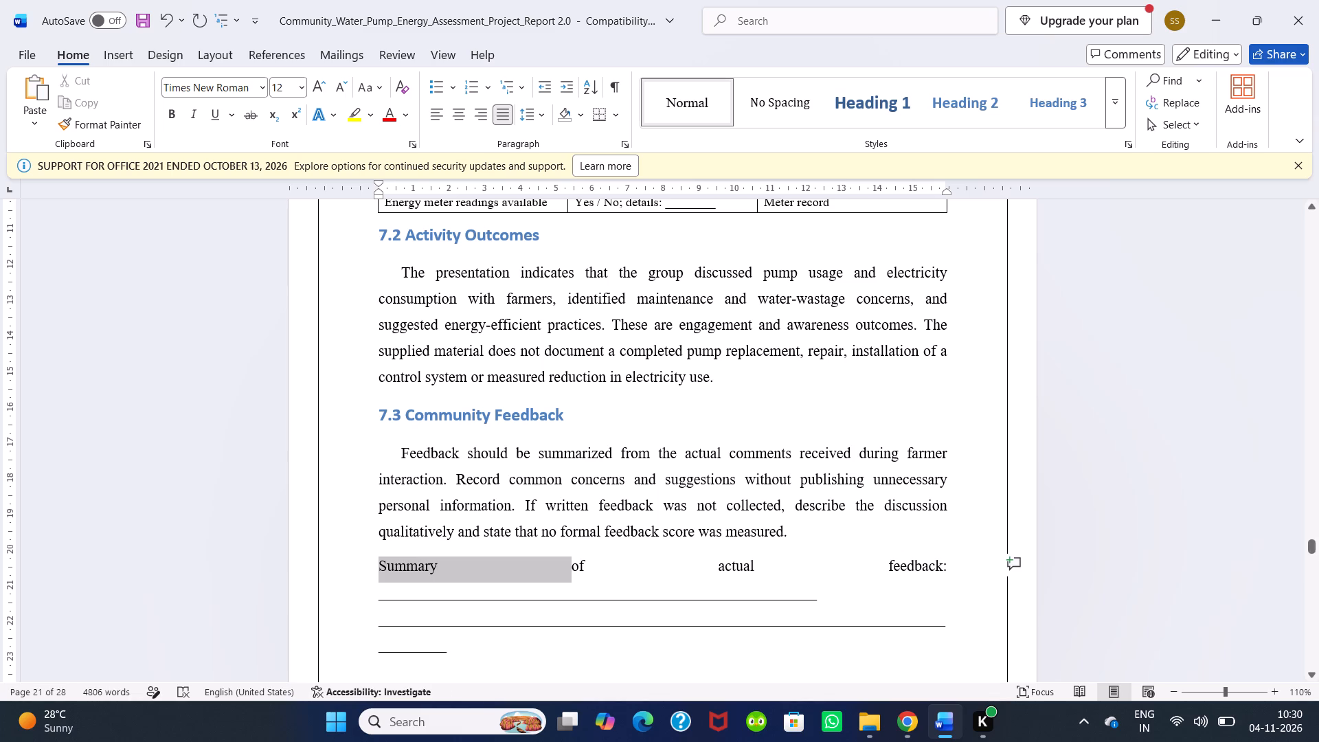
{"action": "left_click_drag", "start_coordinate": [573, 579], "coordinate": [808, 573]}
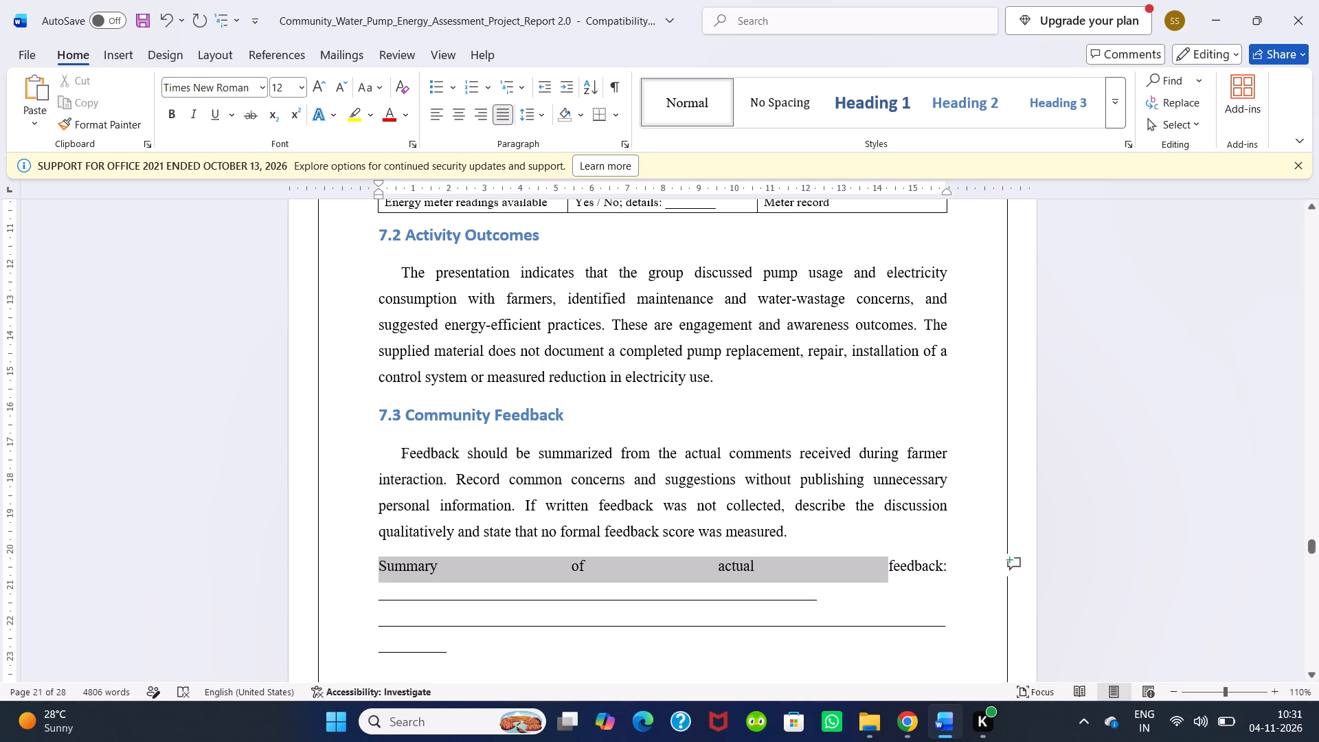
{"action": "left_click_drag", "start_coordinate": [808, 573], "coordinate": [958, 573]}
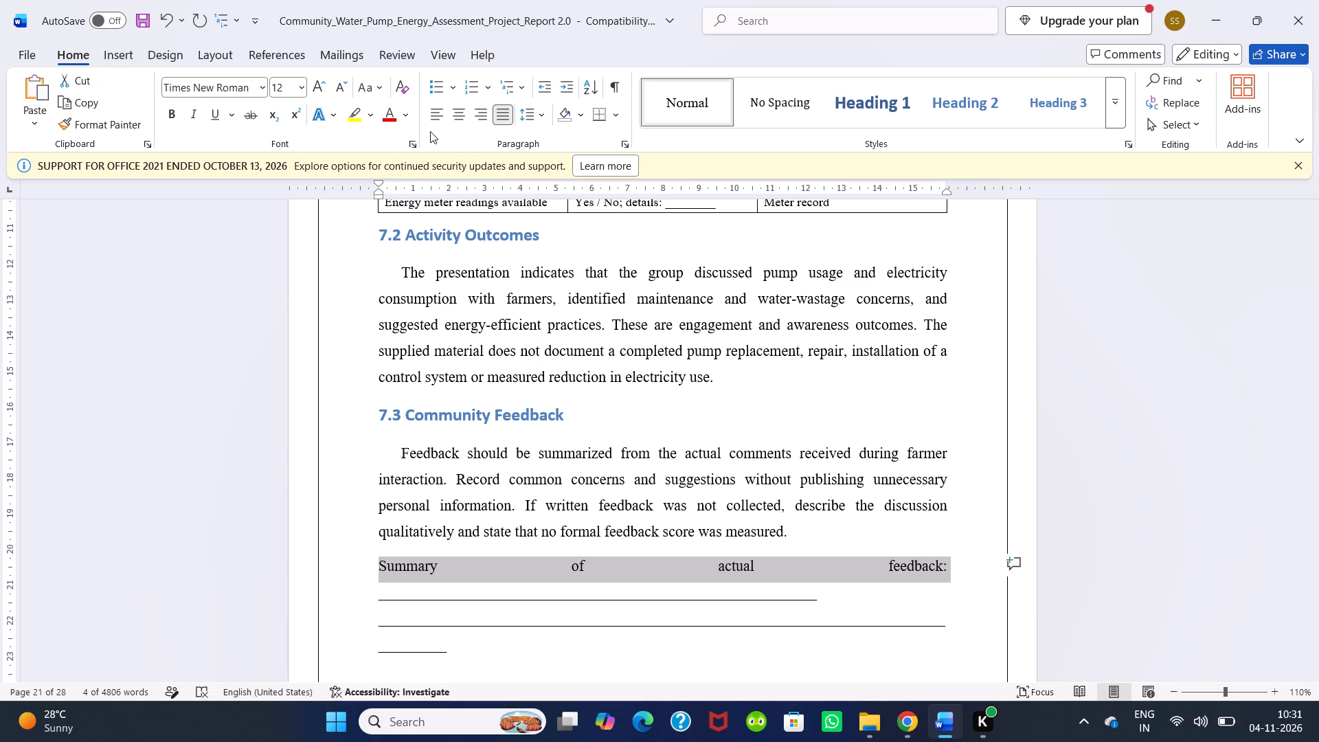
{"action": "left_click", "coordinate": [438, 113]}
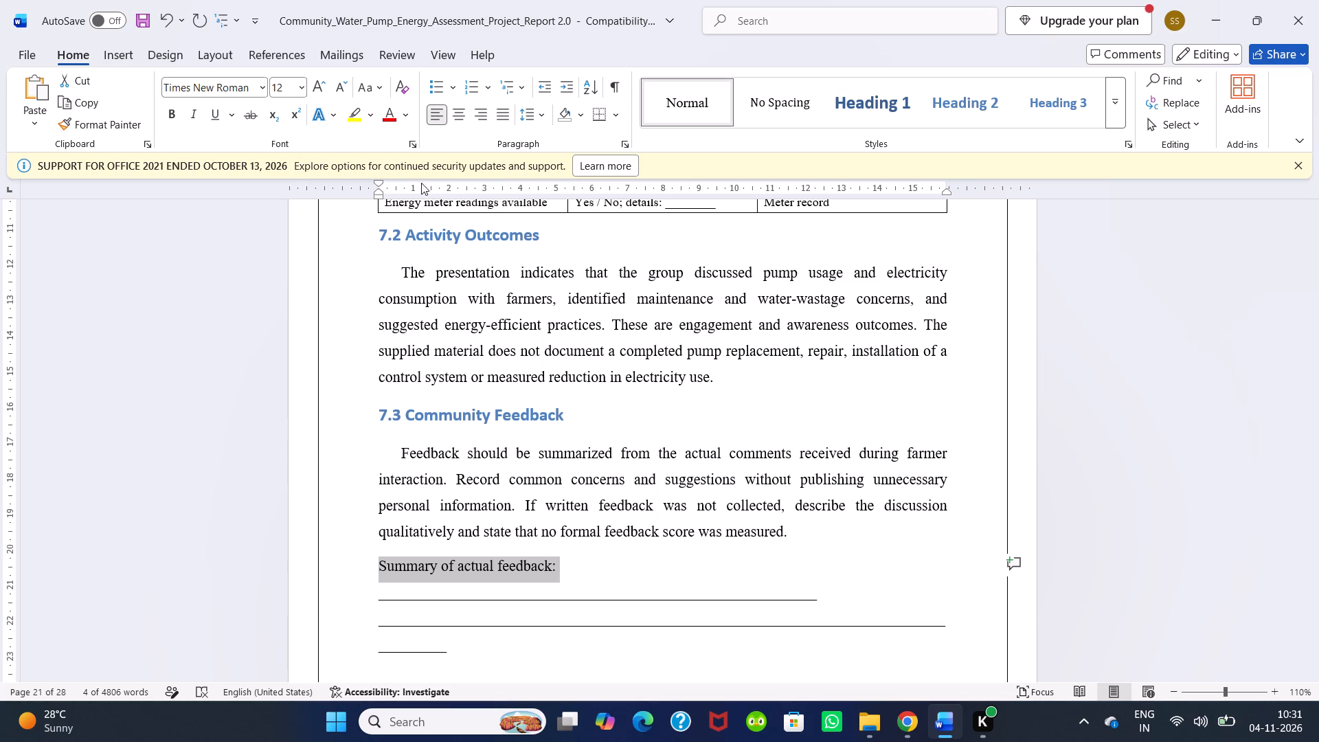
{"action": "left_click", "coordinate": [692, 591]}
Review the page breaks and layout from the end of section 7.3 through Chapter 8, References and Annexure A.
{"action": "scroll", "coordinate": [692, 591], "scroll_direction": "down", "scroll_amount": 4}
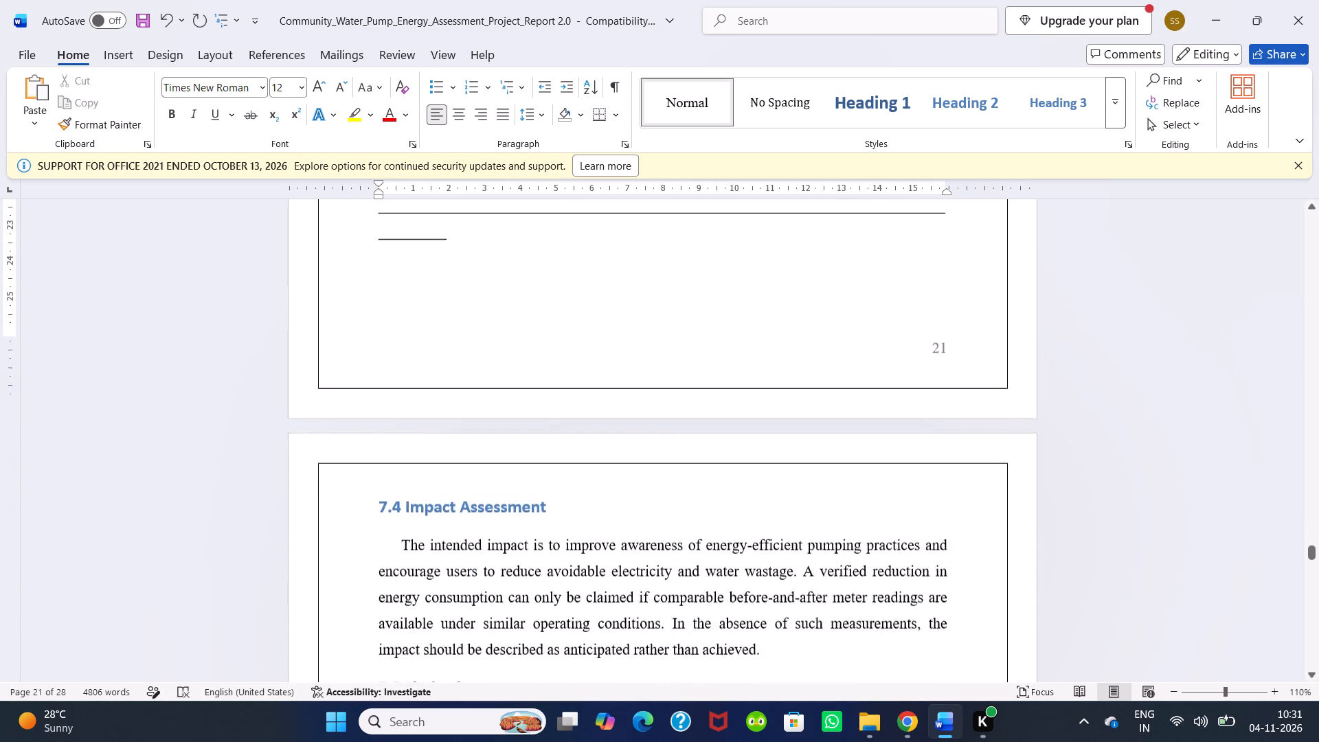
{"action": "scroll", "coordinate": [692, 591], "scroll_direction": "down", "scroll_amount": 2}
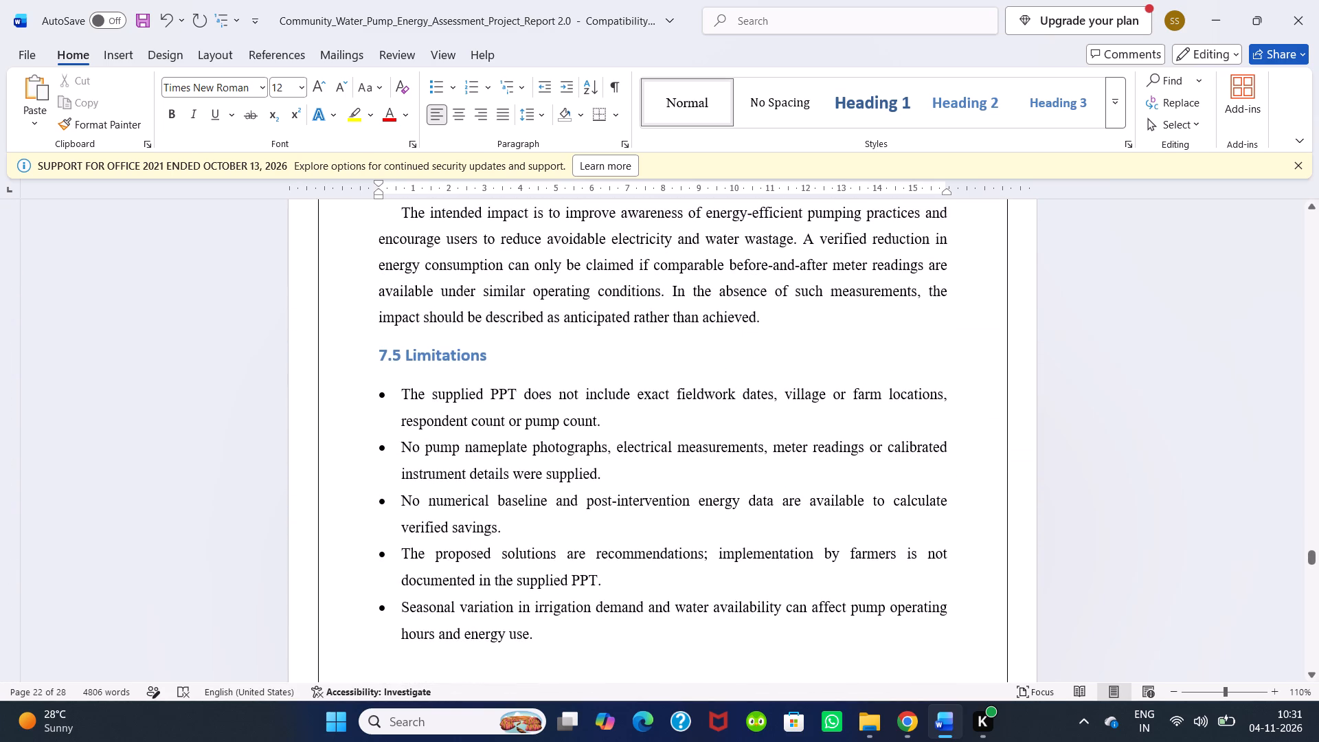
{"action": "scroll", "coordinate": [692, 591], "scroll_direction": "down", "scroll_amount": 2}
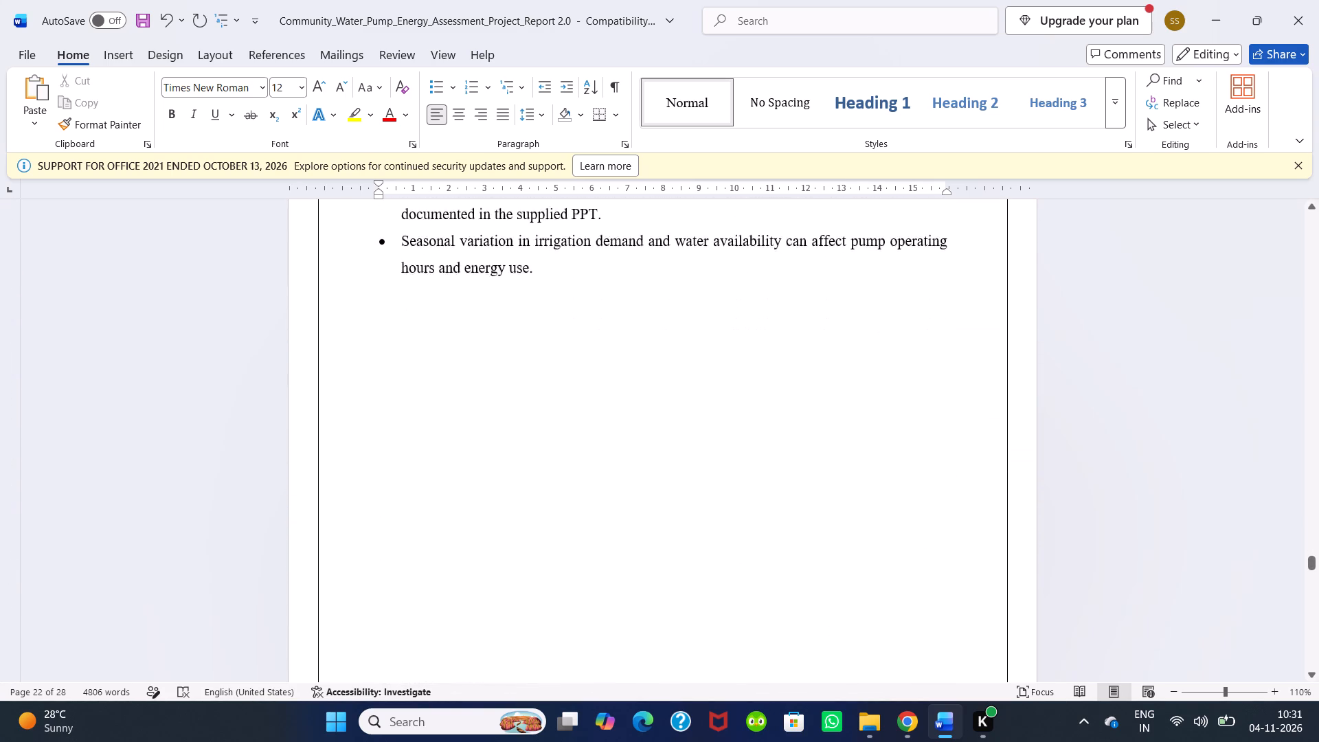
{"action": "scroll", "coordinate": [692, 591], "scroll_direction": "down", "scroll_amount": 3}
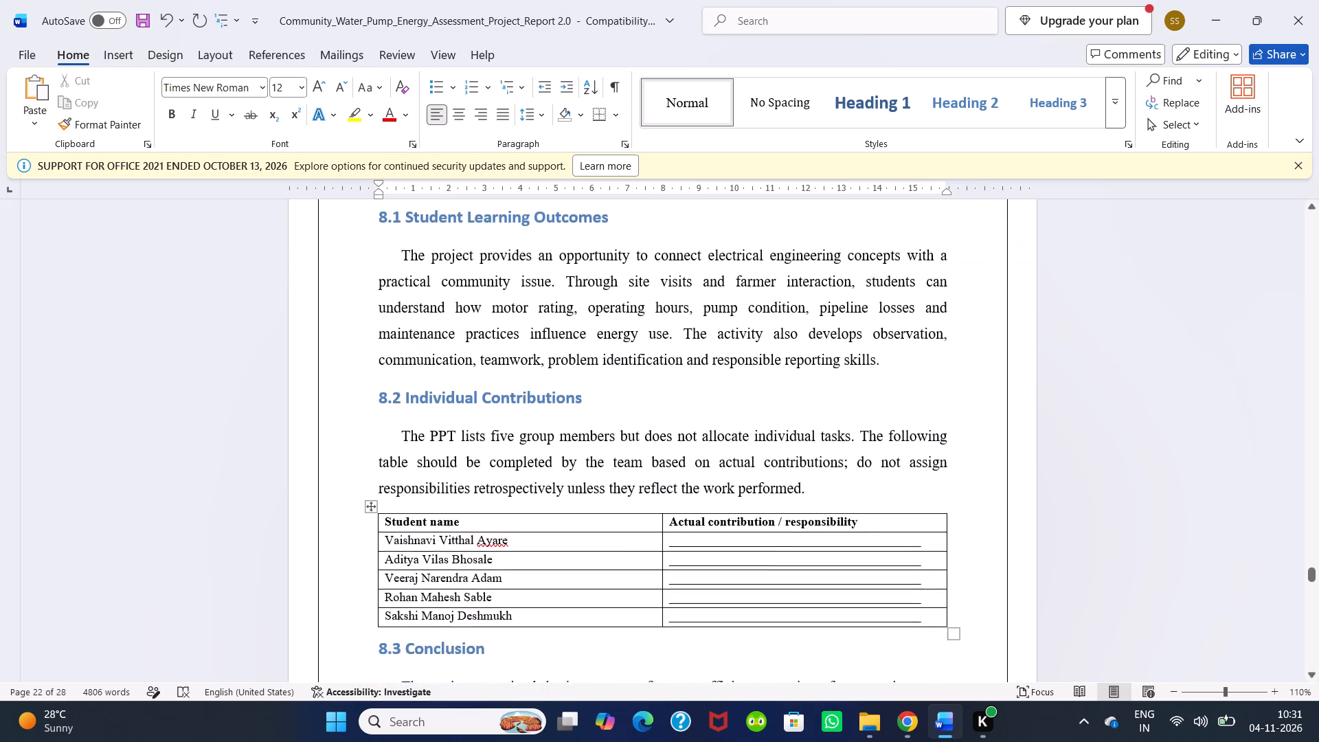
{"action": "scroll", "coordinate": [692, 591], "scroll_direction": "down", "scroll_amount": 3}
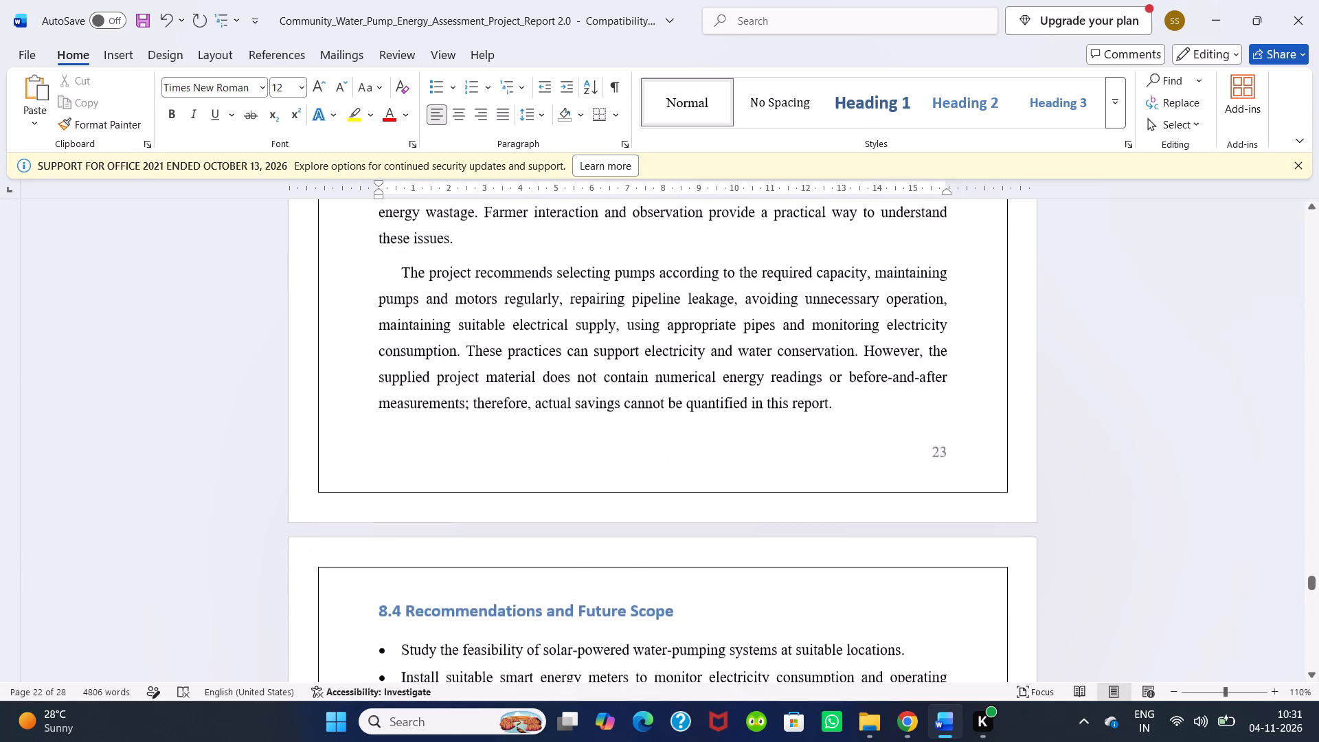
{"action": "scroll", "coordinate": [692, 591], "scroll_direction": "down", "scroll_amount": 4}
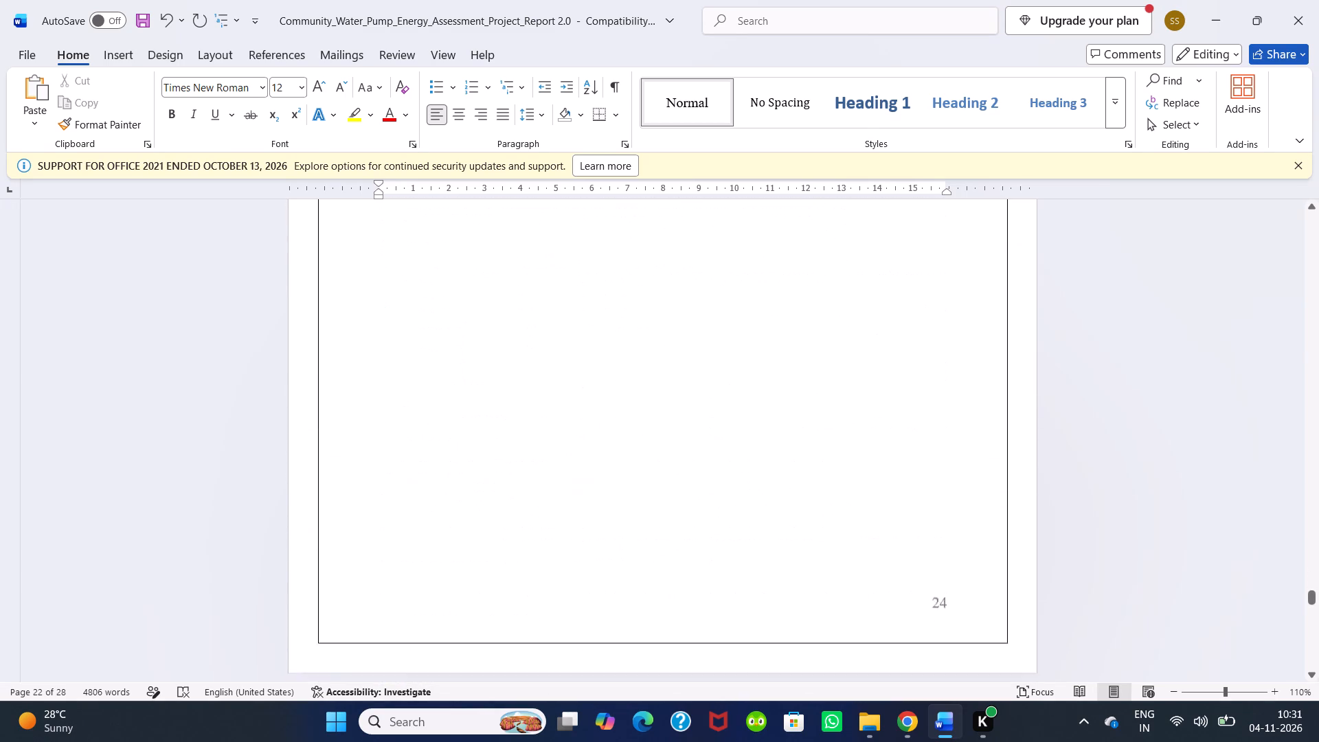
{"action": "scroll", "coordinate": [692, 591], "scroll_direction": "down", "scroll_amount": 4}
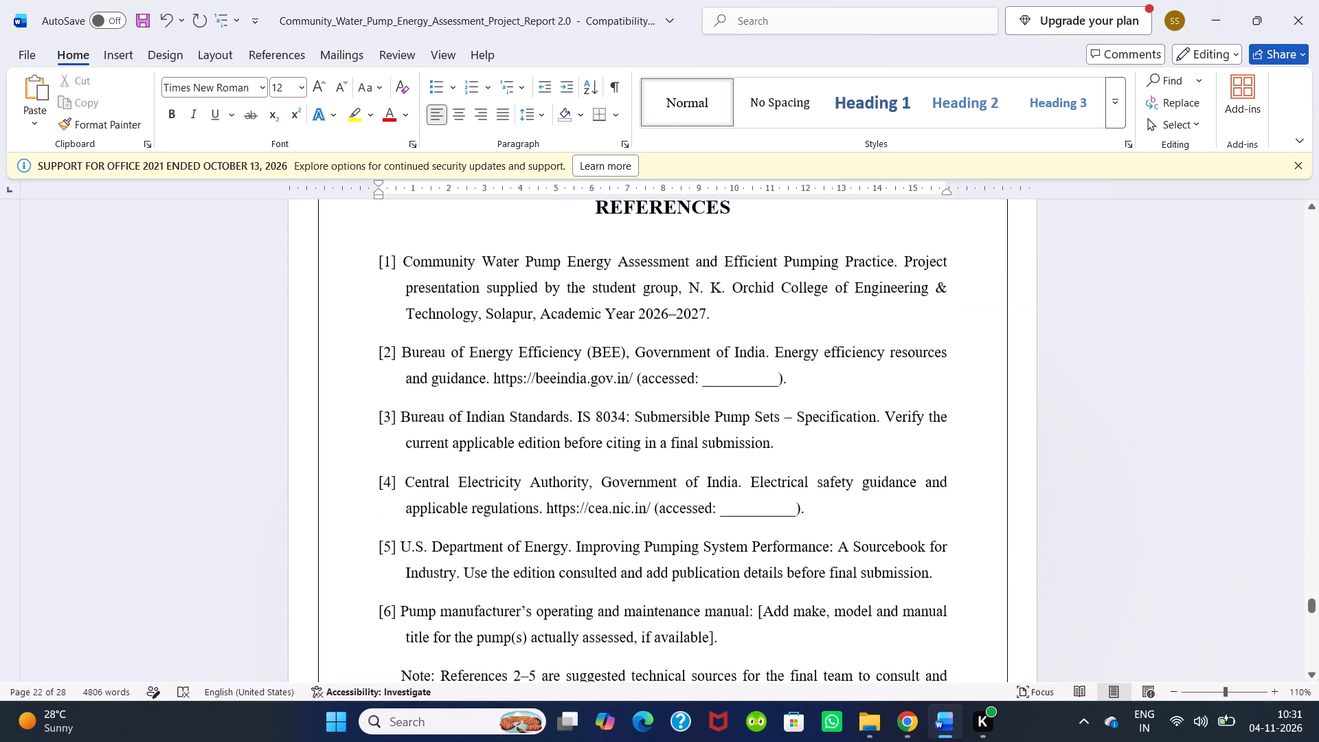
{"action": "scroll", "coordinate": [692, 591], "scroll_direction": "down", "scroll_amount": 3}
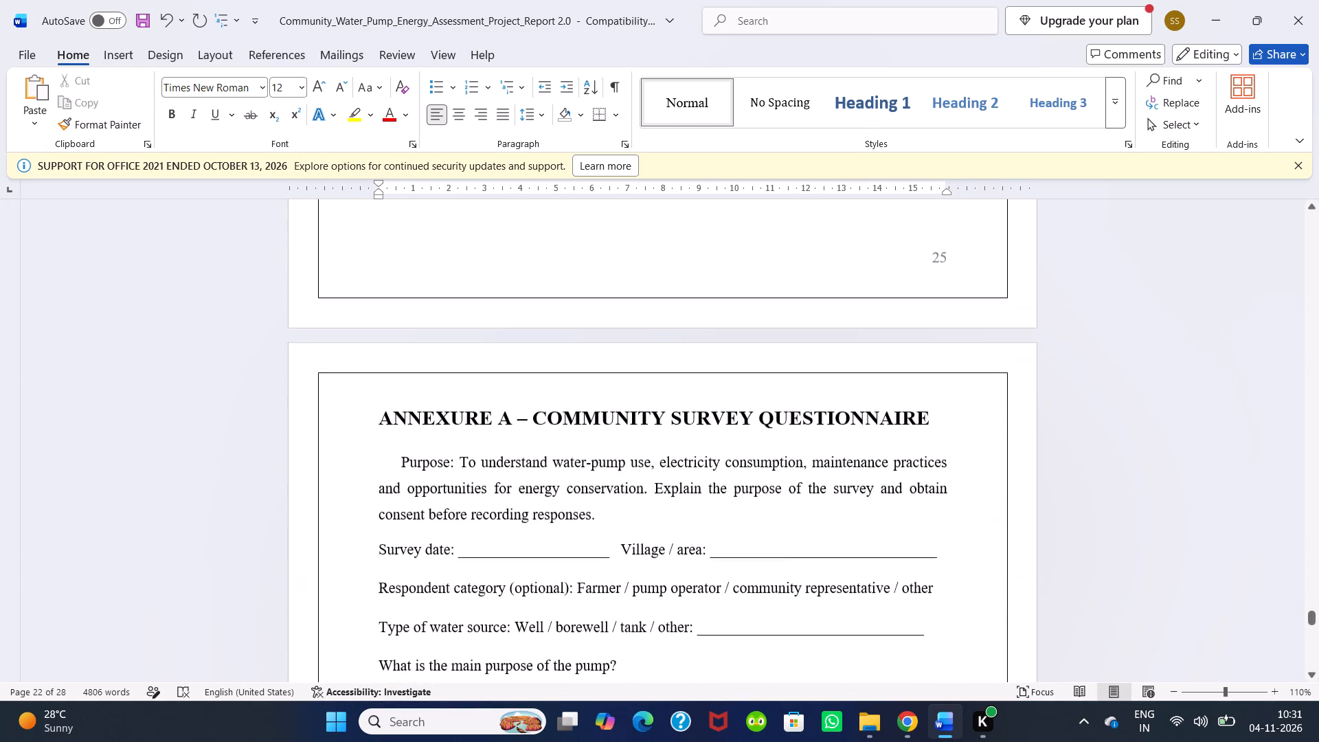
{"action": "scroll", "coordinate": [692, 591], "scroll_direction": "down", "scroll_amount": 3}
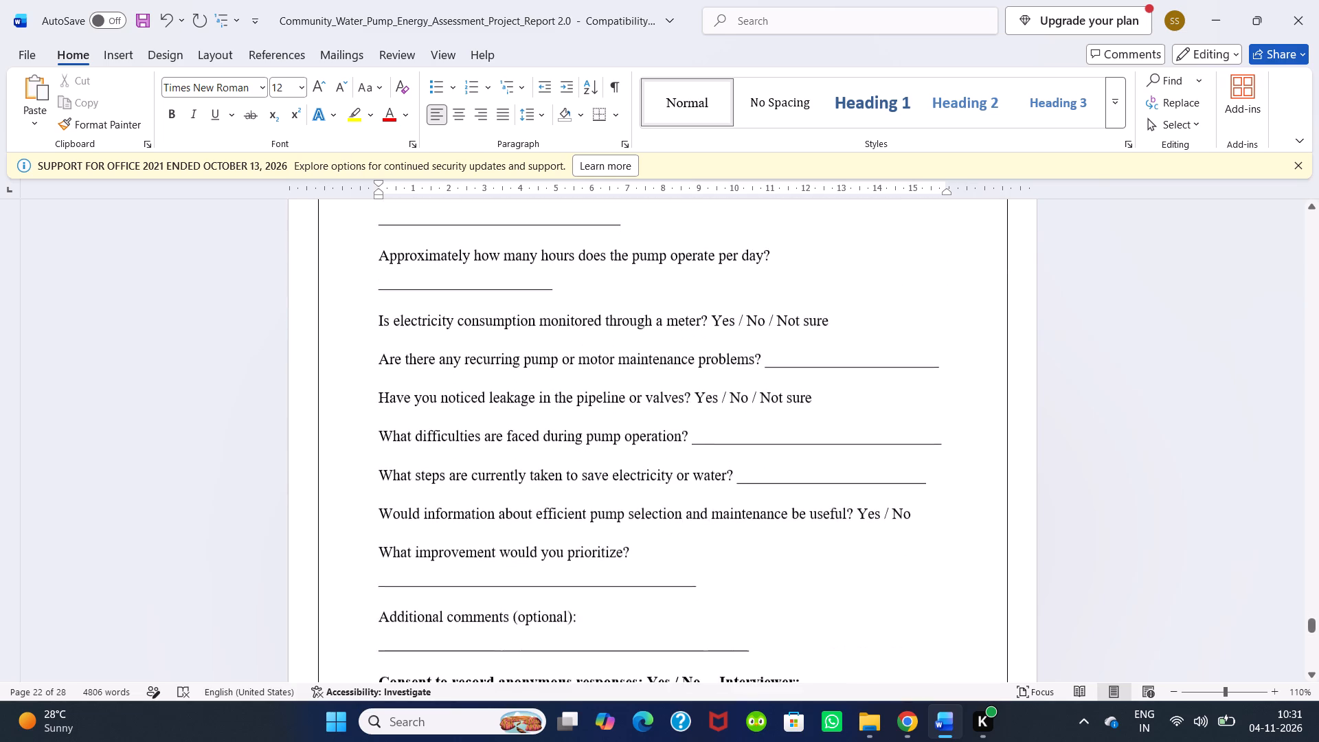
{"action": "scroll", "coordinate": [692, 591], "scroll_direction": "down", "scroll_amount": 3}
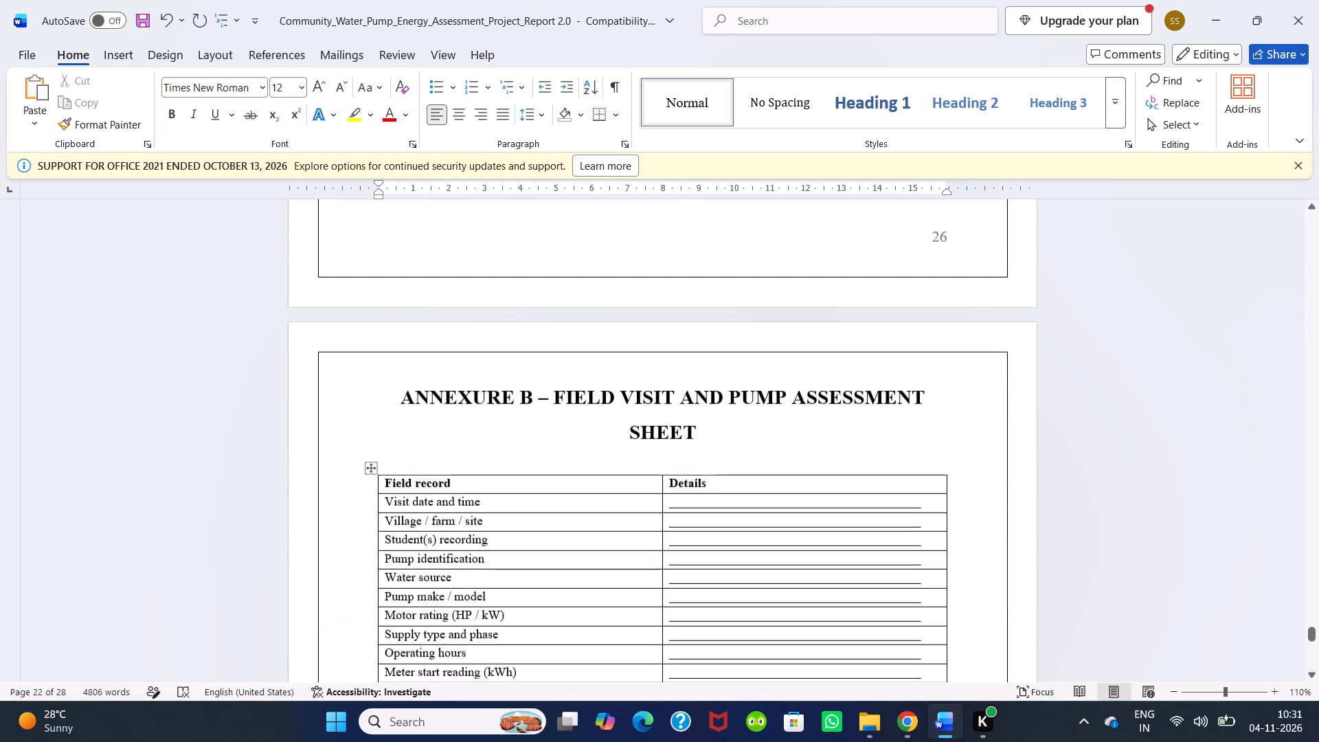
Left-align the "Calculation and units:" paragraph under Energy calculation record in Annexure B to close its stretched word spacing.
{"action": "scroll", "coordinate": [692, 591], "scroll_direction": "down", "scroll_amount": 3}
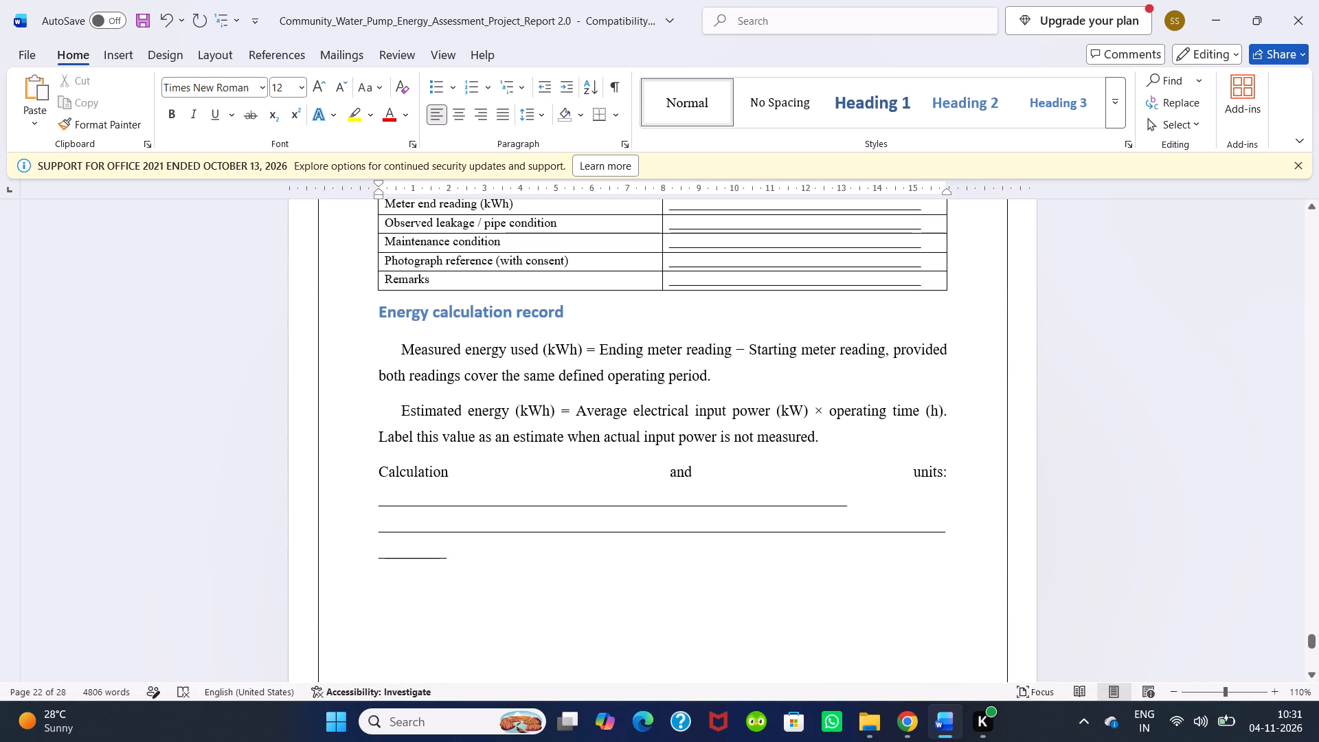
{"action": "left_click_drag", "start_coordinate": [381, 466], "coordinate": [760, 471]}
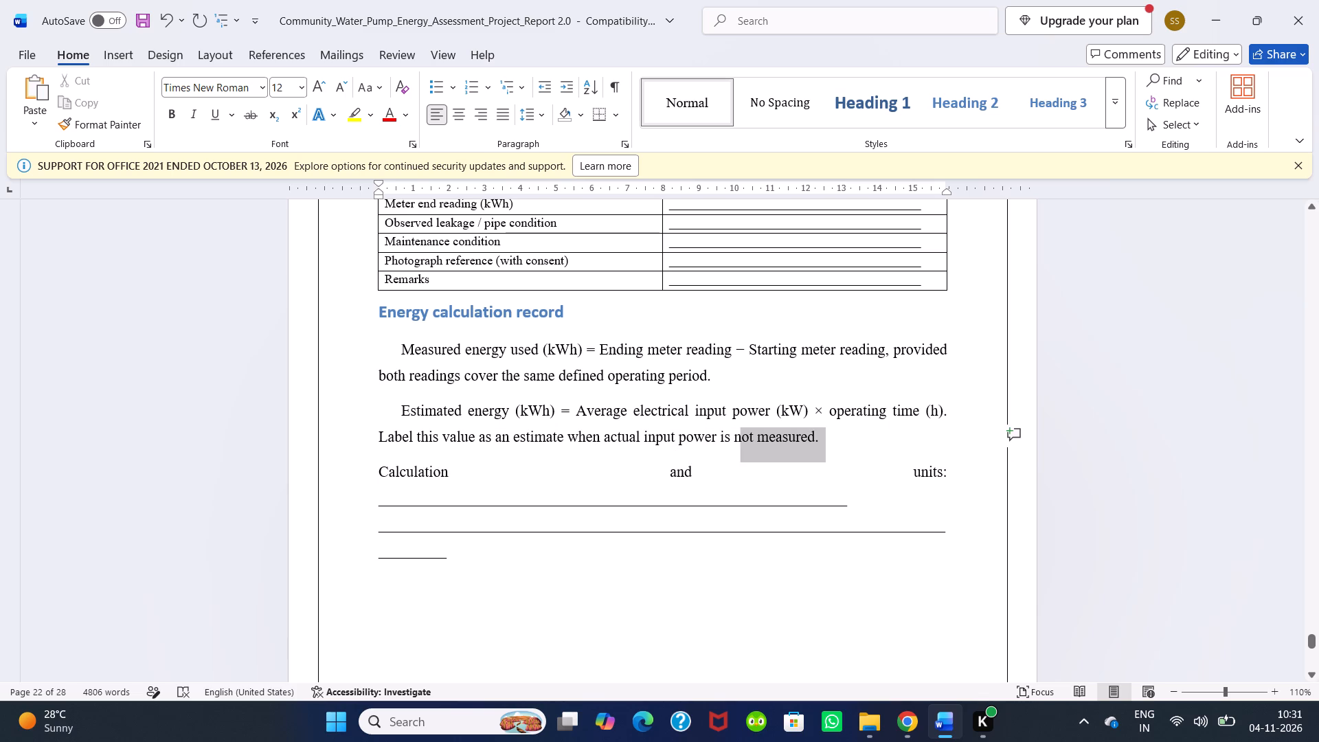
{"action": "left_click_drag", "start_coordinate": [760, 471], "coordinate": [993, 484]}
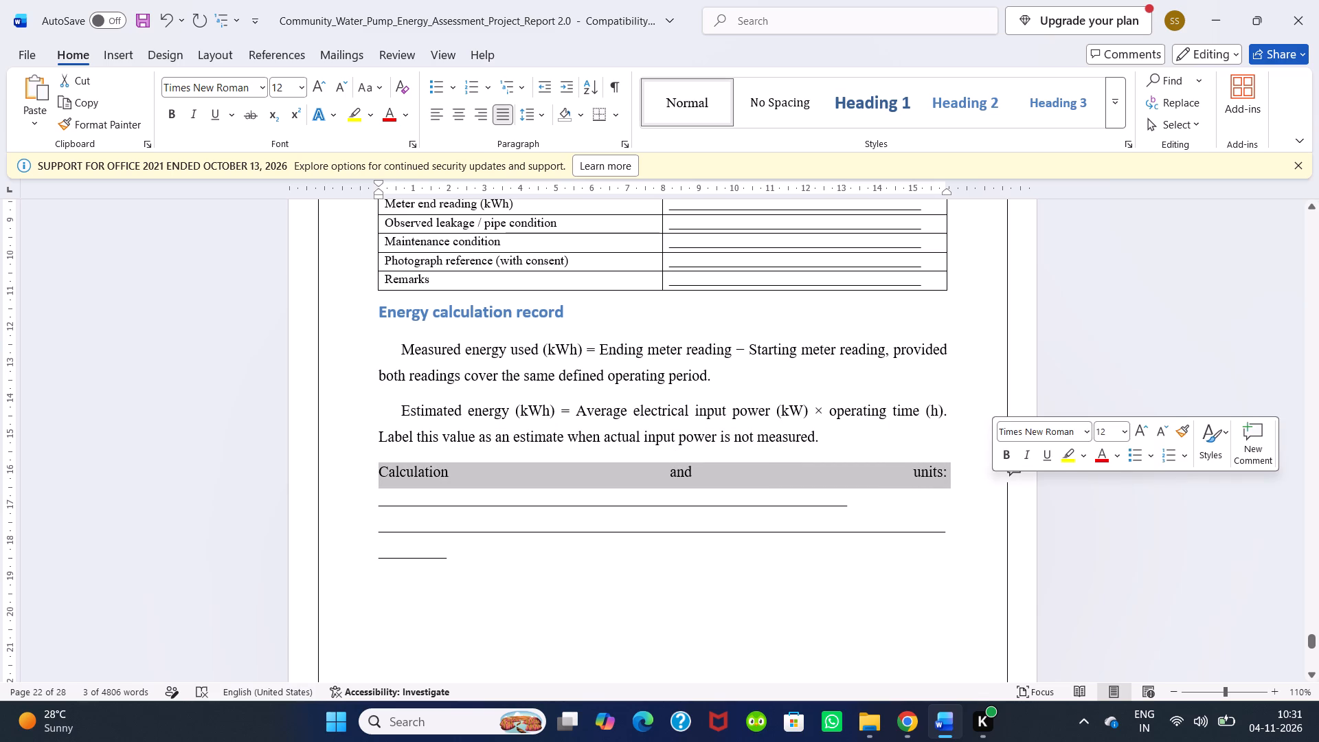
{"action": "left_click", "coordinate": [444, 117]}
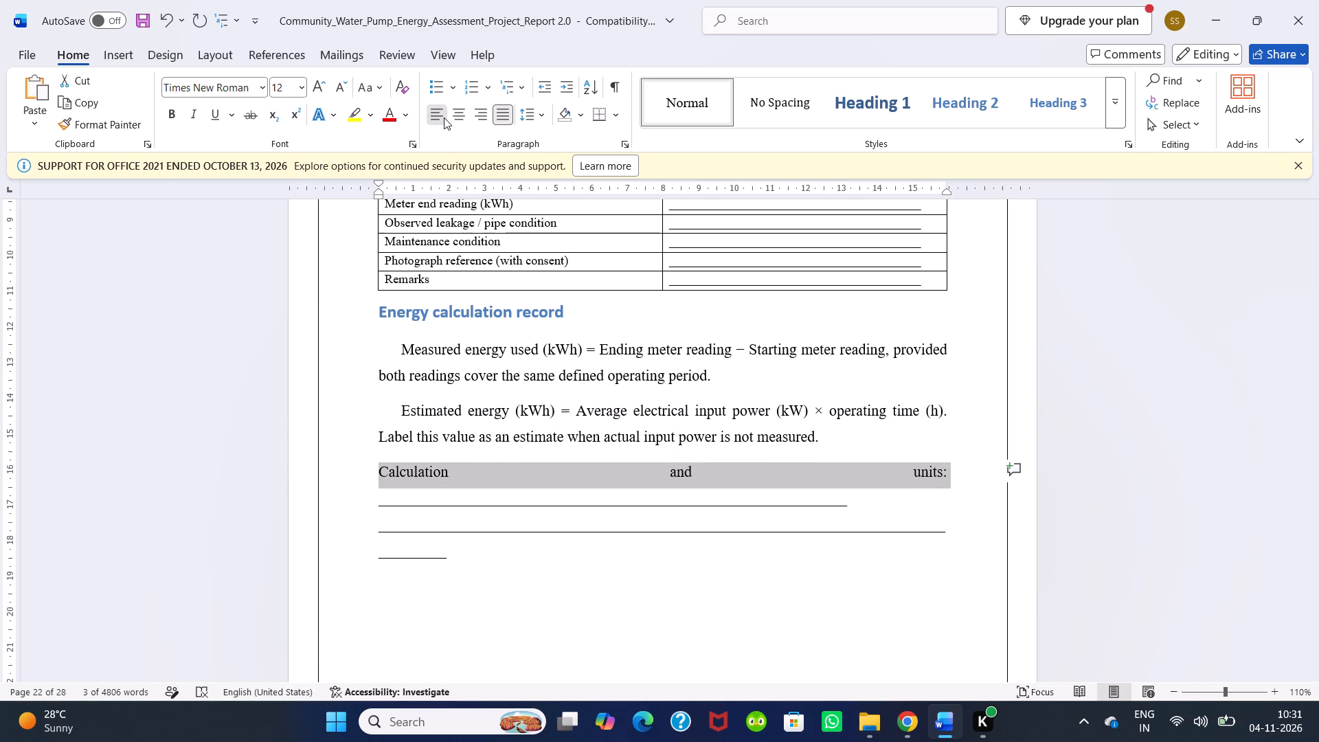
{"action": "left_click", "coordinate": [601, 493]}
Check the remaining pages through the field photograph placeholders at the end of the report, and return to the title page.
{"action": "scroll", "coordinate": [601, 493], "scroll_direction": "down", "scroll_amount": 3}
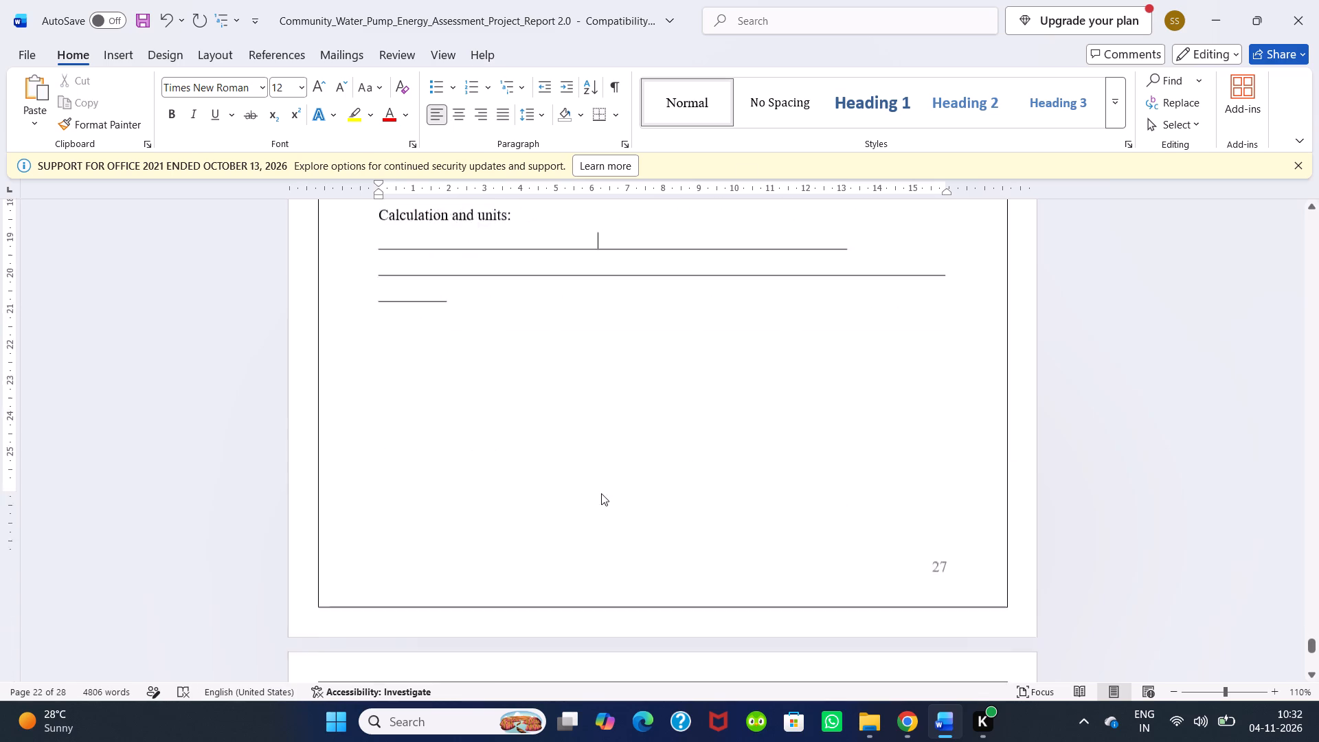
{"action": "scroll", "coordinate": [601, 493], "scroll_direction": "down", "scroll_amount": 7}
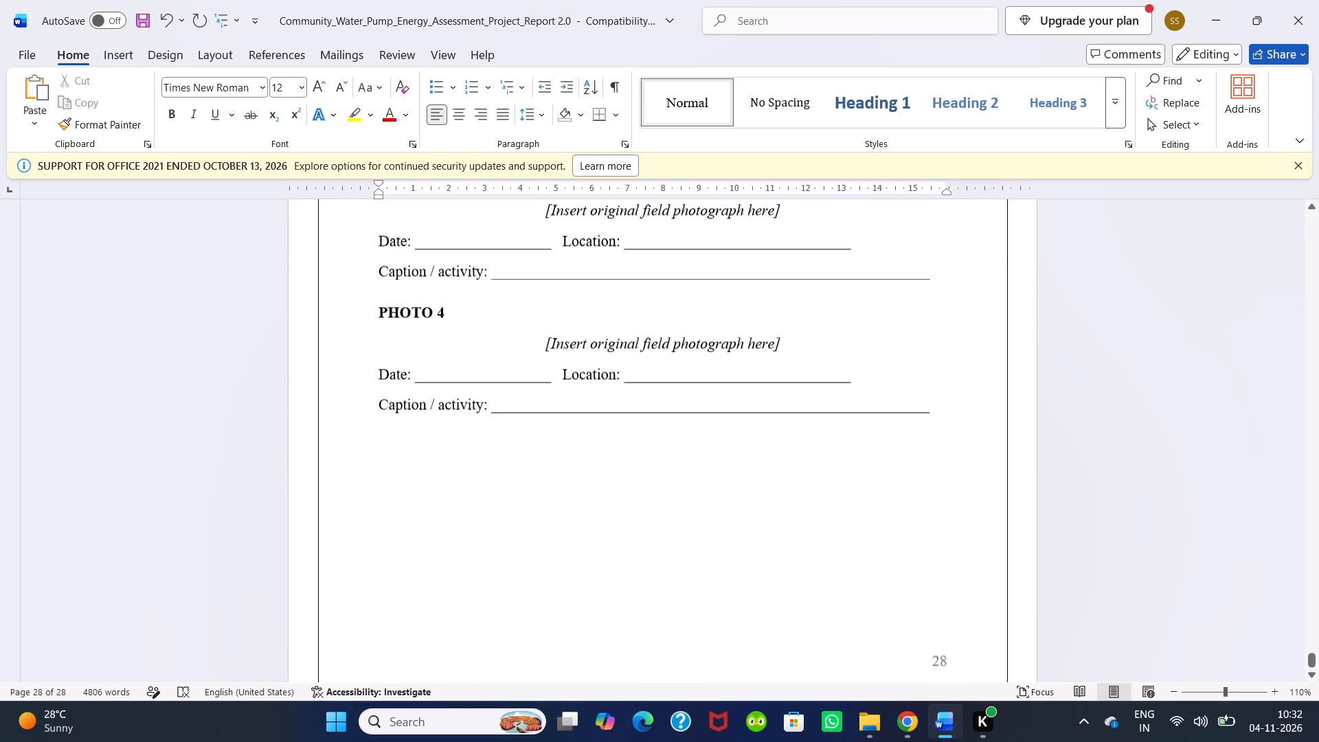
{"action": "scroll", "coordinate": [601, 493], "scroll_direction": "down", "scroll_amount": 4}
{"action": "scroll", "coordinate": [601, 493], "scroll_direction": "up", "scroll_amount": 16}
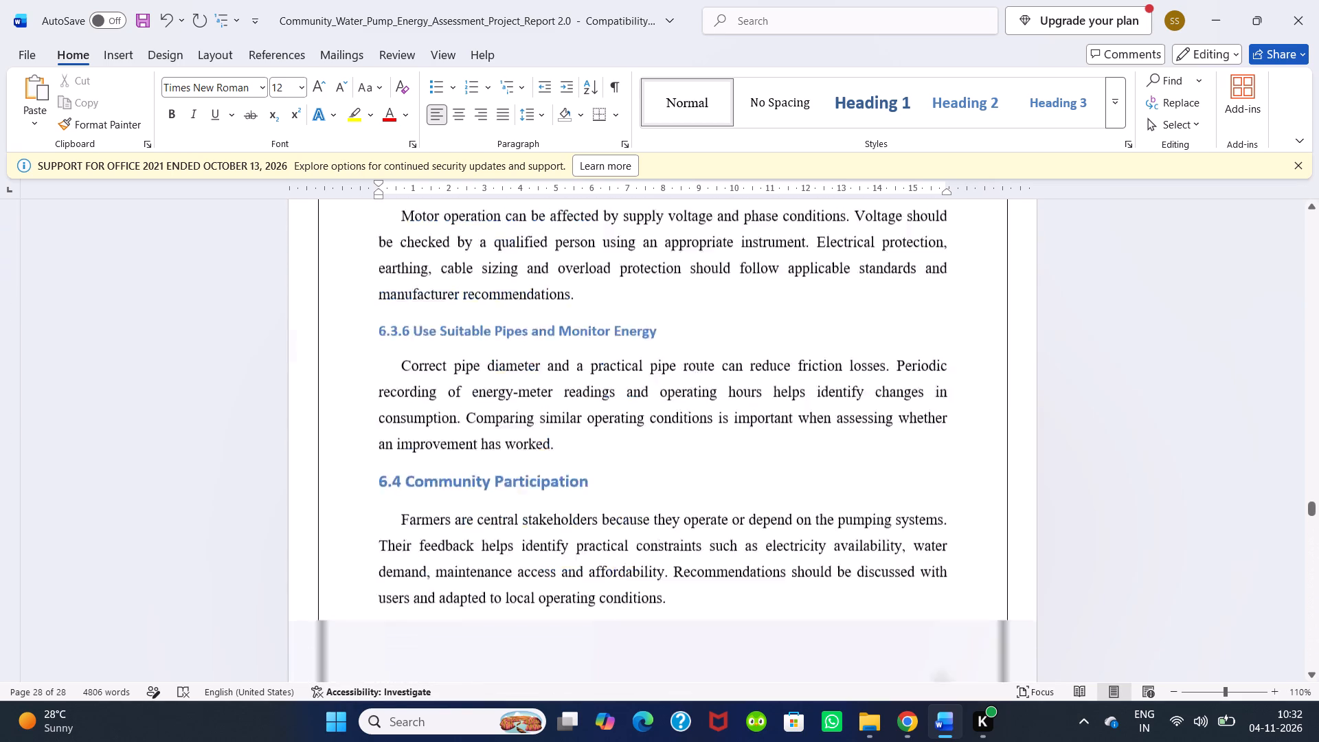
{"action": "scroll", "coordinate": [601, 493], "scroll_direction": "up", "scroll_amount": 20}
{"action": "scroll", "coordinate": [601, 493], "scroll_direction": "up", "scroll_amount": 20}
{"action": "scroll", "coordinate": [601, 493], "scroll_direction": "up", "scroll_amount": 20}
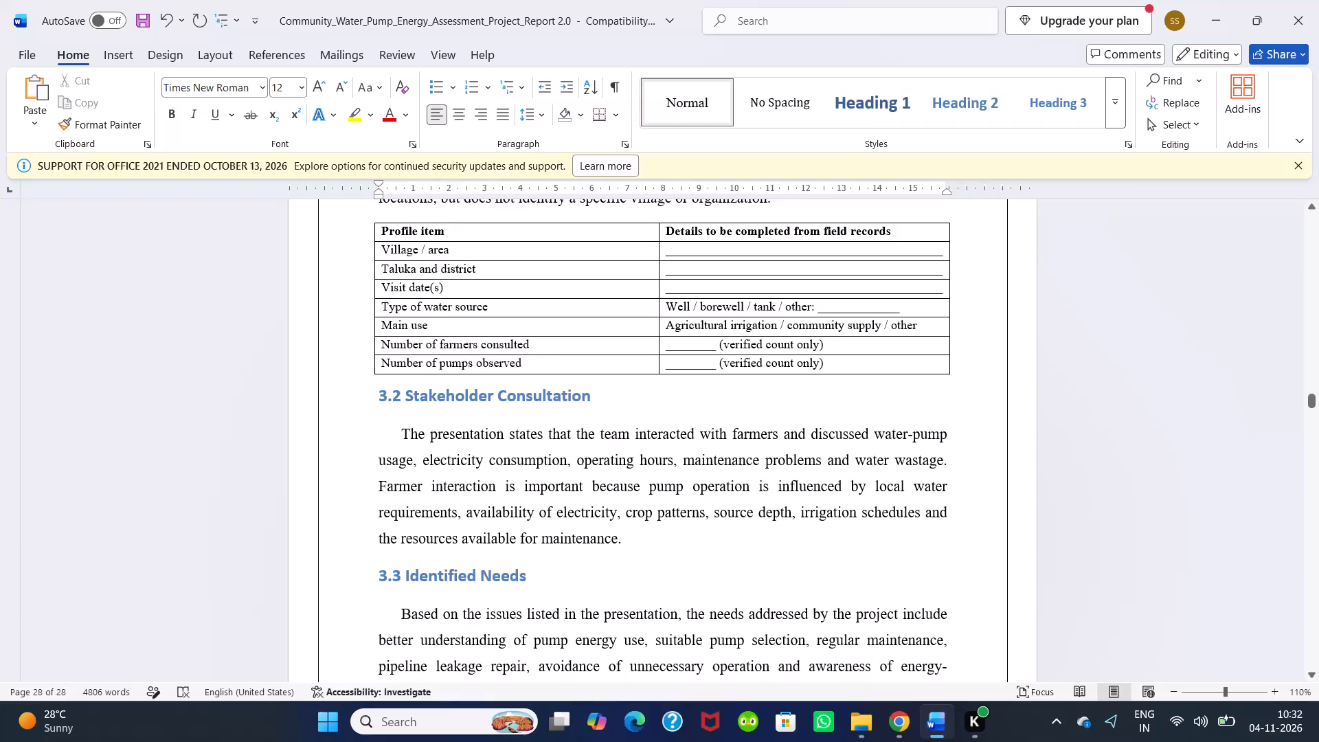
{"action": "scroll", "coordinate": [601, 493], "scroll_direction": "up", "scroll_amount": 20}
{"action": "scroll", "coordinate": [601, 493], "scroll_direction": "up", "scroll_amount": 17}
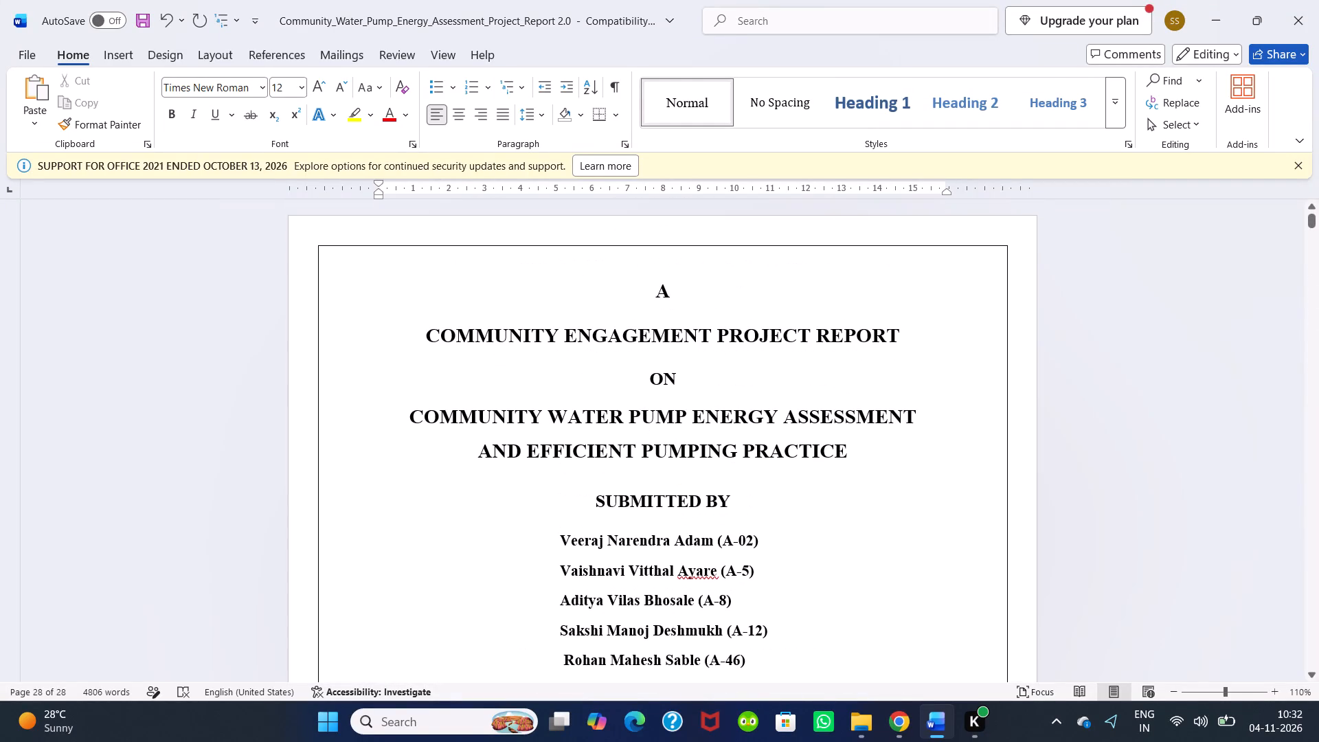
Indent the PRINCIPAL heading slightly with spaces in the signature table on the Certificate page.
{"action": "scroll", "coordinate": [635, 560], "scroll_direction": "down", "scroll_amount": 1}
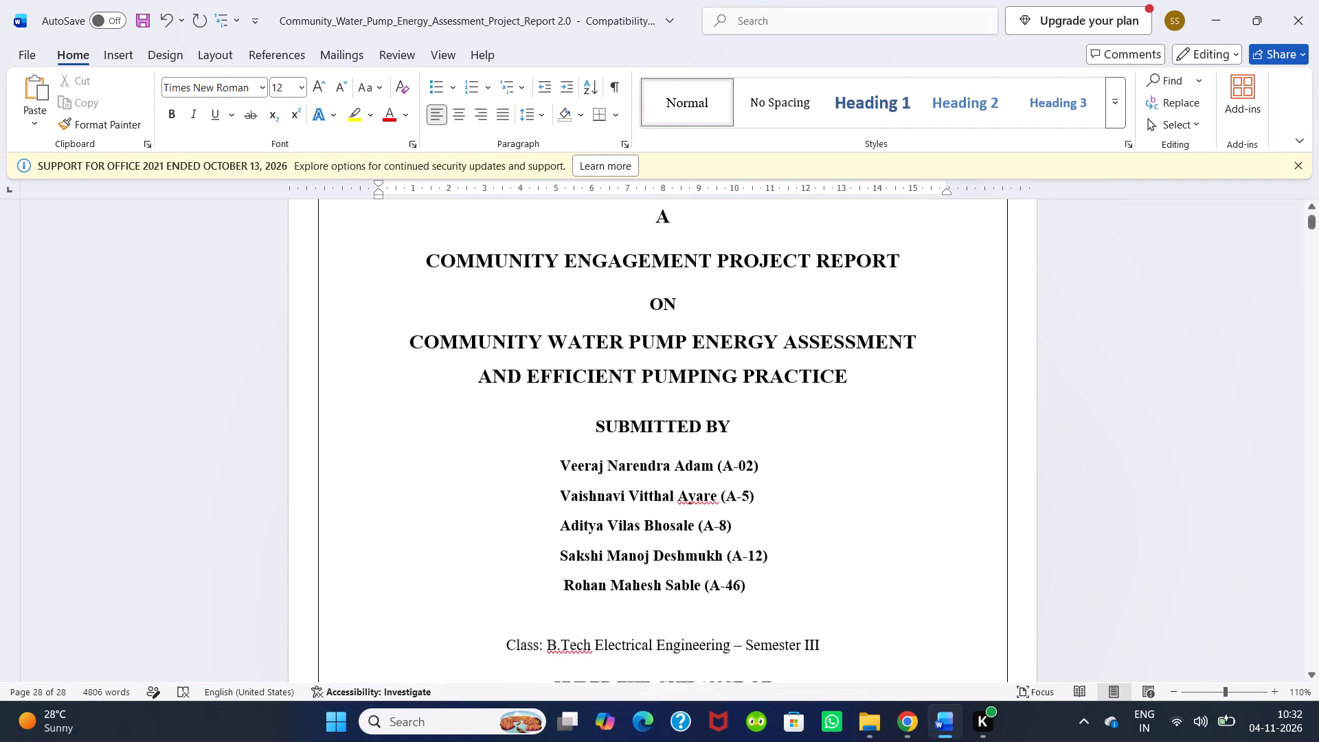
{"action": "scroll", "coordinate": [635, 560], "scroll_direction": "down", "scroll_amount": 4}
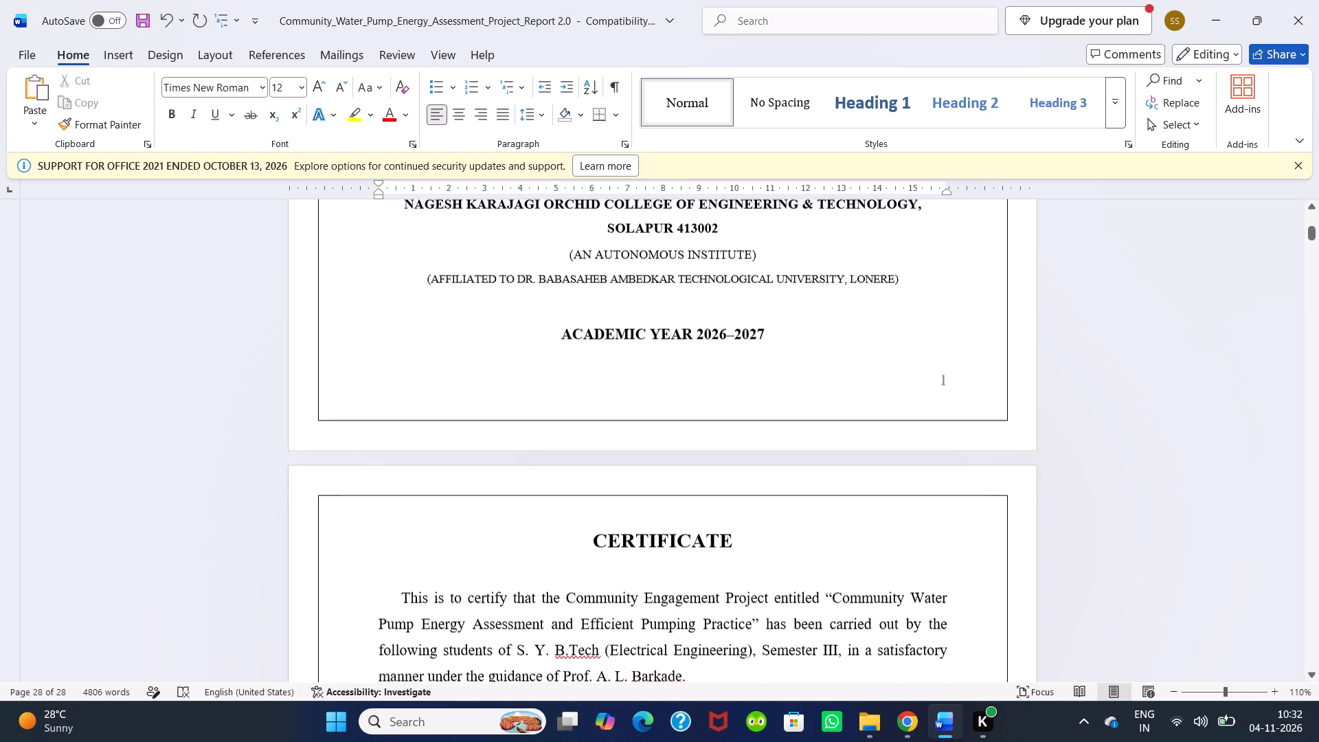
{"action": "scroll", "coordinate": [635, 560], "scroll_direction": "up", "scroll_amount": 1}
{"action": "scroll", "coordinate": [635, 560], "scroll_direction": "down", "scroll_amount": 3}
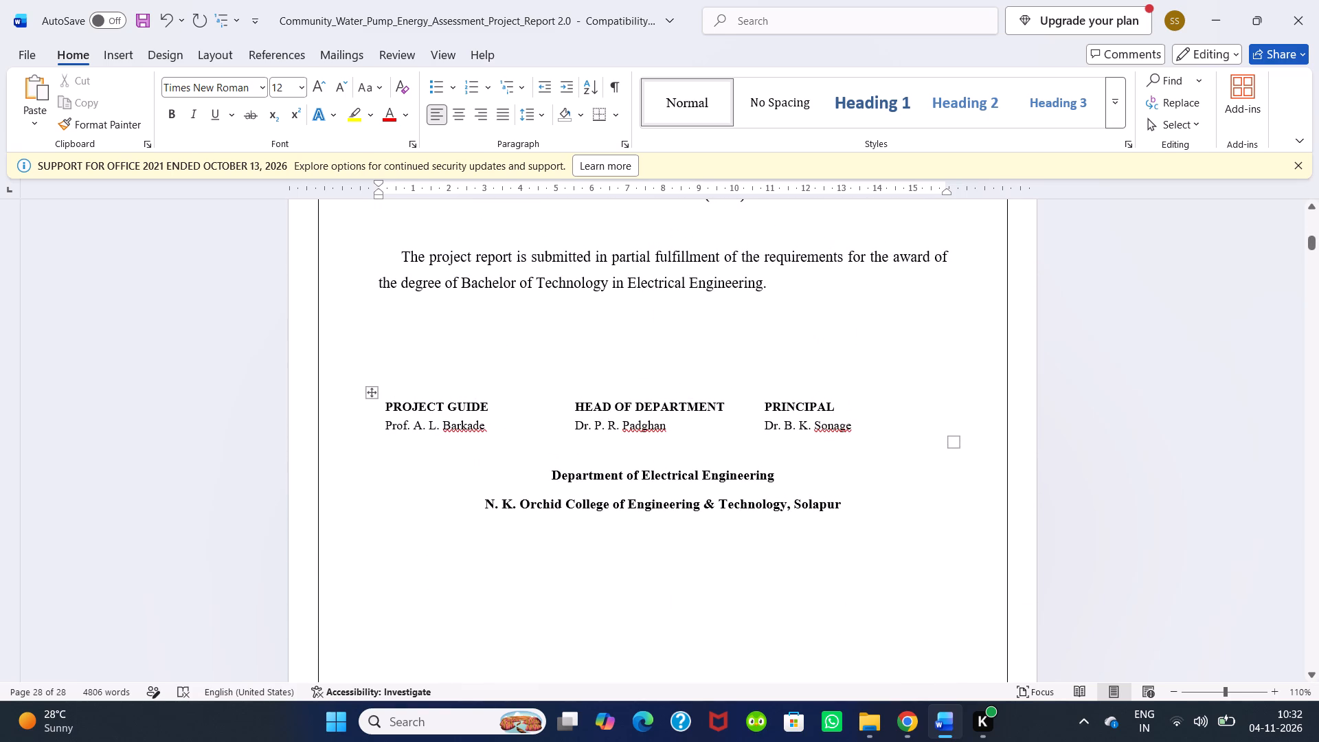
{"action": "left_click", "coordinate": [768, 407]}
{"action": "key", "text": "space"}
{"action": "key", "text": "space"}
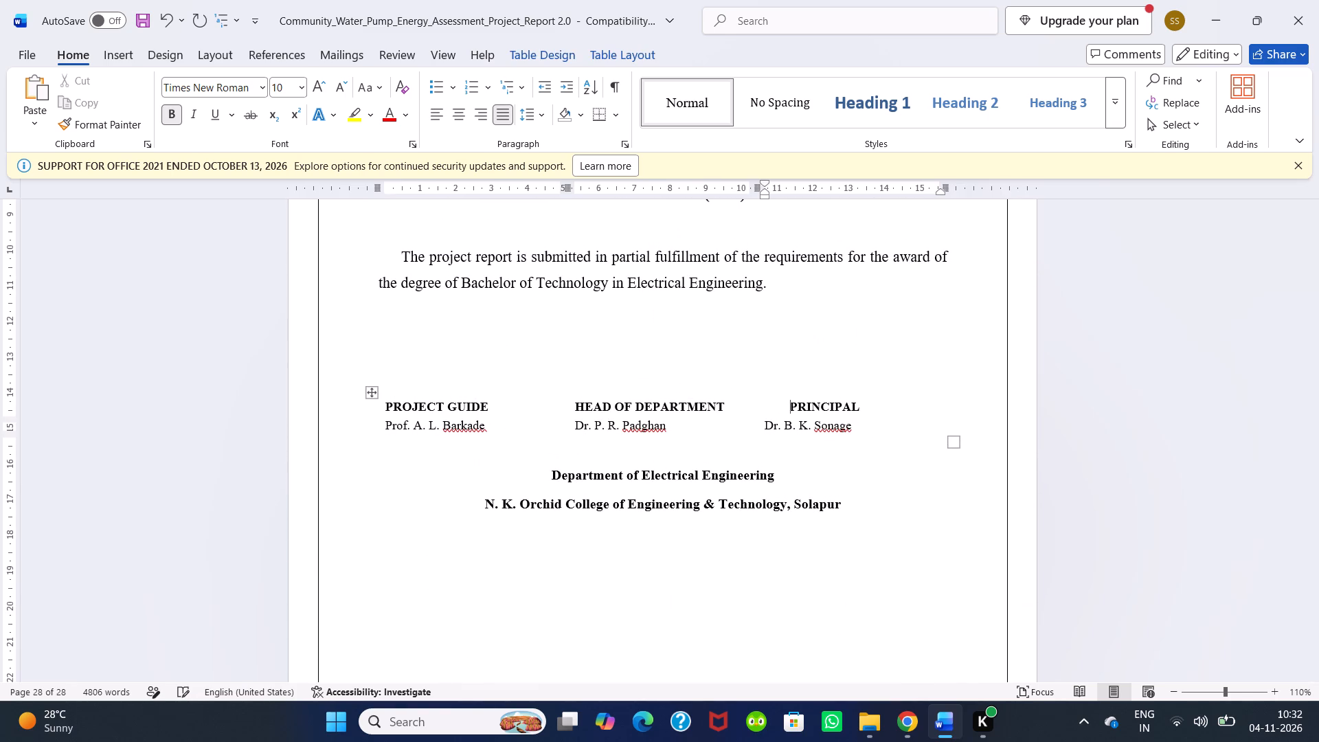
Indent the principal's name with spaces so it sits beneath the PRINCIPAL heading in the Certificate signature table.
{"action": "key", "text": "Down"}
{"action": "key", "text": "Left"}
{"action": "key", "text": "Left"}
{"action": "key", "text": "Left"}
{"action": "key", "text": "Left"}
{"action": "key", "text": "Left"}
{"action": "key", "text": "Left"}
{"action": "key", "text": "Right"}
{"action": "key", "text": "Right"}
{"action": "key", "text": "Right"}
{"action": "key", "text": "Down"}
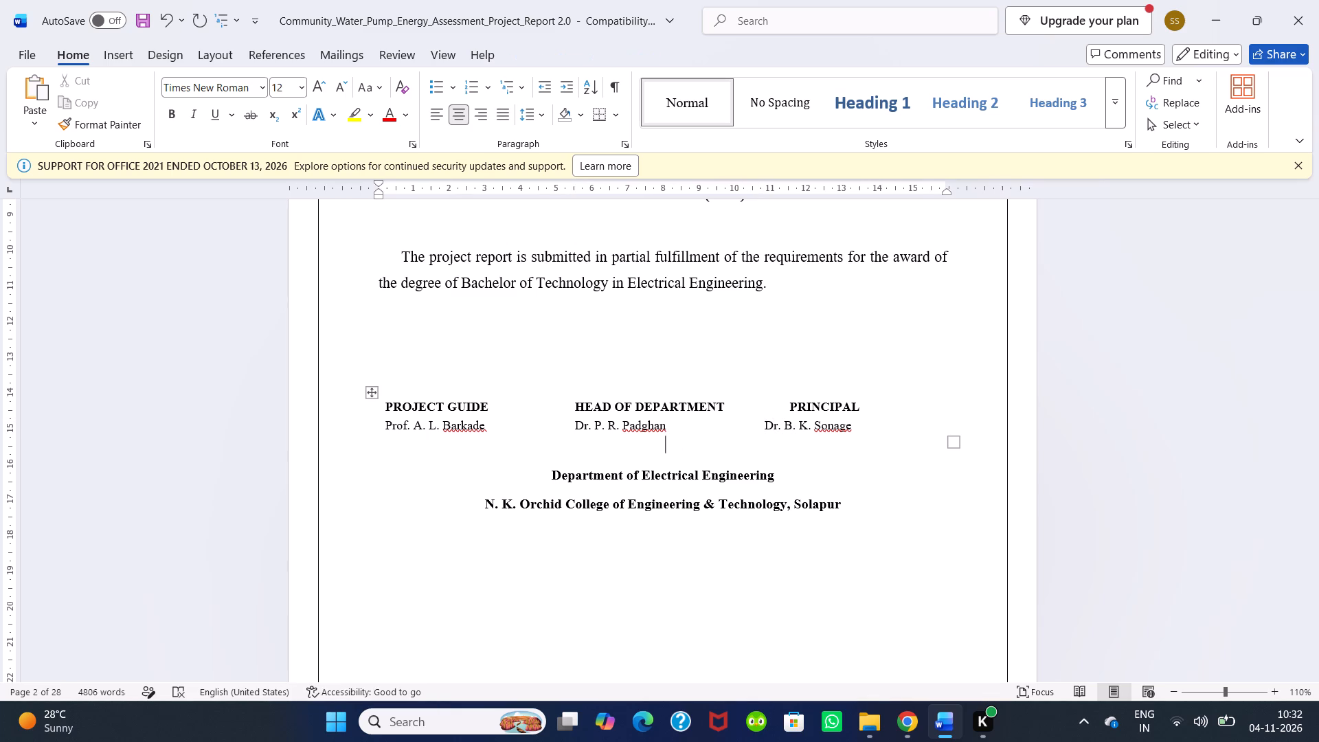
{"action": "key", "text": "Up"}
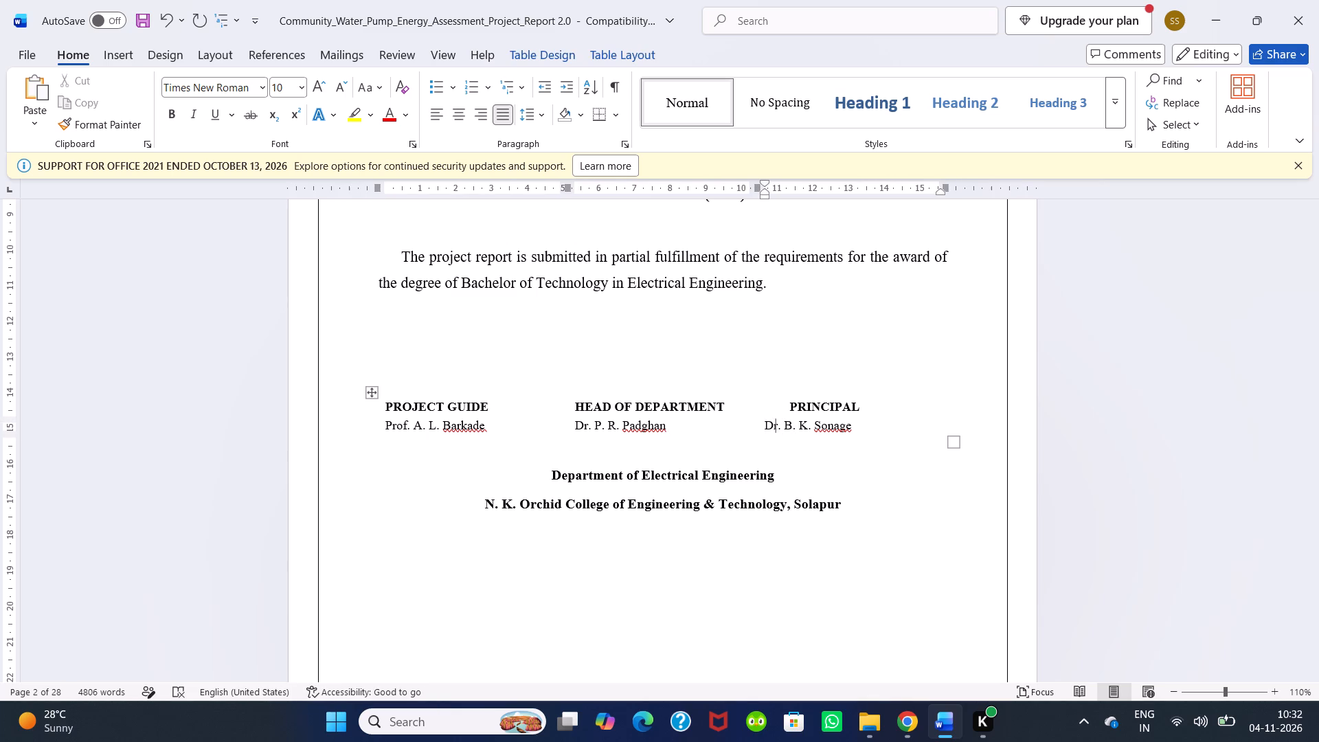
{"action": "key", "text": "Left"}
{"action": "key", "text": "Left"}
{"action": "key", "text": "space"}
{"action": "key", "text": "space"}
{"action": "key", "text": "space"}
{"action": "key", "text": "space"}
{"action": "key", "text": "space"}
{"action": "key", "text": "space"}
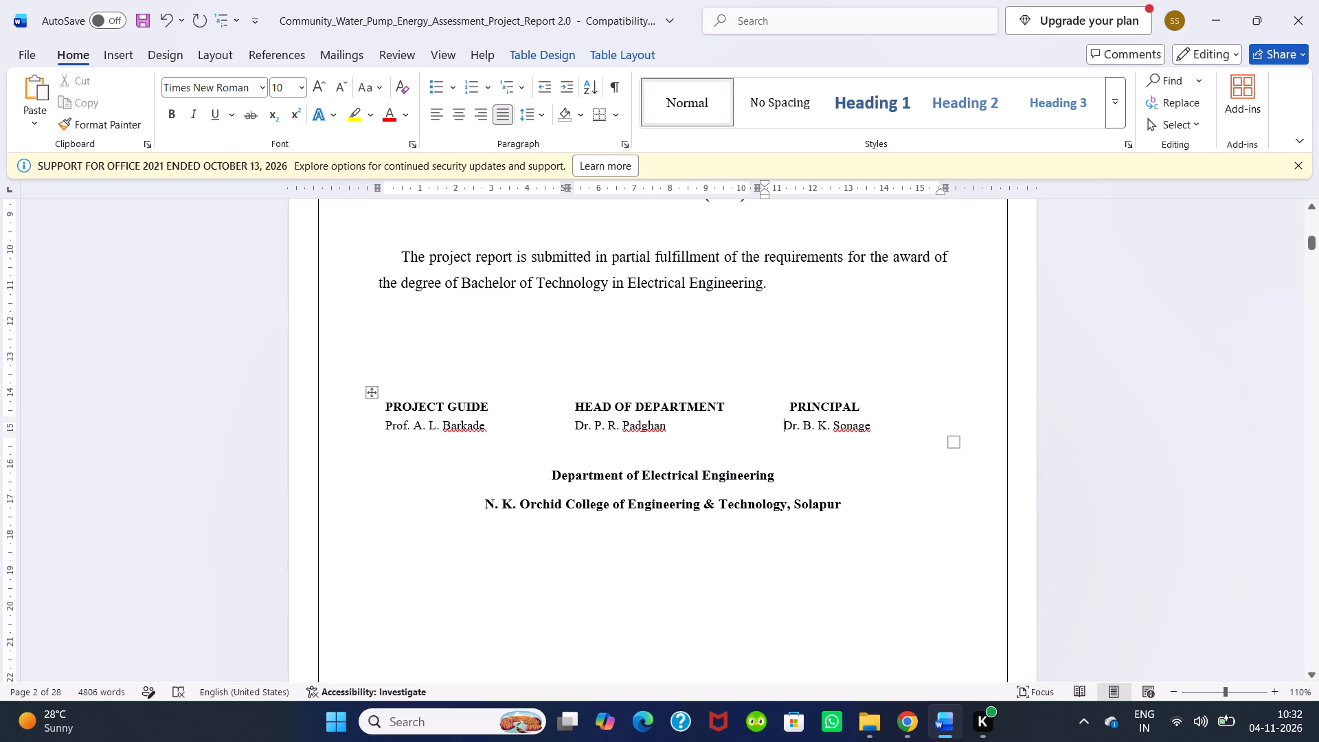
Move the Certificate signature table slightly up and to the right, closer to the degree paragraph.
{"action": "left_click_drag", "start_coordinate": [374, 392], "coordinate": [405, 366]}
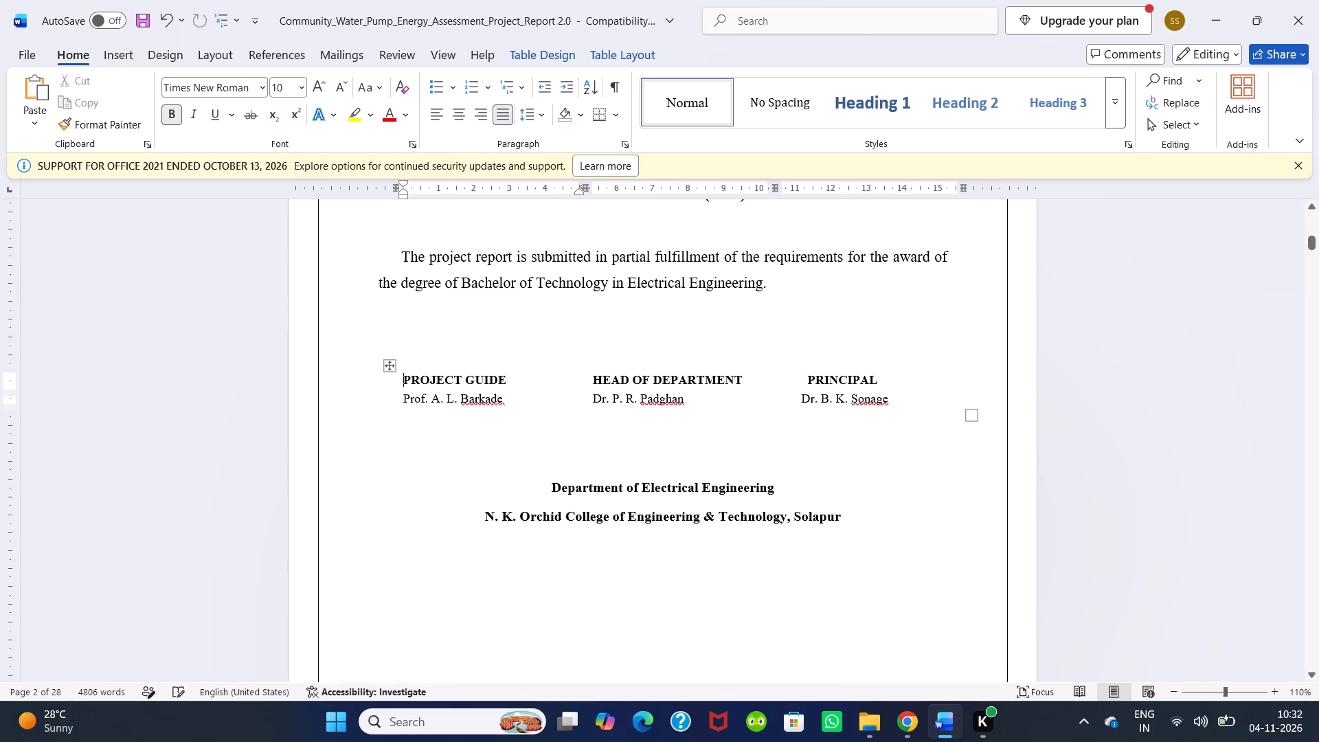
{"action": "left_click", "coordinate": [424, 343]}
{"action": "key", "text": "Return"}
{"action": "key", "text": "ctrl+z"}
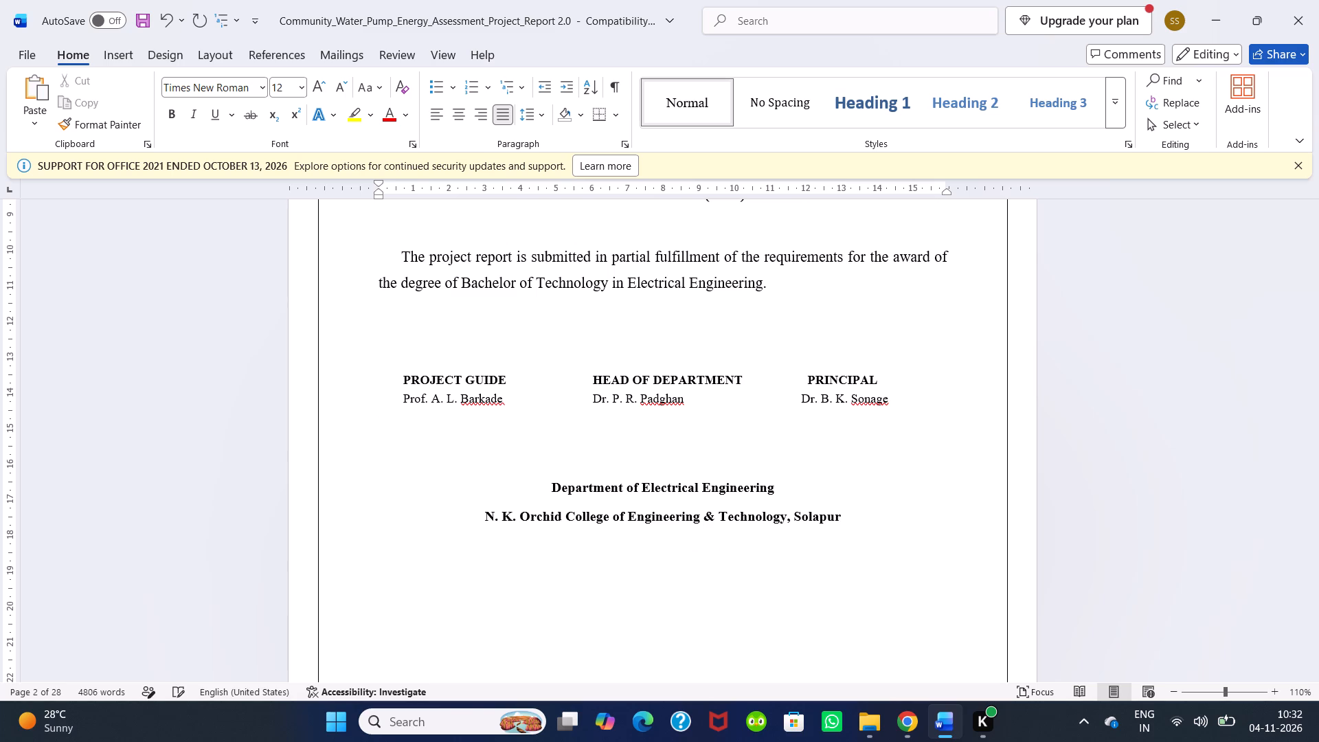
Insert blank lines before the Department of Electrical Engineering and college name lines to lower them toward the Certificate page's bottom.
{"action": "left_click", "coordinate": [491, 302]}
{"action": "left_click", "coordinate": [477, 328]}
{"action": "key", "text": "Return"}
{"action": "key", "text": "Return"}
{"action": "key", "text": "Return"}
{"action": "key", "text": "Return"}
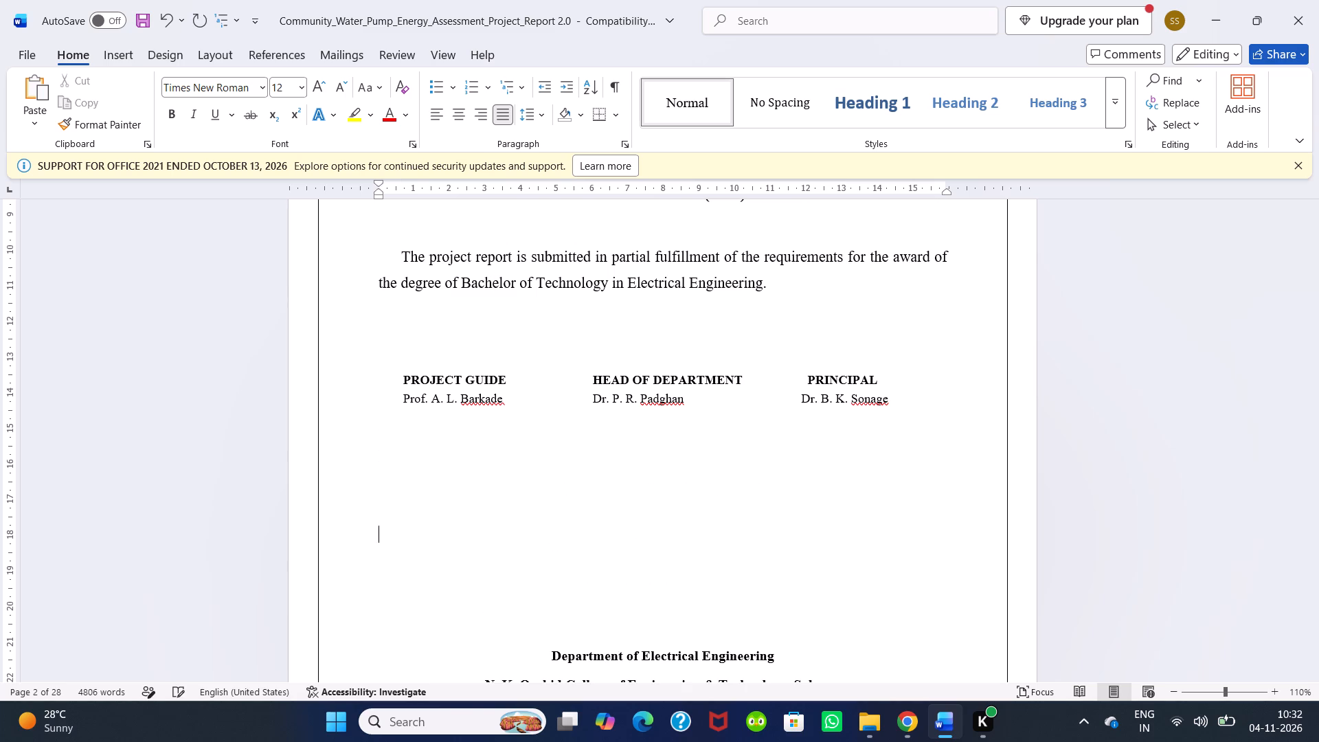
{"action": "scroll", "coordinate": [477, 328], "scroll_direction": "down", "scroll_amount": 2}
{"action": "scroll", "coordinate": [477, 328], "scroll_direction": "up", "scroll_amount": 1}
{"action": "key", "text": "Return"}
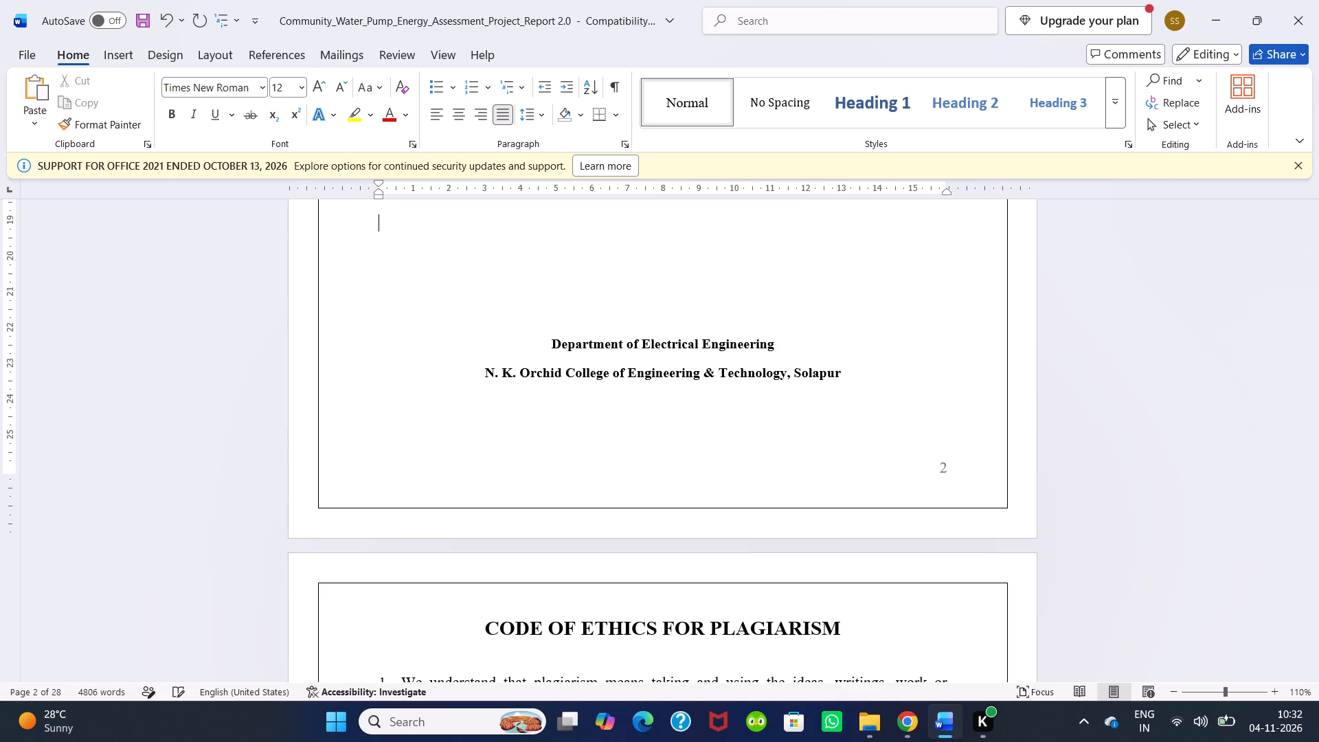
{"action": "key", "text": "Return"}
{"action": "scroll", "coordinate": [477, 328], "scroll_direction": "right", "scroll_amount": 1}
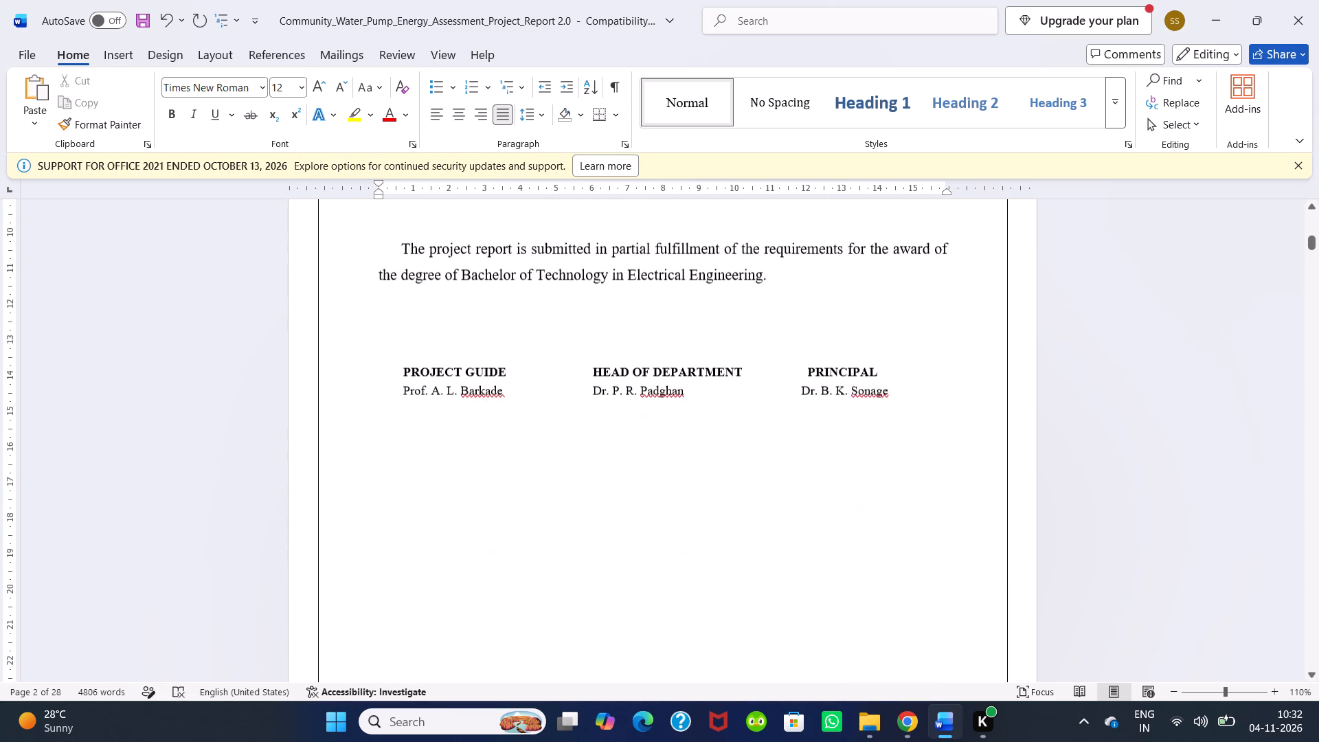
{"action": "scroll", "coordinate": [477, 328], "scroll_direction": "right", "scroll_amount": 1}
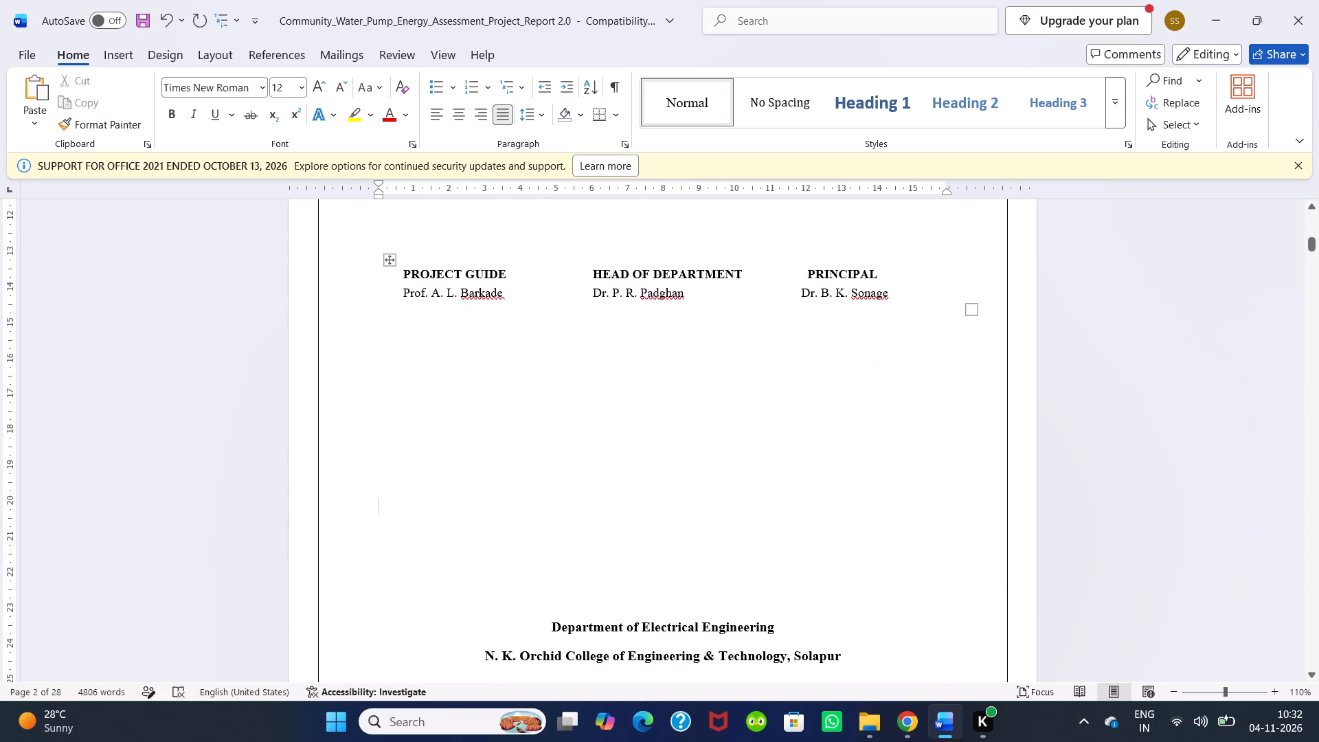
{"action": "key", "text": "BackSpace"}
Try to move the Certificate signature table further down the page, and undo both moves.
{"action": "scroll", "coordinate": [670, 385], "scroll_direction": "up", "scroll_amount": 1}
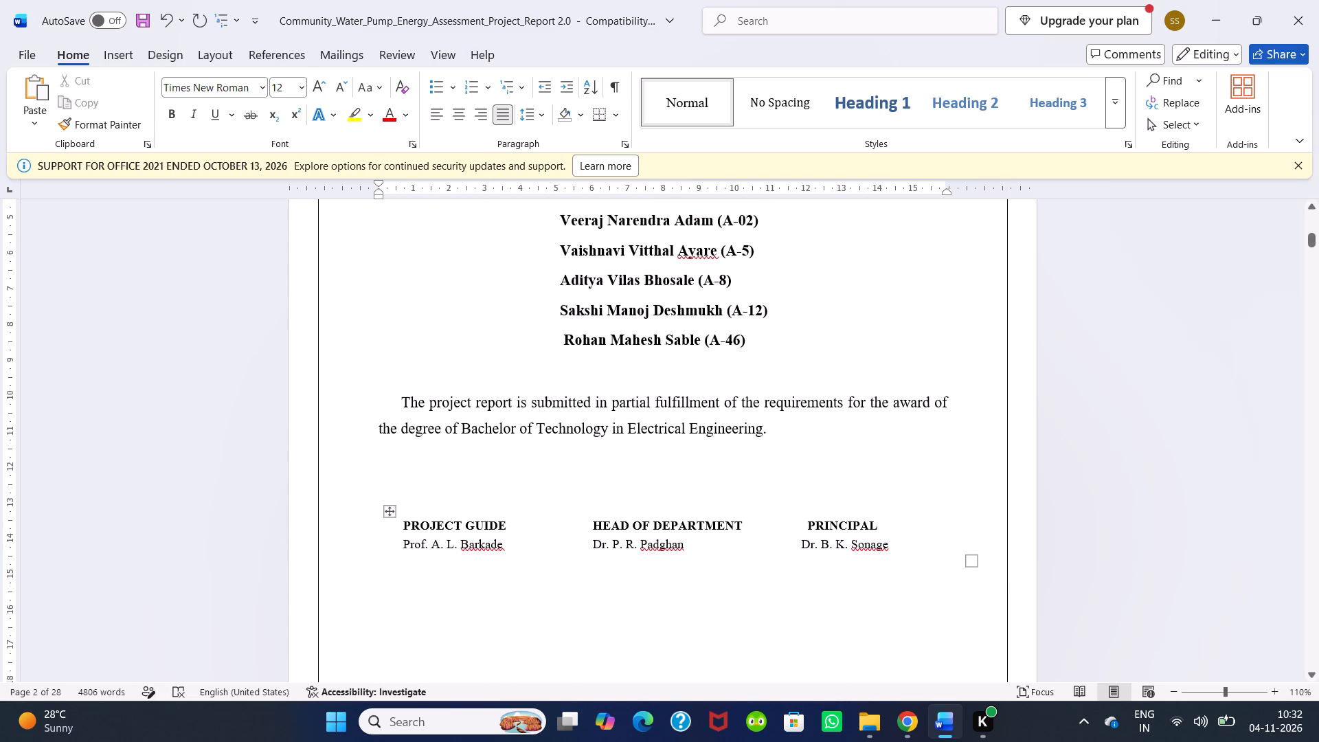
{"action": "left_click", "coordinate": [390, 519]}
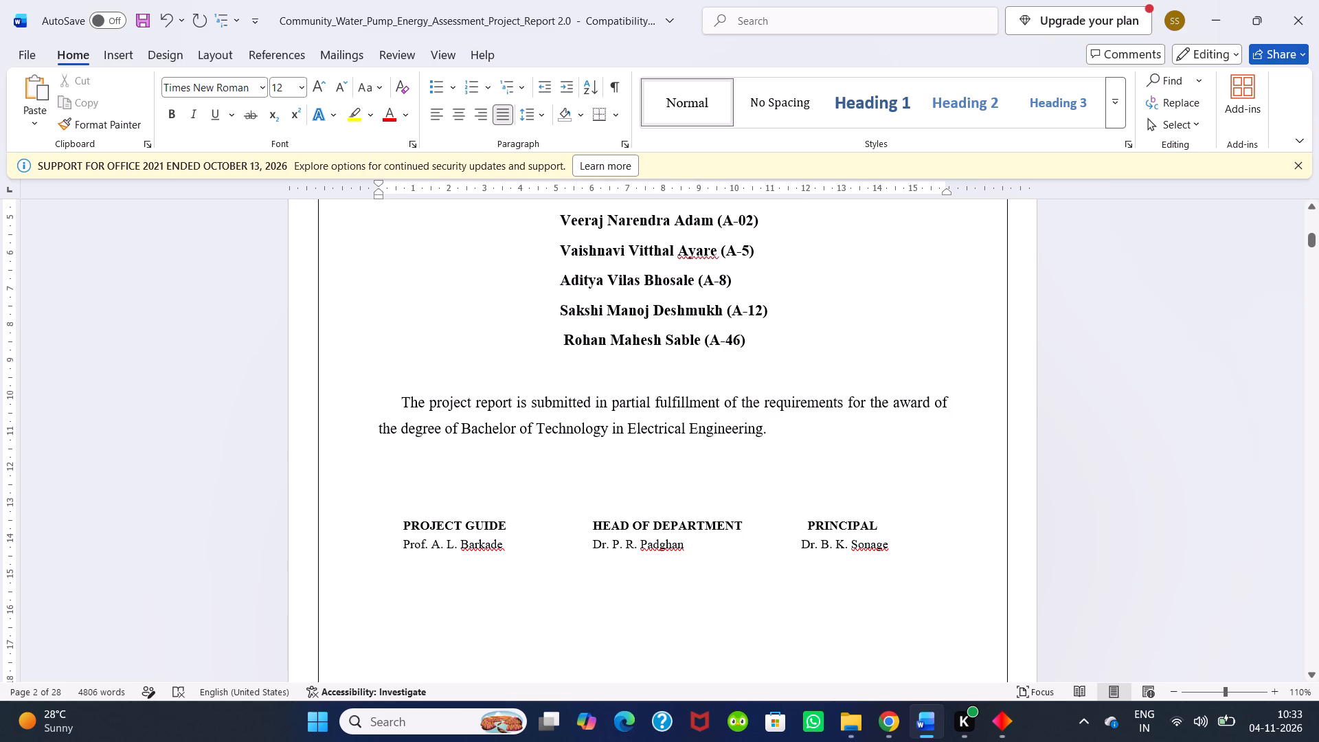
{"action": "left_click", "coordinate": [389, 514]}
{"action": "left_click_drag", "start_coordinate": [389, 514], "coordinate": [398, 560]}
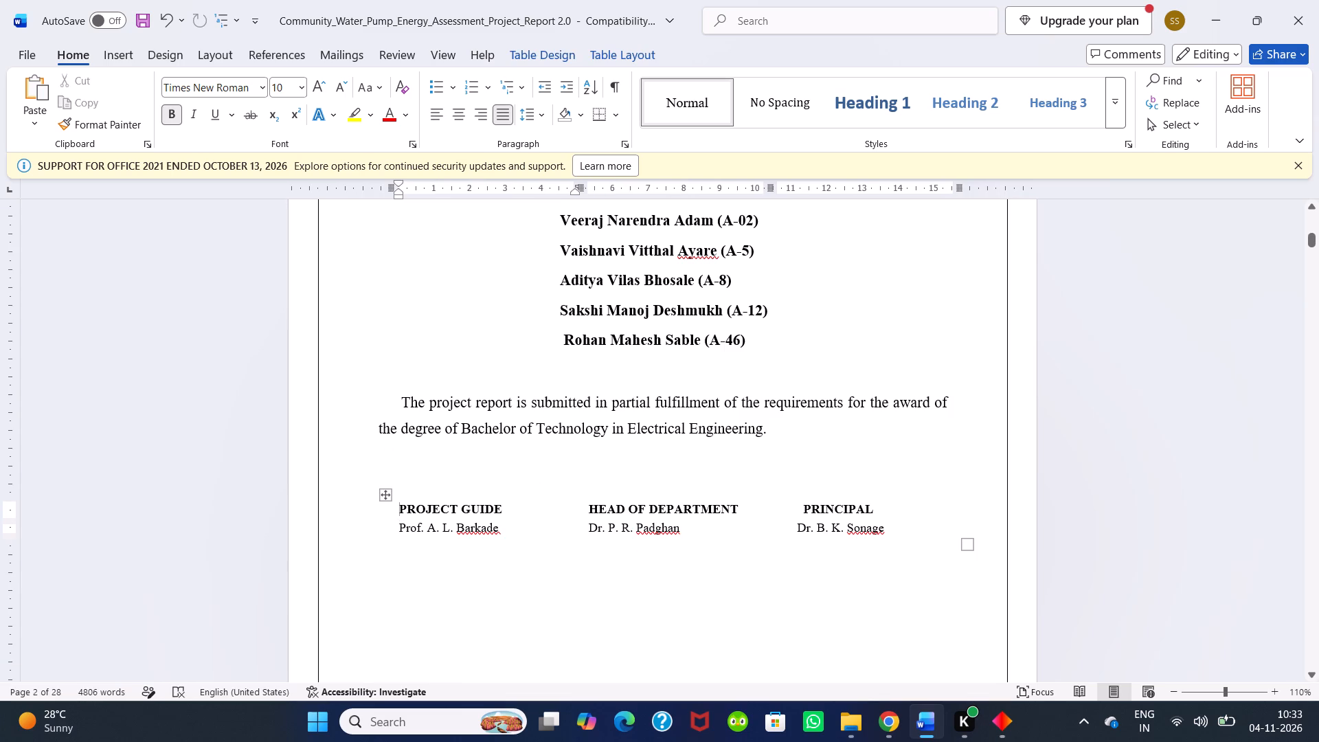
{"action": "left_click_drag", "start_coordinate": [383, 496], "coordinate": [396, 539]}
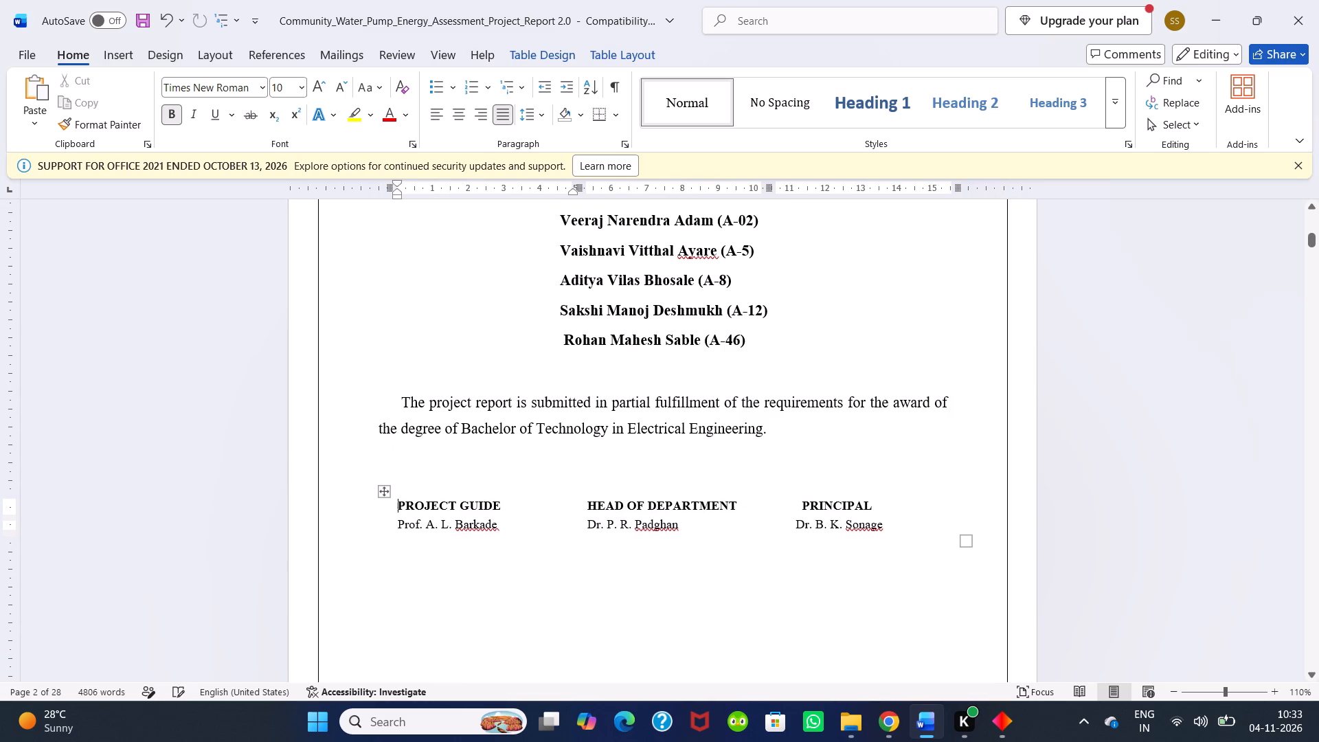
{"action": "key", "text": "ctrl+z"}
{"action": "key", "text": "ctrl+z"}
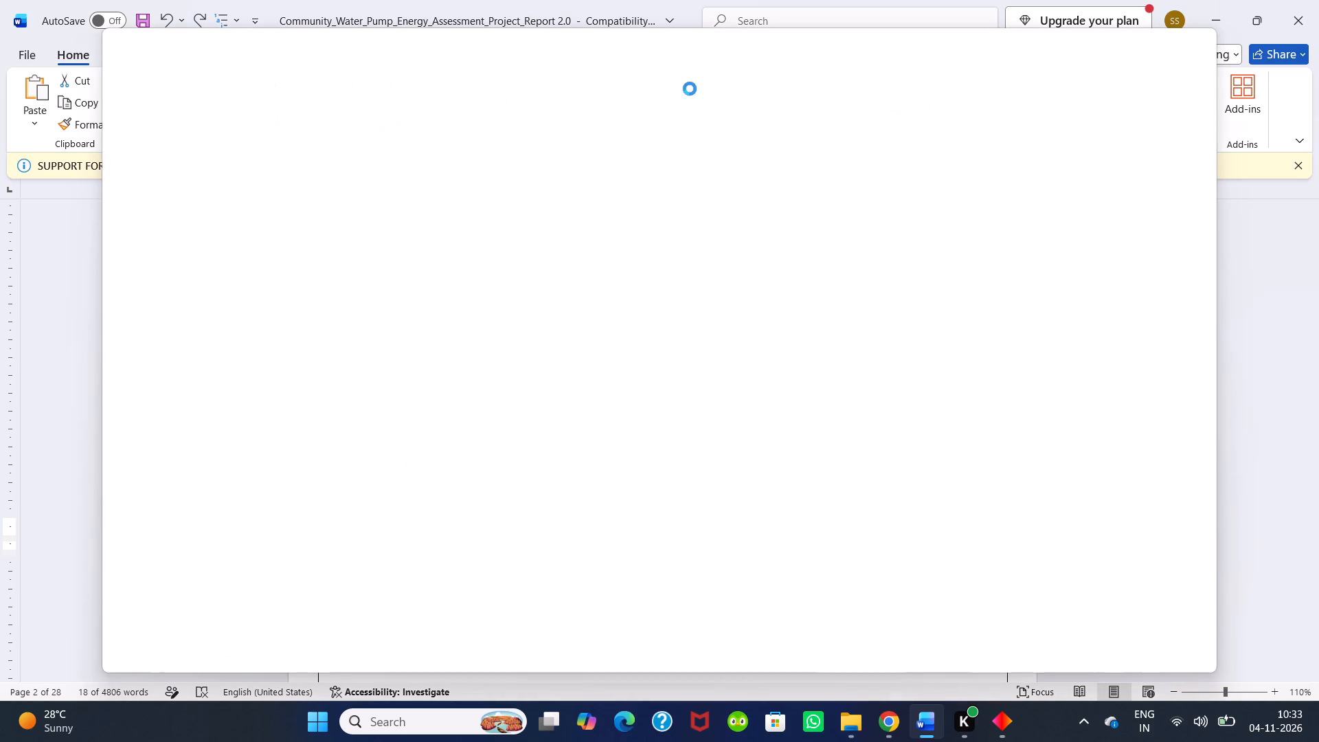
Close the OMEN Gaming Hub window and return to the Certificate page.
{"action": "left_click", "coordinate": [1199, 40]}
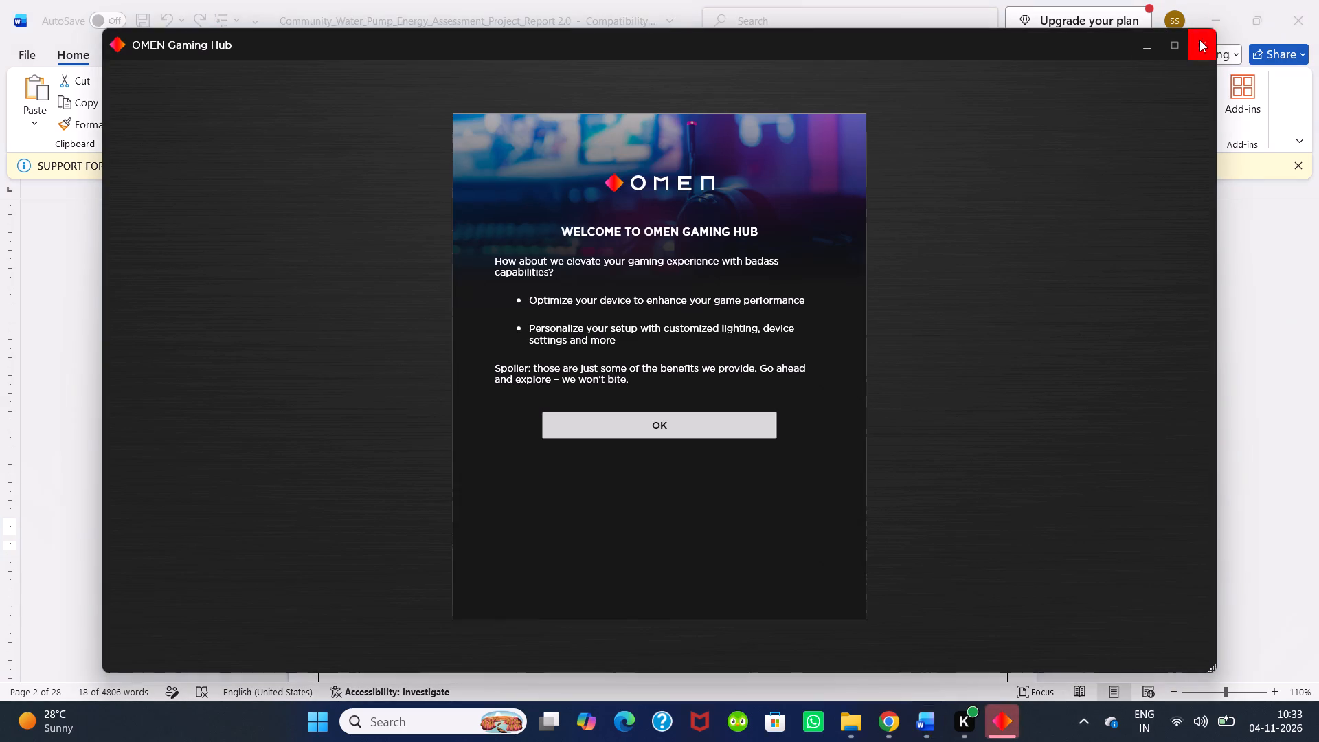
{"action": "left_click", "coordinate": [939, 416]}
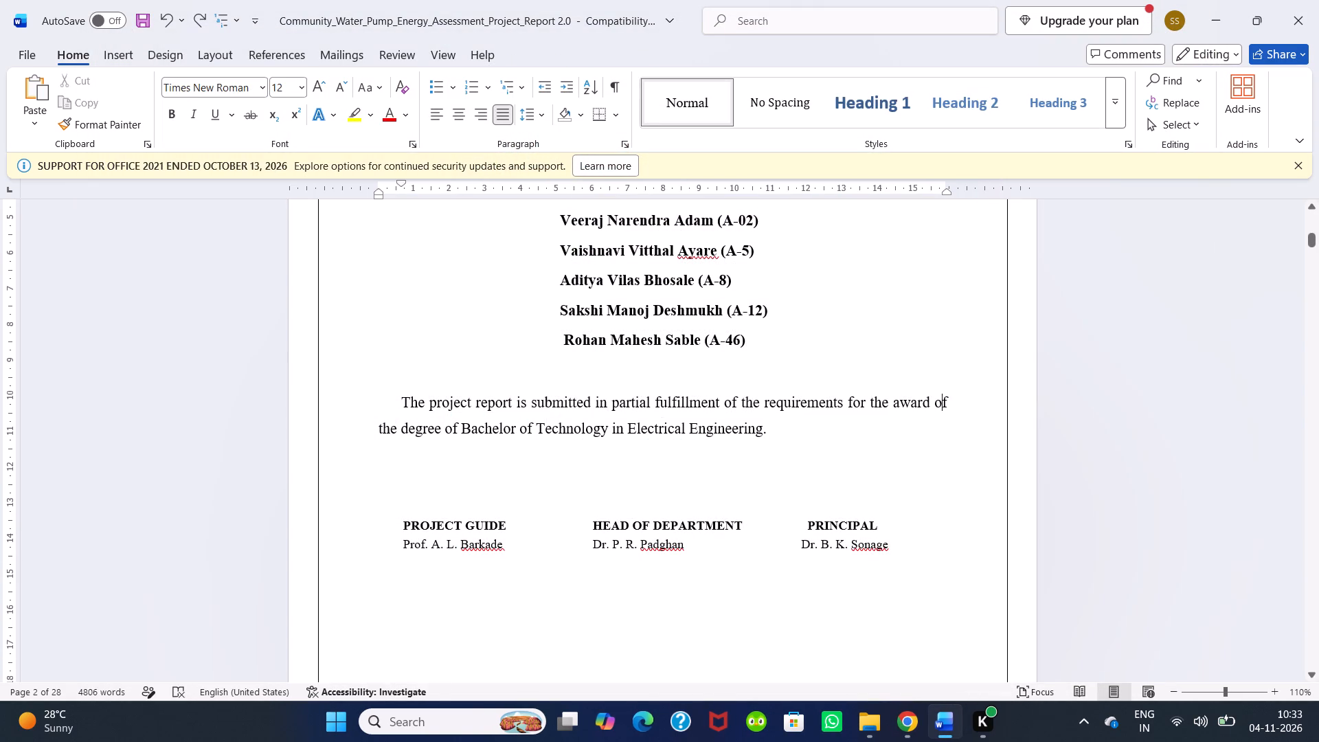
Add one blank line after the Certificate's degree paragraph to lower the signature table, keeping the college lines on the same page.
{"action": "left_click", "coordinate": [780, 430]}
{"action": "key", "text": "Return"}
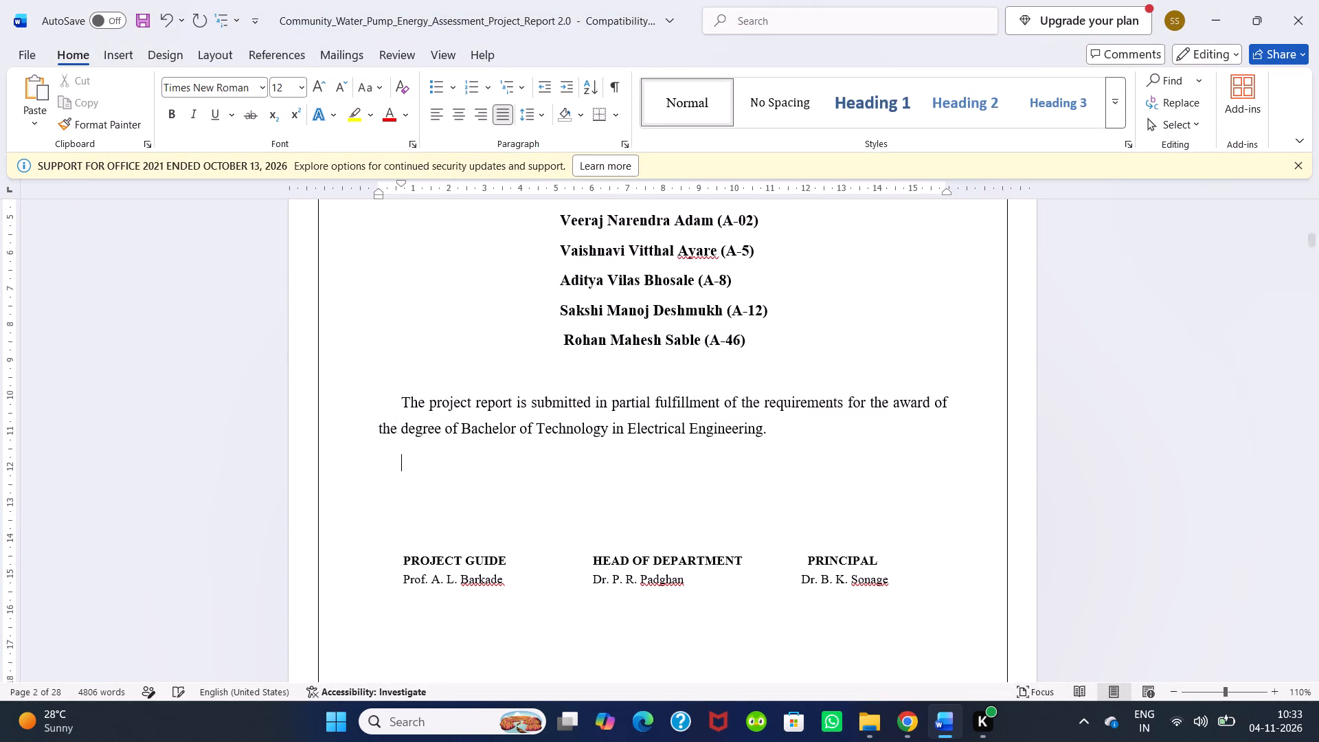
{"action": "key", "text": "Return"}
{"action": "scroll", "coordinate": [780, 430], "scroll_direction": "down", "scroll_amount": 1}
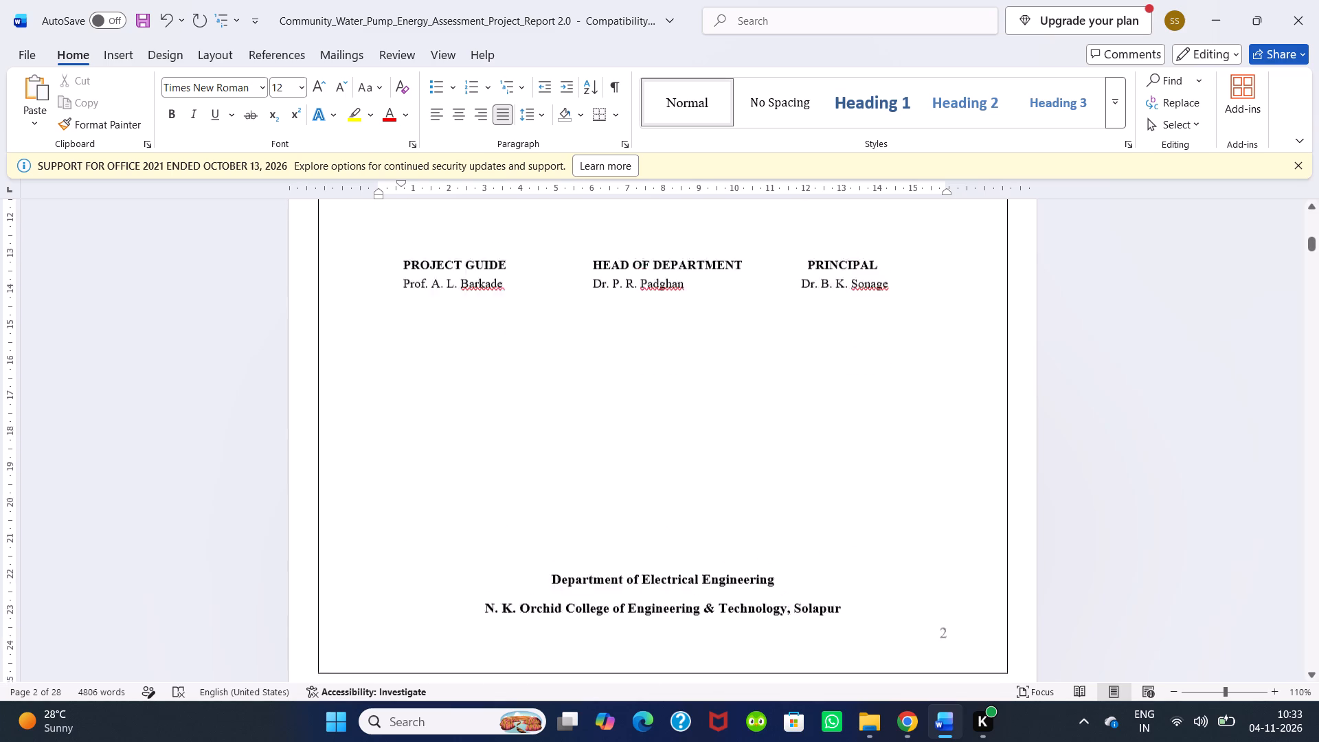
{"action": "scroll", "coordinate": [780, 430], "scroll_direction": "up", "scroll_amount": 1}
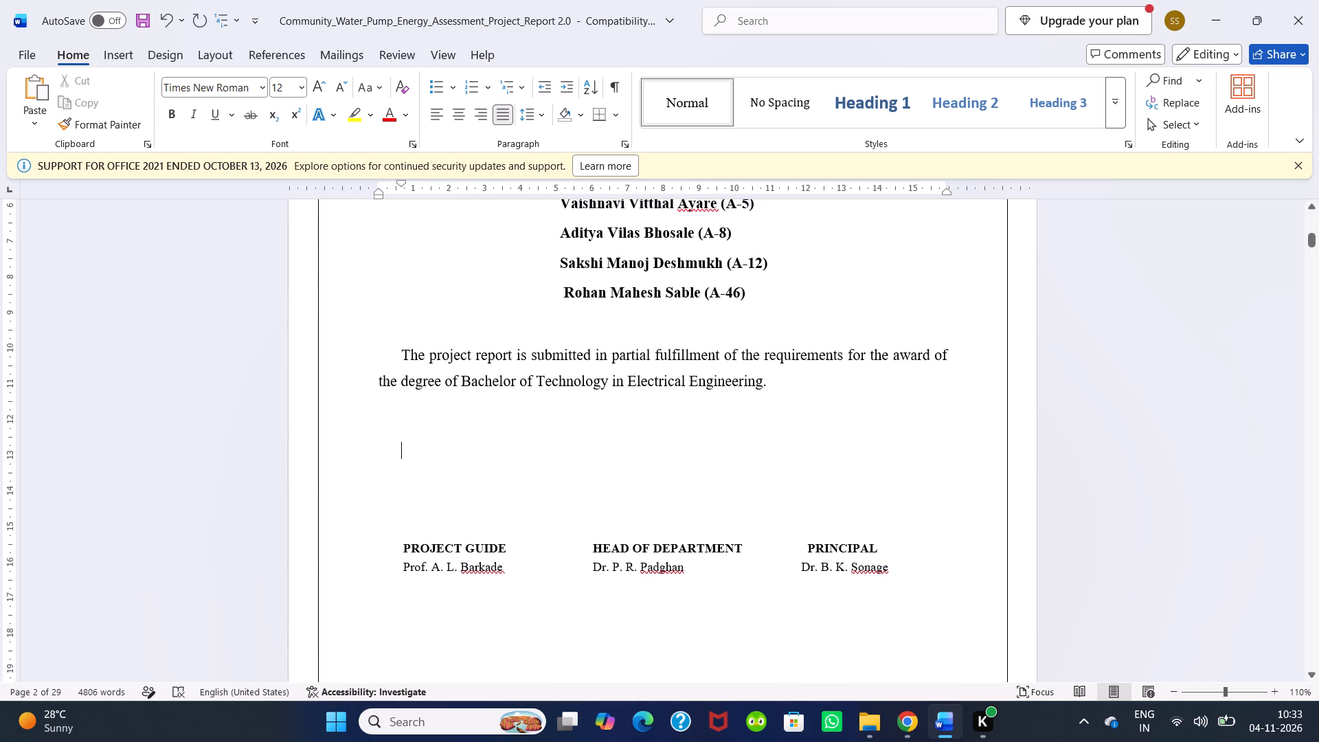
{"action": "scroll", "coordinate": [780, 430], "scroll_direction": "down", "scroll_amount": 1}
{"action": "key", "text": "BackSpace"}
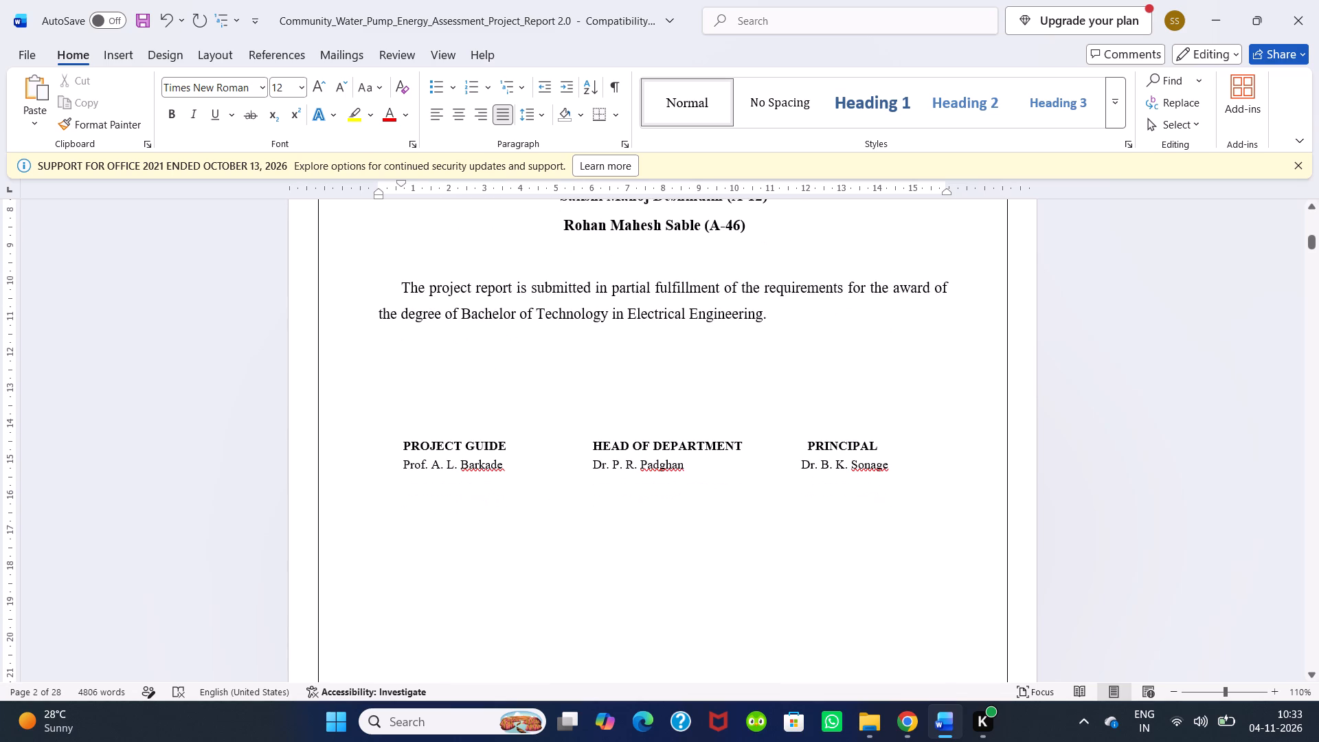
Review the front matter from the Certificate page through the Declaration and Approval Sheet to the Table of Contents for layout and page breaks.
{"action": "scroll", "coordinate": [780, 430], "scroll_direction": "down", "scroll_amount": 3}
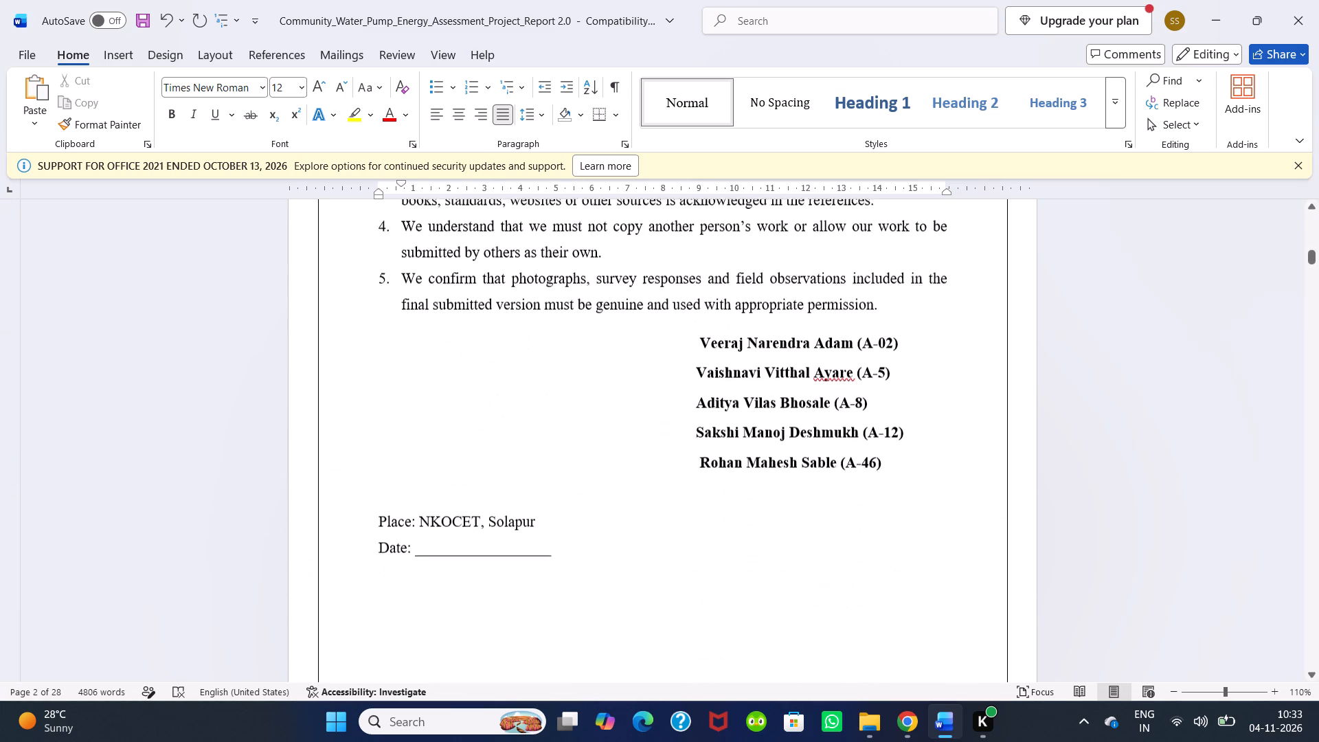
{"action": "scroll", "coordinate": [780, 430], "scroll_direction": "down", "scroll_amount": 1}
{"action": "scroll", "coordinate": [780, 430], "scroll_direction": "up", "scroll_amount": 1}
{"action": "scroll", "coordinate": [780, 430], "scroll_direction": "down", "scroll_amount": 1}
{"action": "scroll", "coordinate": [780, 430], "scroll_direction": "up", "scroll_amount": 1}
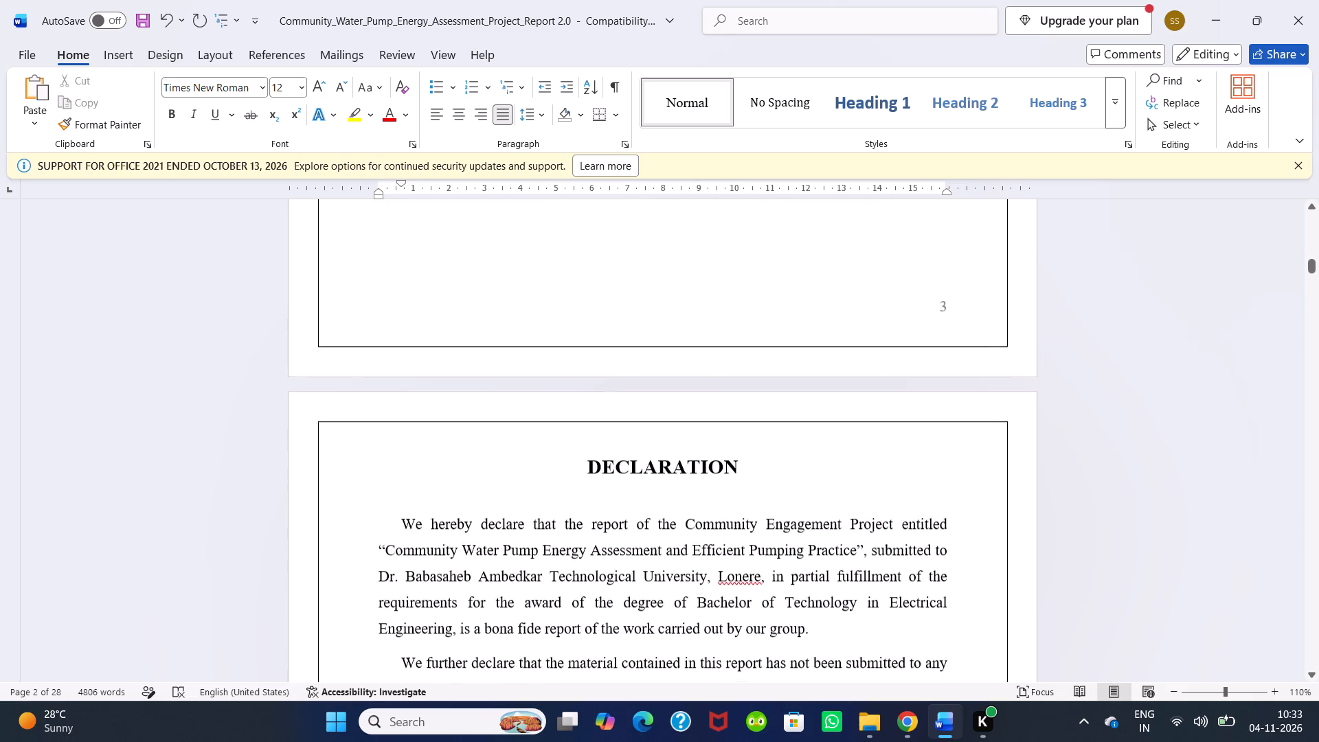
{"action": "scroll", "coordinate": [780, 430], "scroll_direction": "up", "scroll_amount": 1}
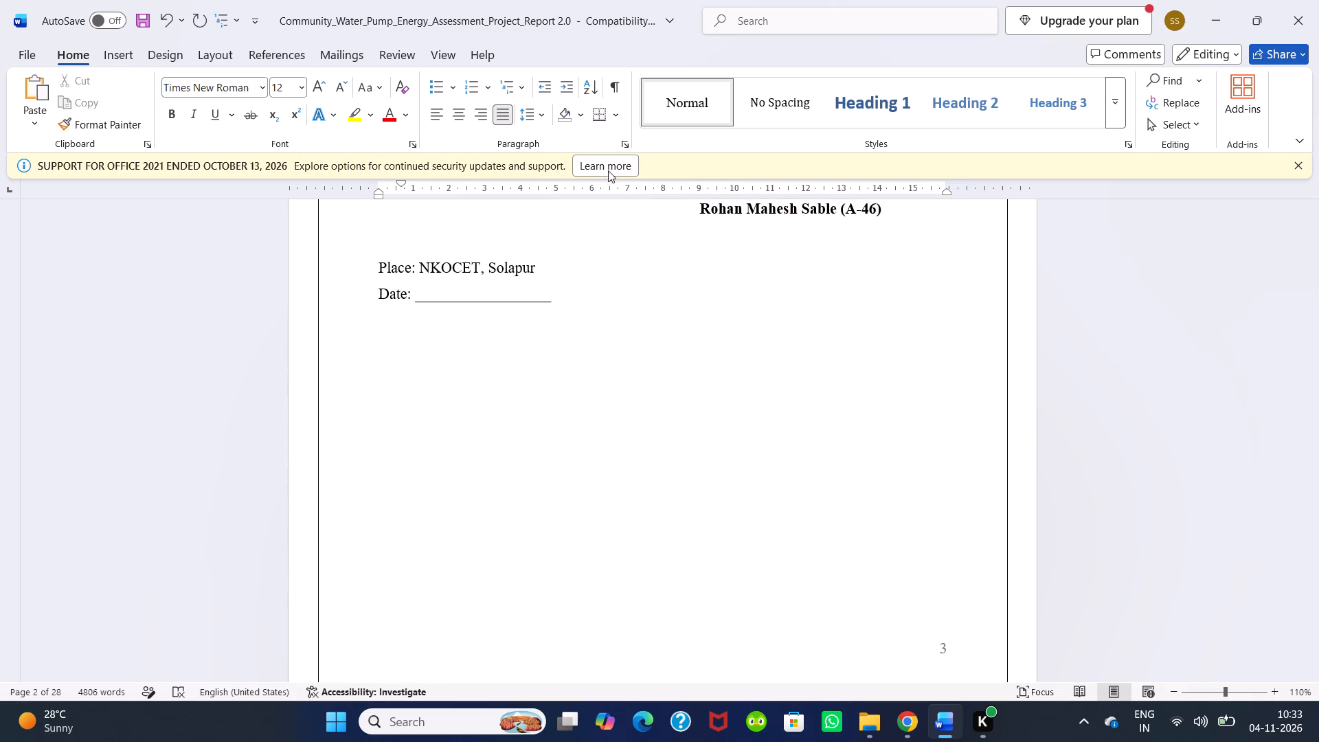
{"action": "scroll", "coordinate": [703, 455], "scroll_direction": "down", "scroll_amount": 4}
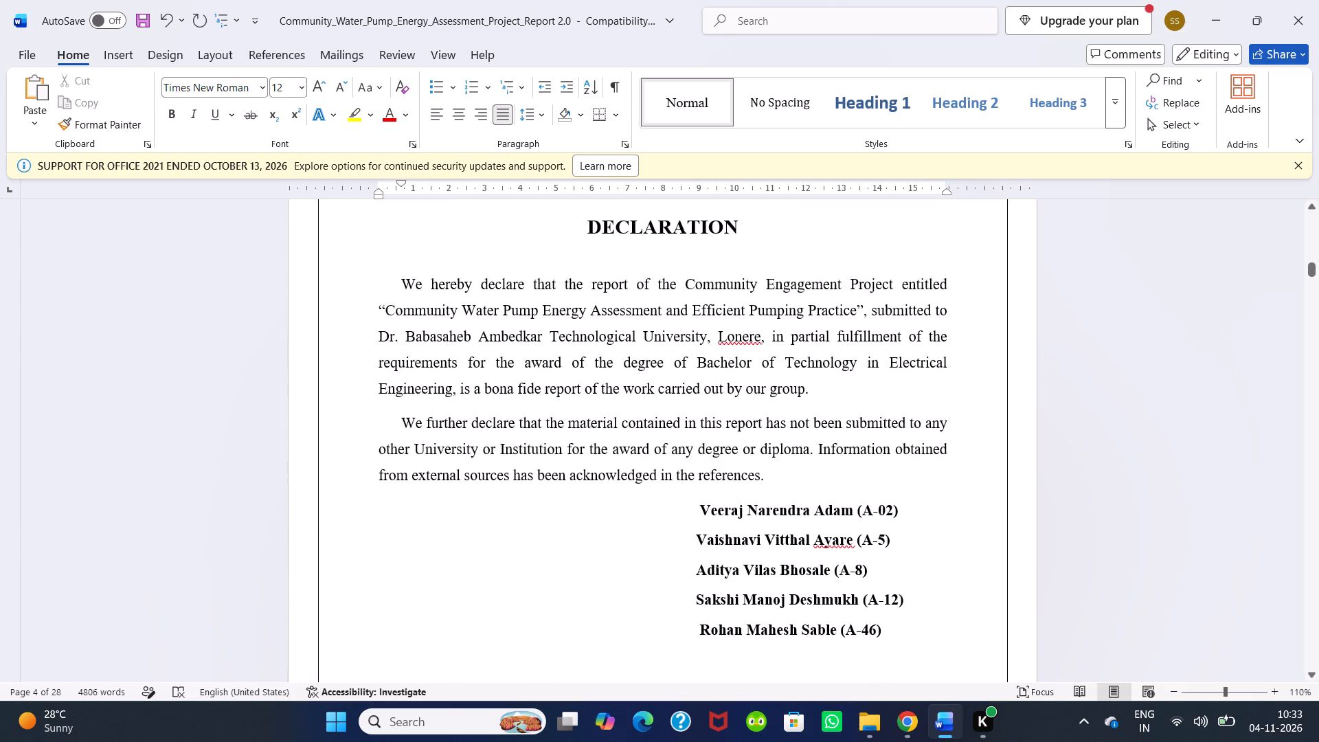
{"action": "scroll", "coordinate": [703, 455], "scroll_direction": "down", "scroll_amount": 2}
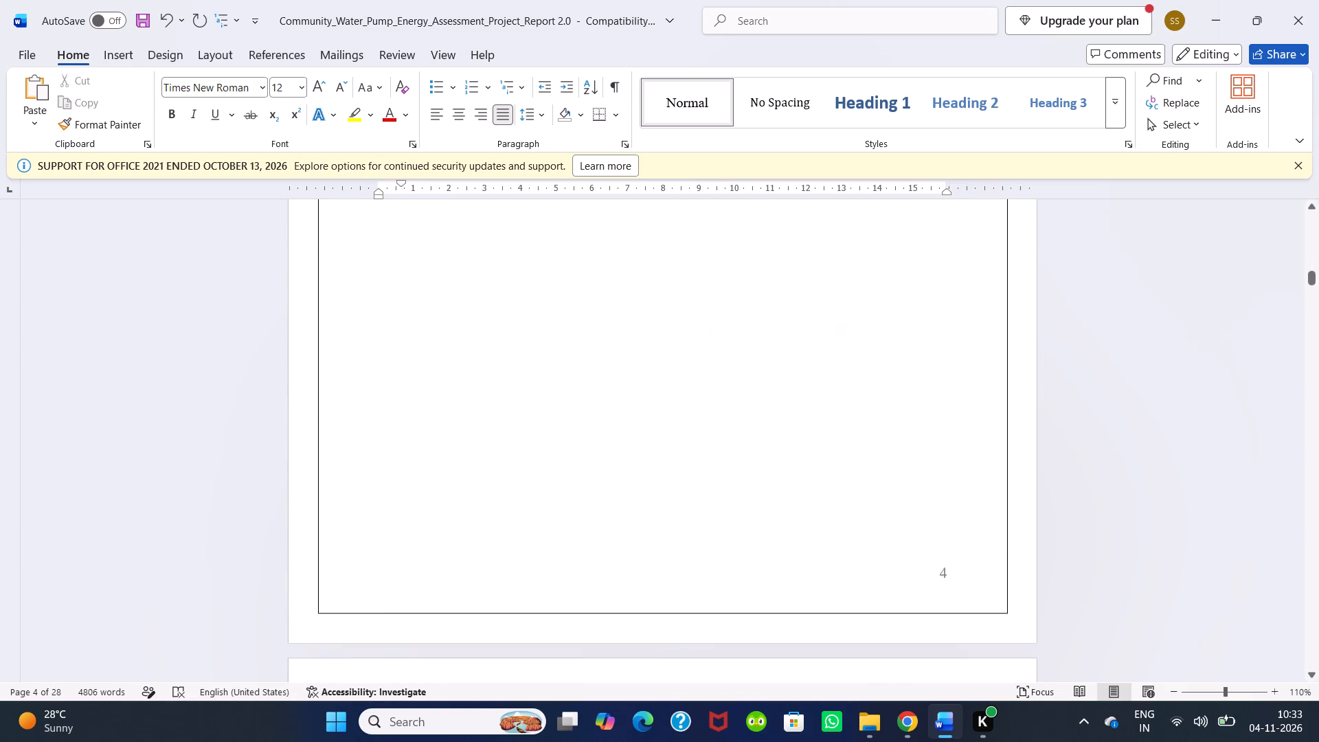
{"action": "scroll", "coordinate": [703, 455], "scroll_direction": "down", "scroll_amount": 1}
{"action": "scroll", "coordinate": [703, 455], "scroll_direction": "up", "scroll_amount": 3}
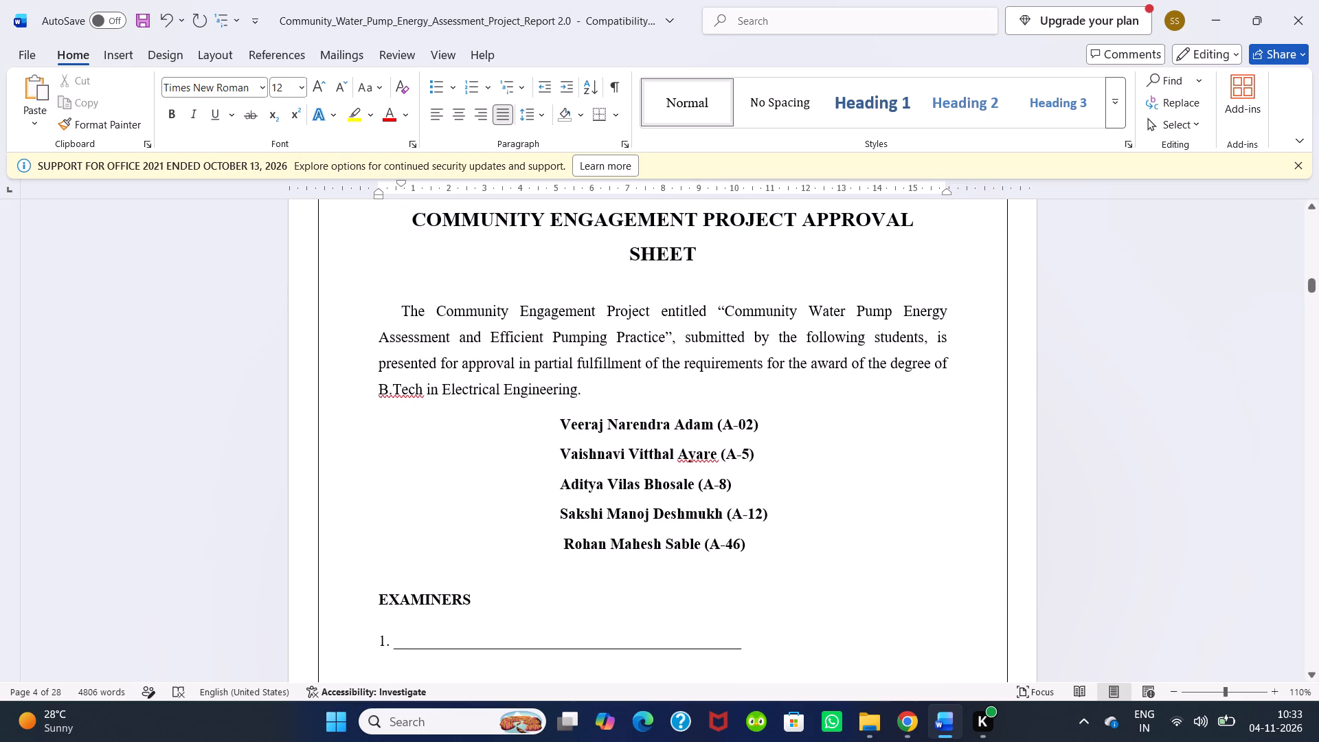
{"action": "scroll", "coordinate": [702, 447], "scroll_direction": "down", "scroll_amount": 1}
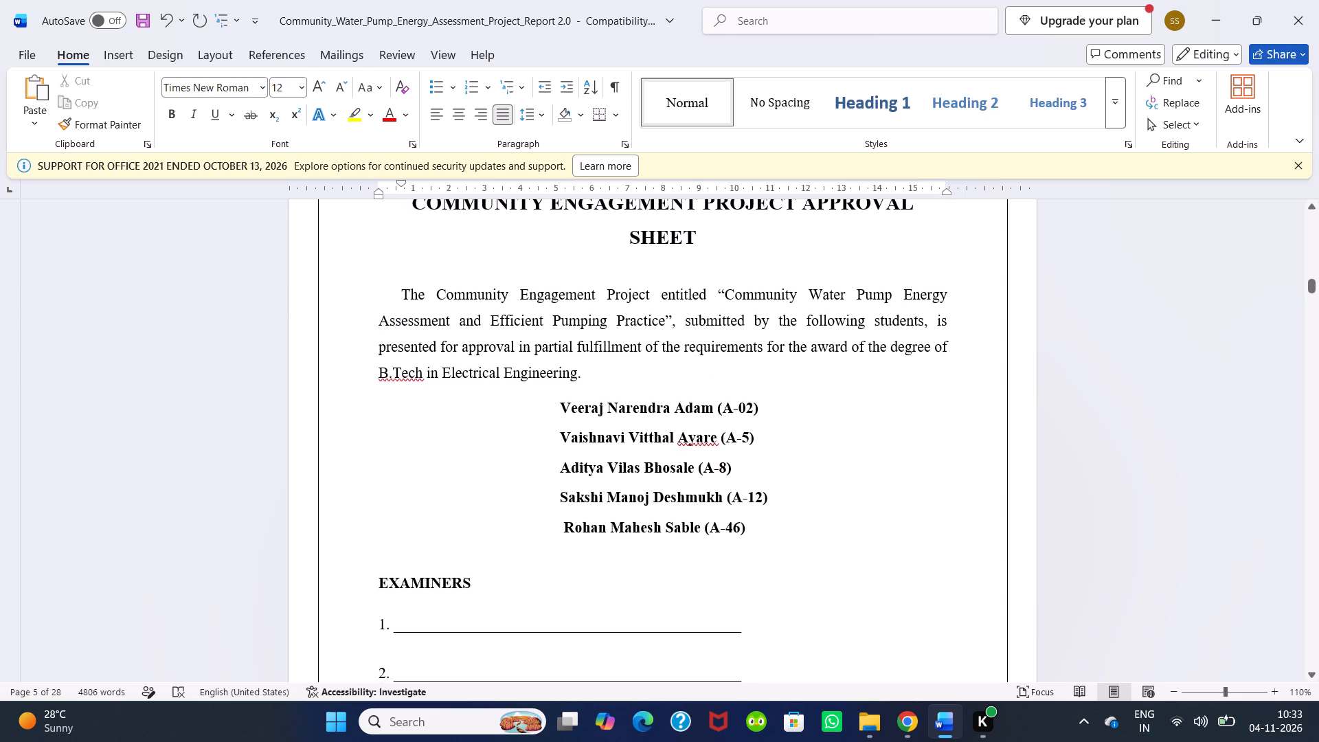
{"action": "scroll", "coordinate": [765, 448], "scroll_direction": "down", "scroll_amount": 1}
{"action": "scroll", "coordinate": [765, 448], "scroll_direction": "up", "scroll_amount": 1}
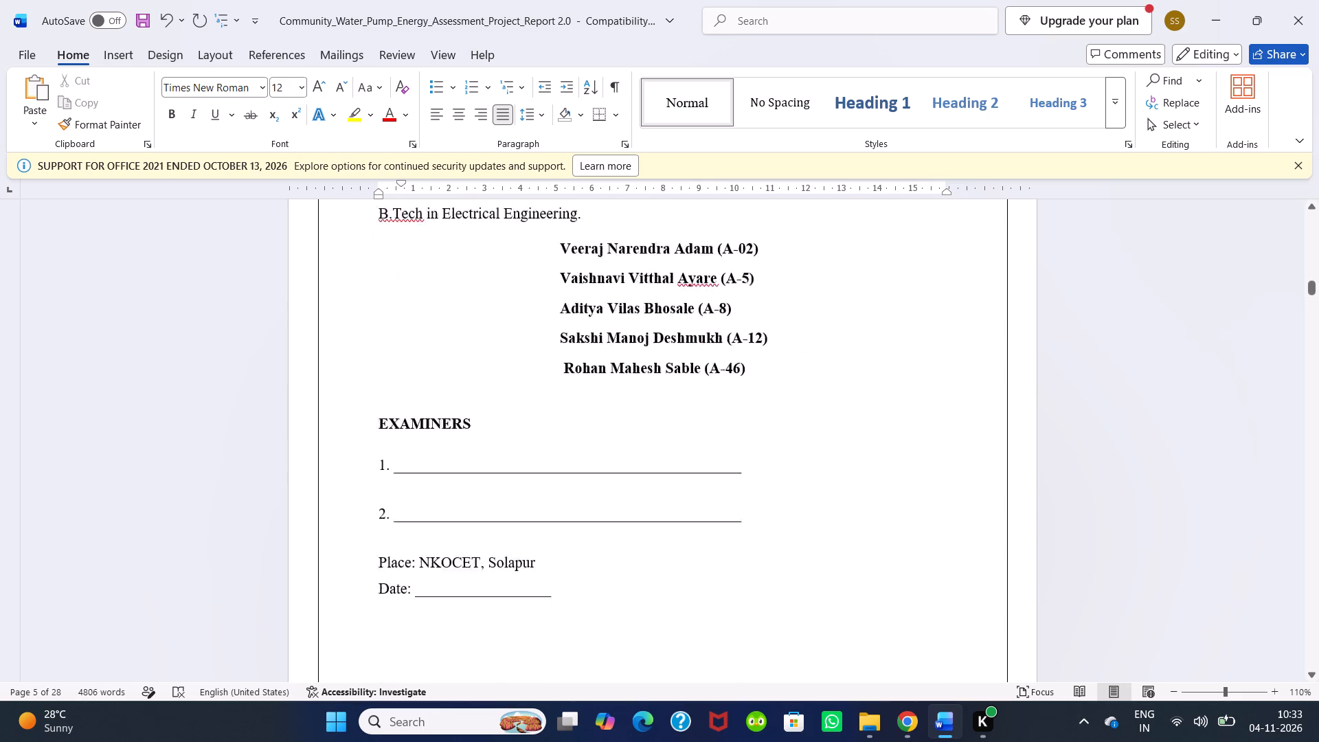
{"action": "scroll", "coordinate": [765, 448], "scroll_direction": "up", "scroll_amount": 1}
{"action": "scroll", "coordinate": [774, 464], "scroll_direction": "down", "scroll_amount": 1}
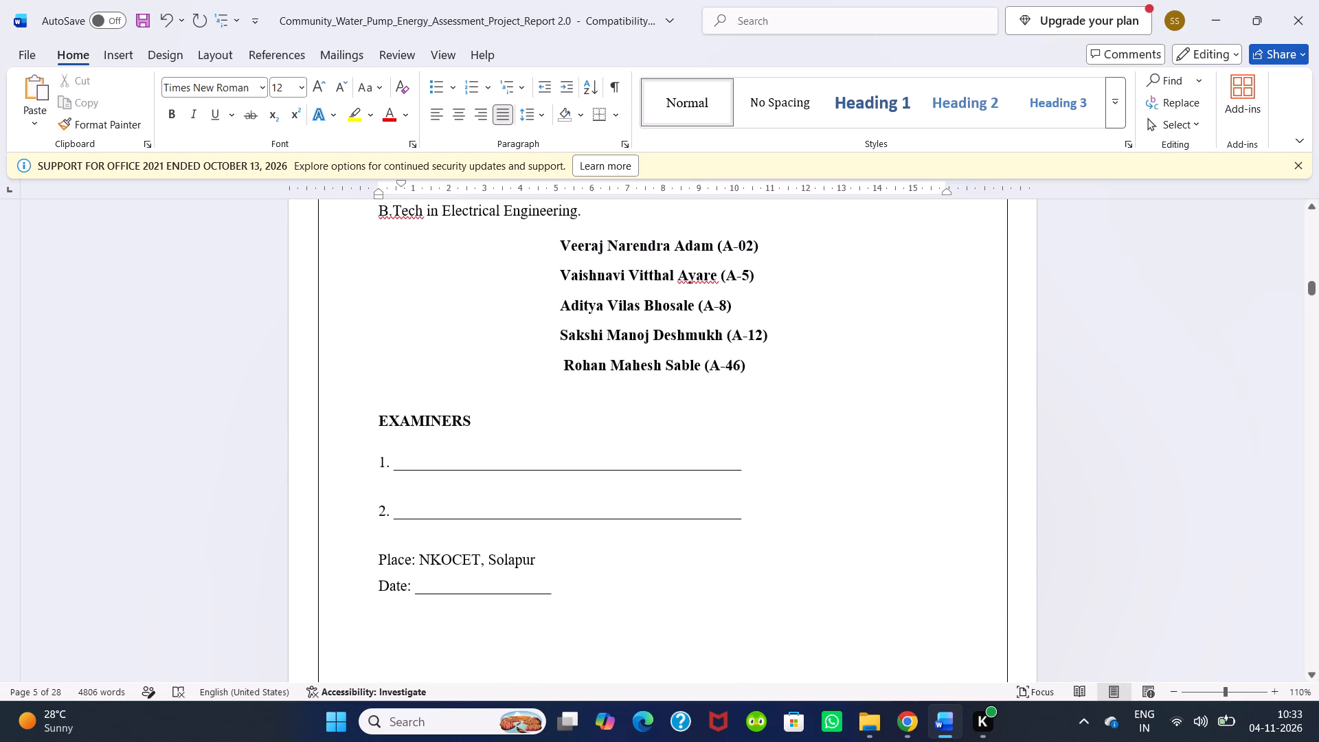
{"action": "scroll", "coordinate": [774, 464], "scroll_direction": "down", "scroll_amount": 2}
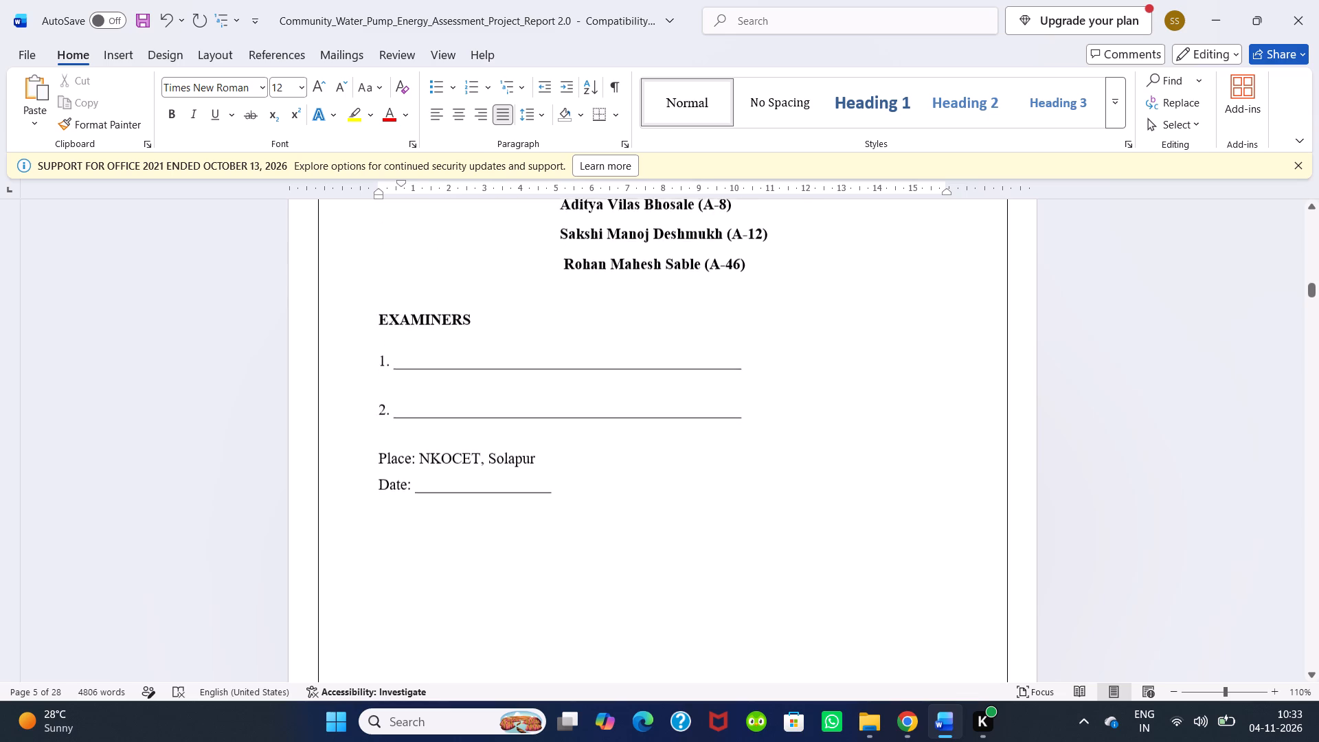
{"action": "scroll", "coordinate": [774, 464], "scroll_direction": "down", "scroll_amount": 5}
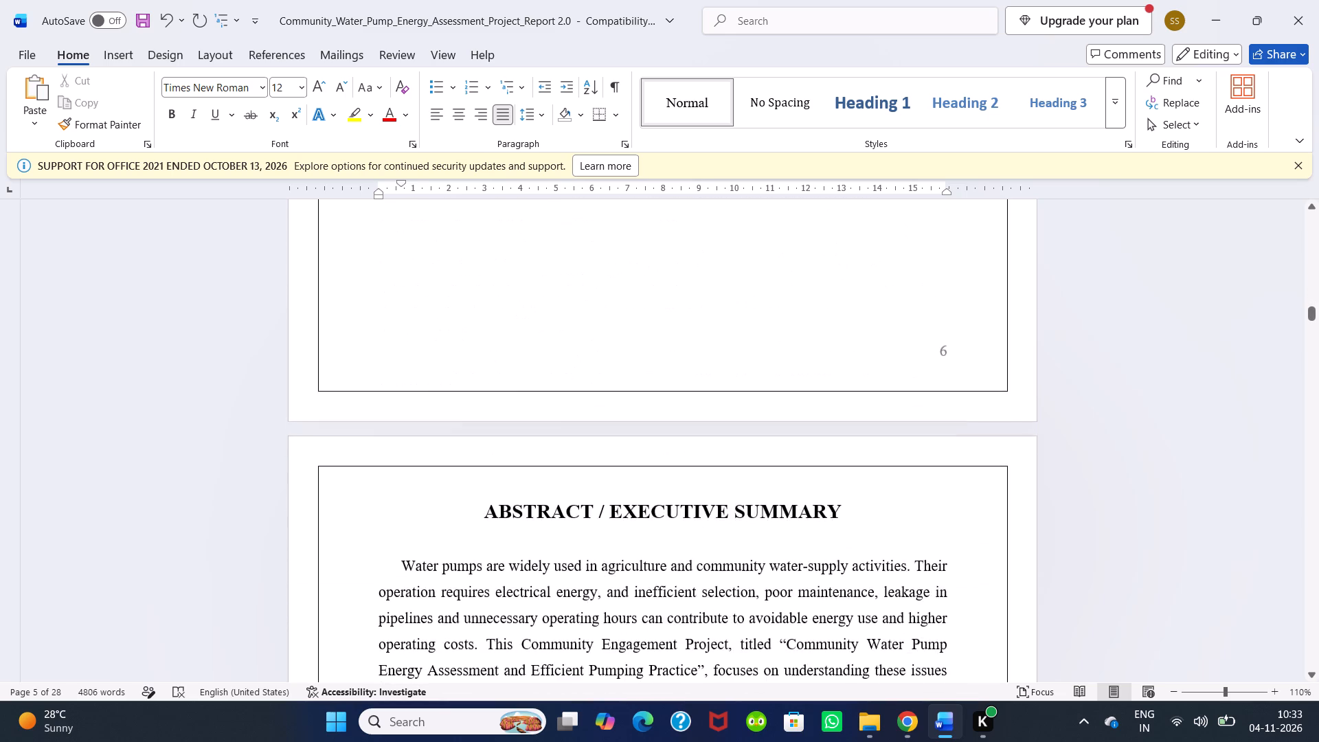
{"action": "scroll", "coordinate": [774, 464], "scroll_direction": "down", "scroll_amount": 5}
{"action": "scroll", "coordinate": [774, 464], "scroll_direction": "up", "scroll_amount": 1}
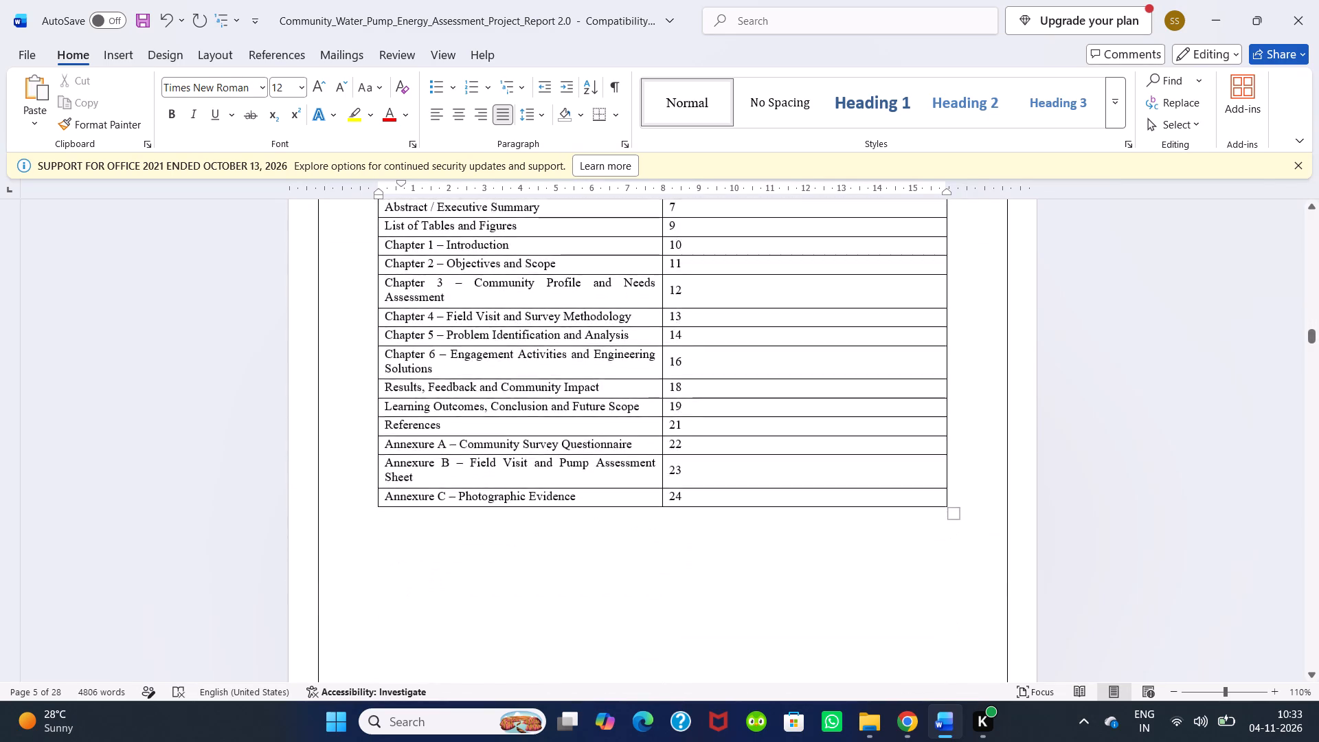
{"action": "scroll", "coordinate": [774, 464], "scroll_direction": "up", "scroll_amount": 1}
{"action": "right_click", "coordinate": [774, 464]}
{"action": "left_click", "coordinate": [664, 466]}
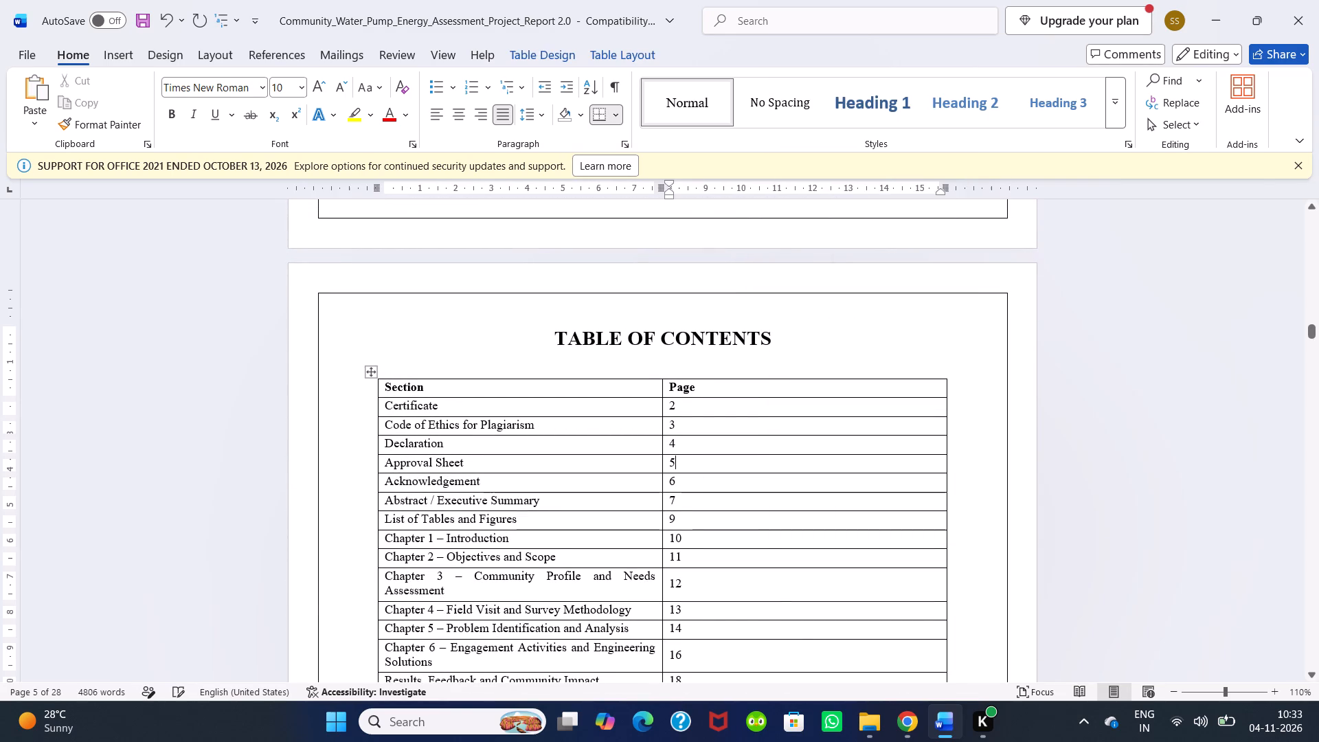
Review the List of Tables and Figures and the report chapters for page layout, tables, figures and headings.
{"action": "scroll", "coordinate": [731, 506], "scroll_direction": "down", "scroll_amount": 5}
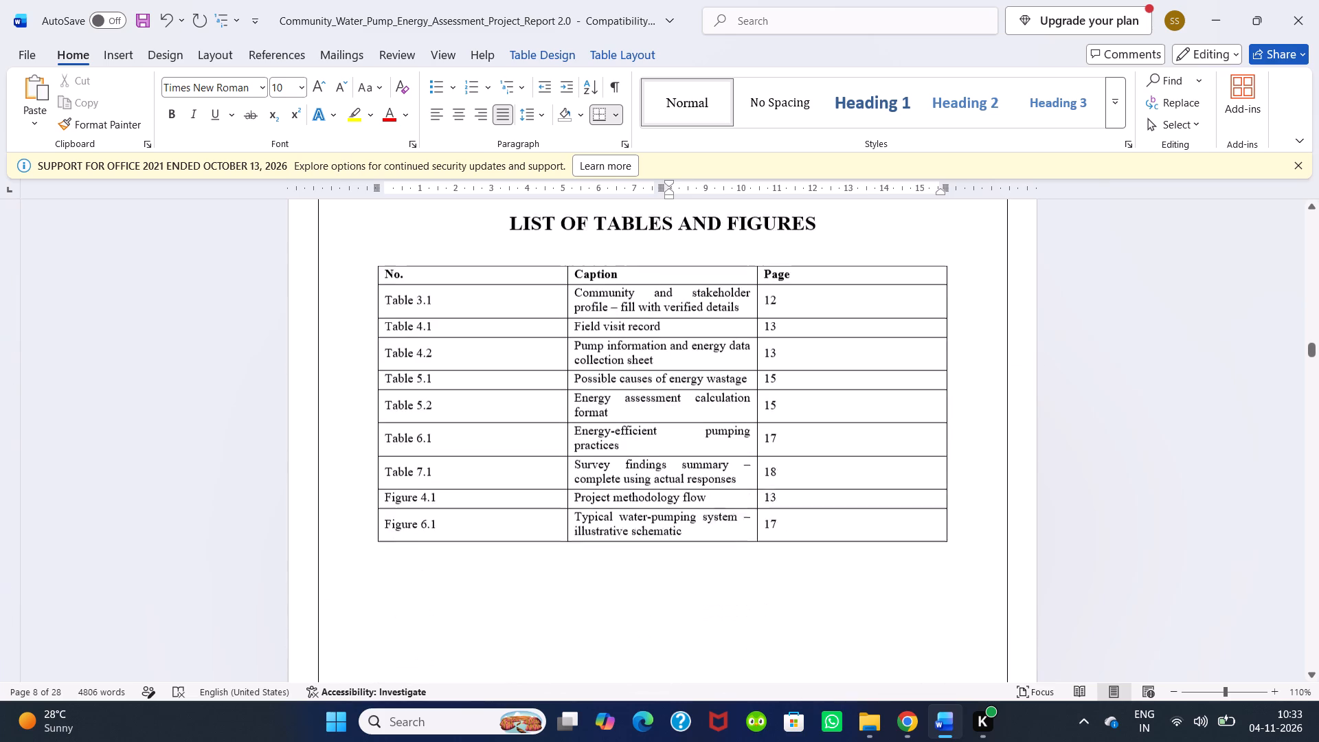
{"action": "scroll", "coordinate": [731, 506], "scroll_direction": "down", "scroll_amount": 8}
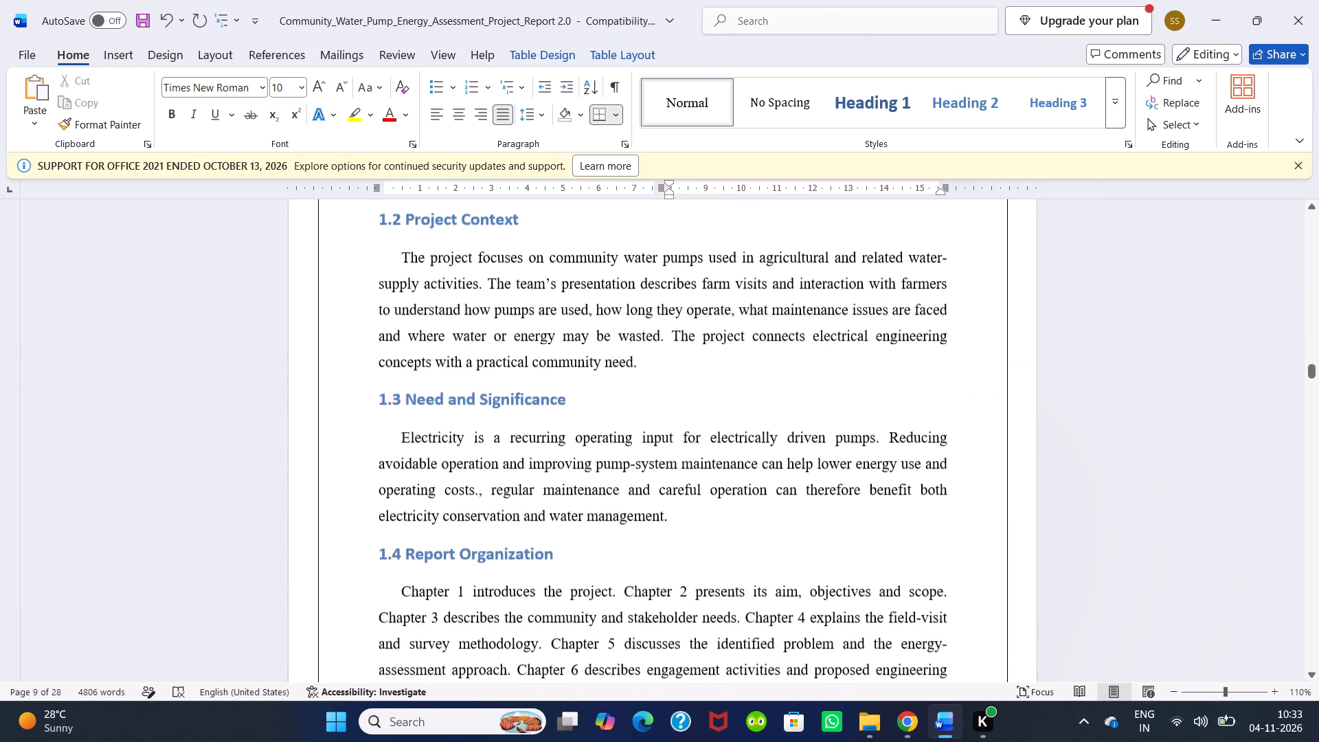
{"action": "scroll", "coordinate": [731, 506], "scroll_direction": "down", "scroll_amount": 6}
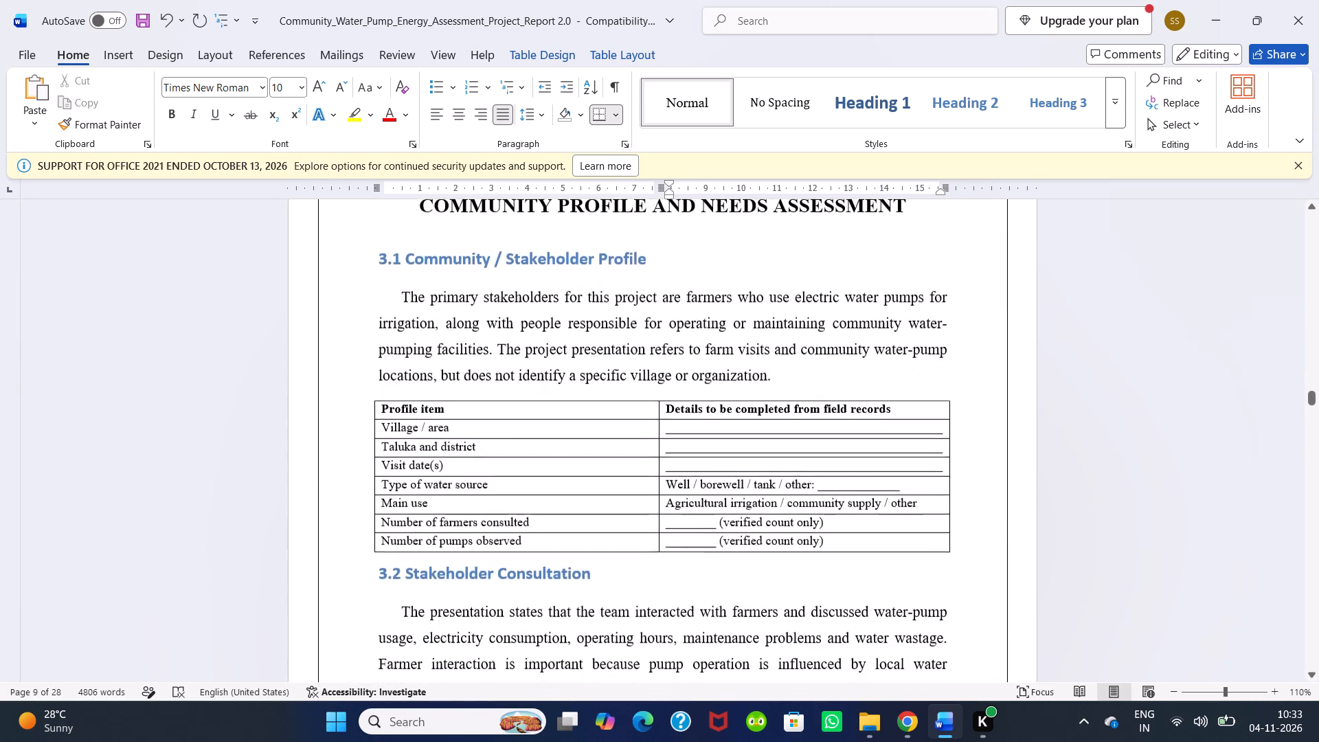
{"action": "scroll", "coordinate": [731, 506], "scroll_direction": "down", "scroll_amount": 6}
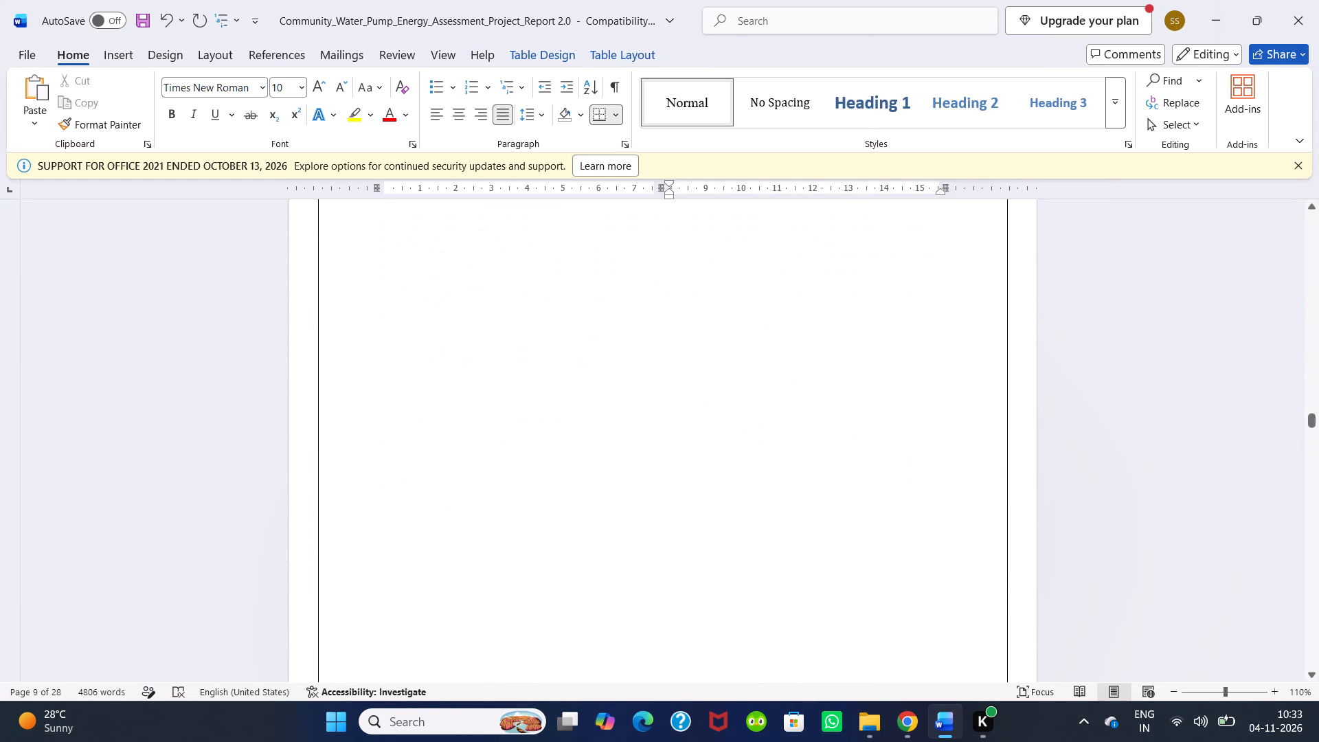
{"action": "scroll", "coordinate": [731, 506], "scroll_direction": "down", "scroll_amount": 5}
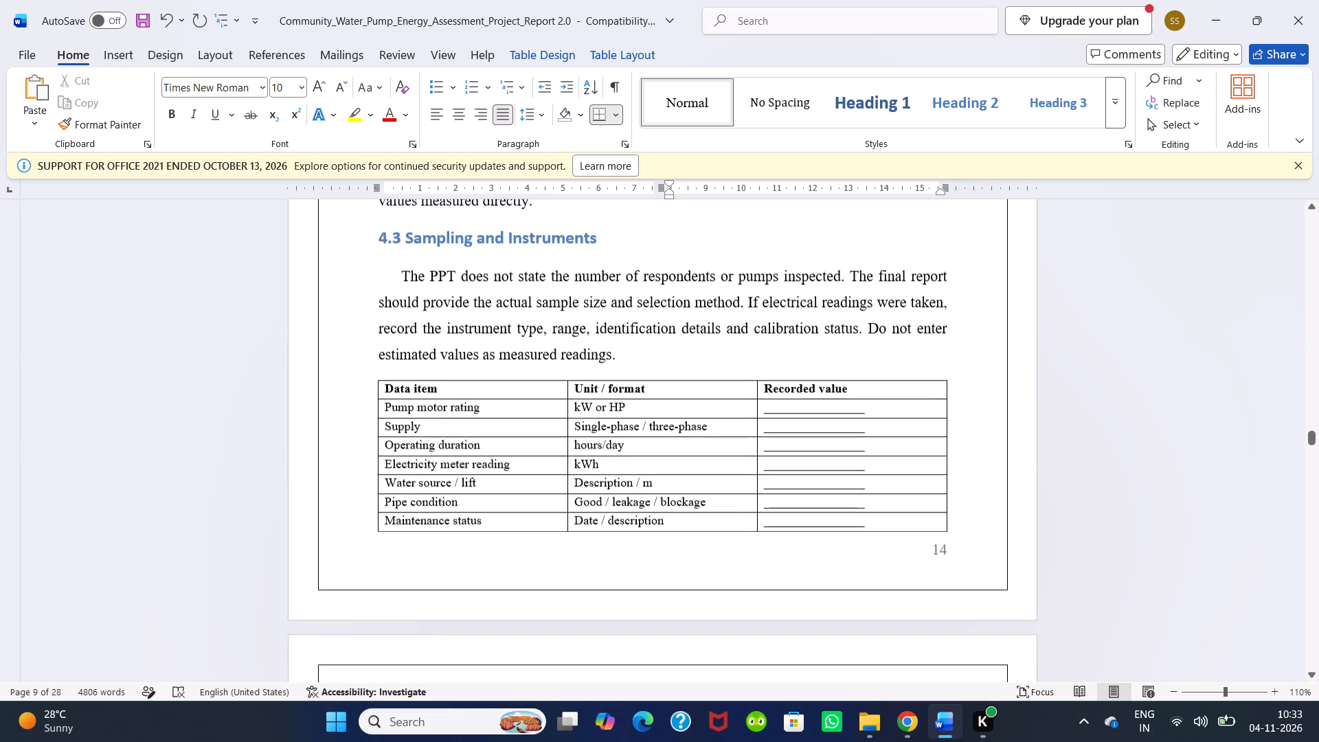
{"action": "scroll", "coordinate": [731, 506], "scroll_direction": "down", "scroll_amount": 1}
{"action": "scroll", "coordinate": [822, 675], "scroll_direction": "down", "scroll_amount": 4}
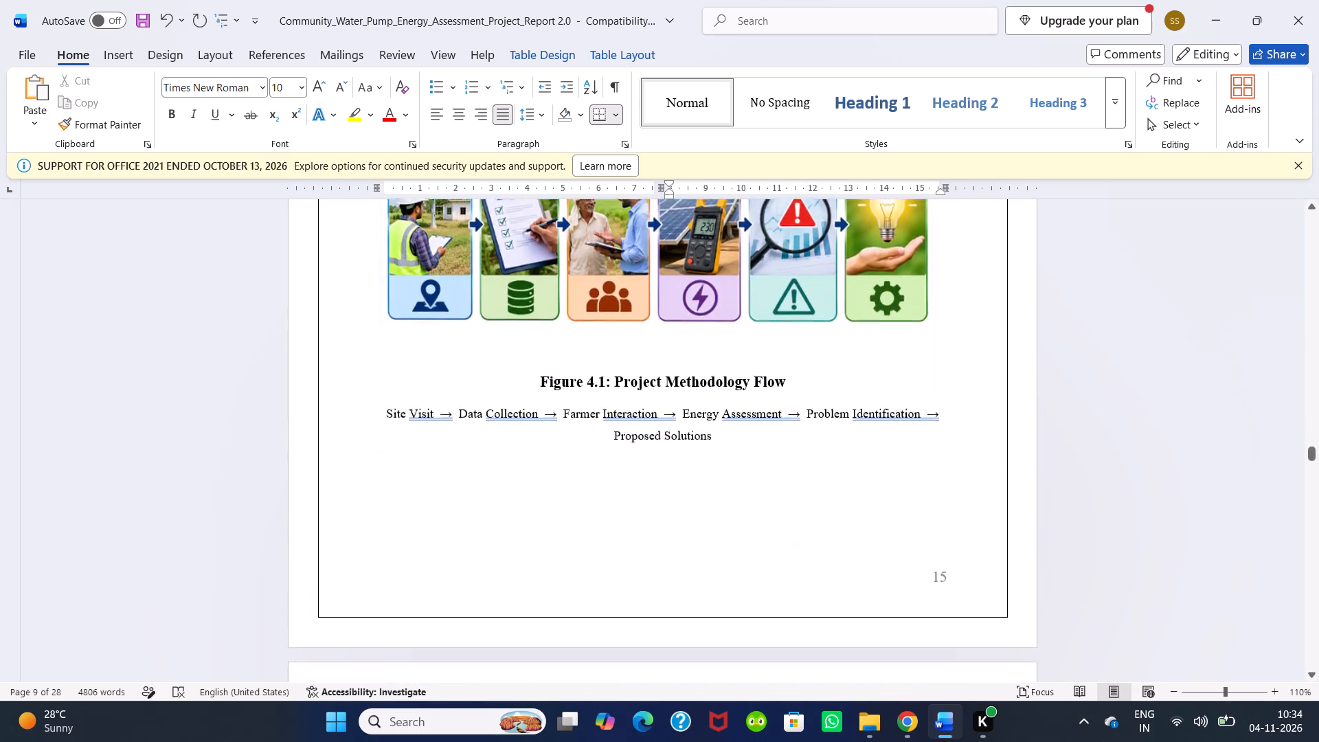
{"action": "scroll", "coordinate": [822, 675], "scroll_direction": "down", "scroll_amount": 9}
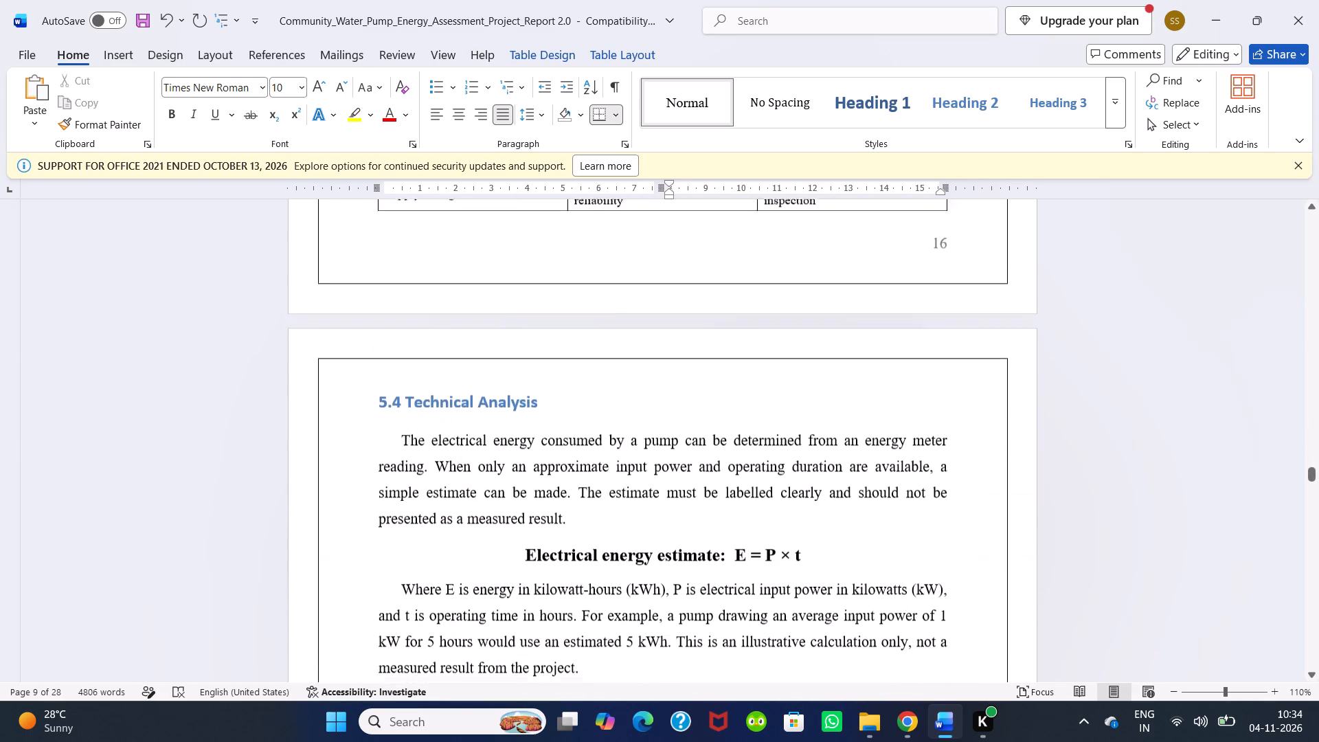
{"action": "scroll", "coordinate": [822, 675], "scroll_direction": "down", "scroll_amount": 7}
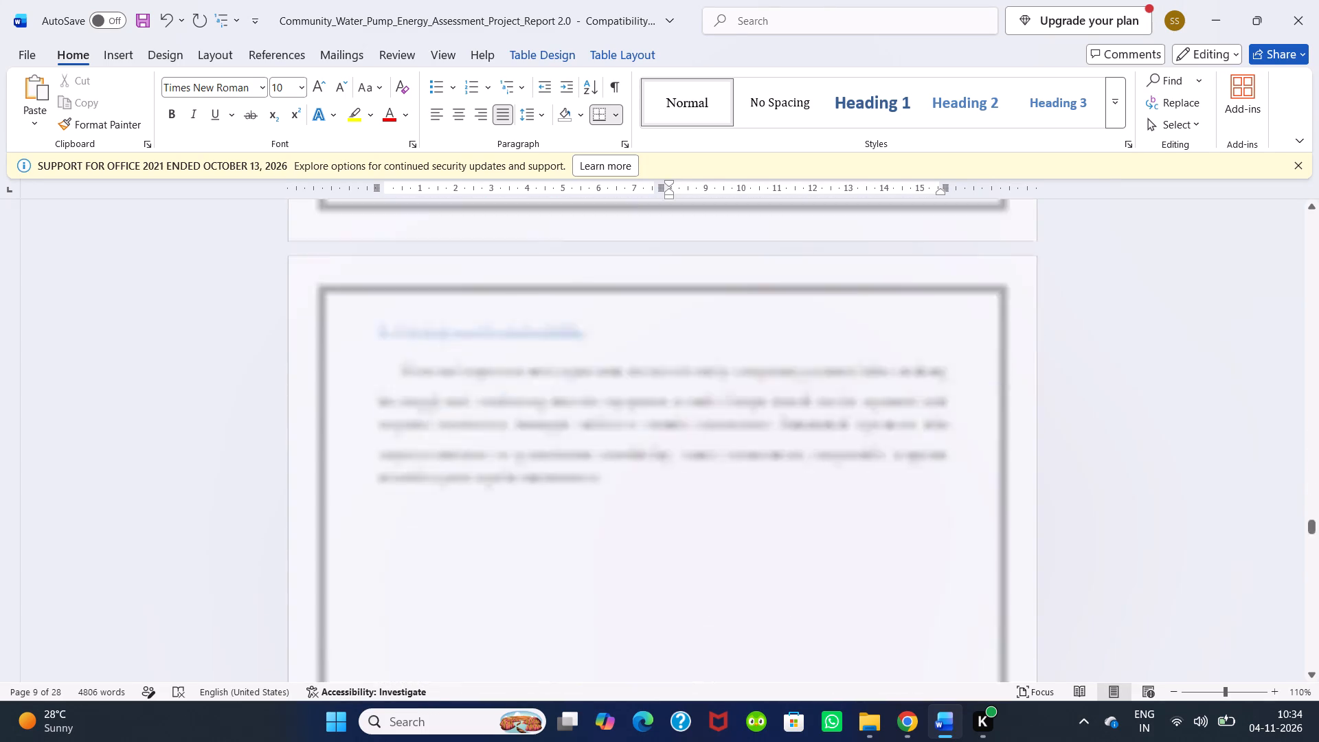
{"action": "scroll", "coordinate": [822, 675], "scroll_direction": "down", "scroll_amount": 1}
{"action": "scroll", "coordinate": [822, 675], "scroll_direction": "up", "scroll_amount": 3}
{"action": "scroll", "coordinate": [822, 675], "scroll_direction": "down", "scroll_amount": 6}
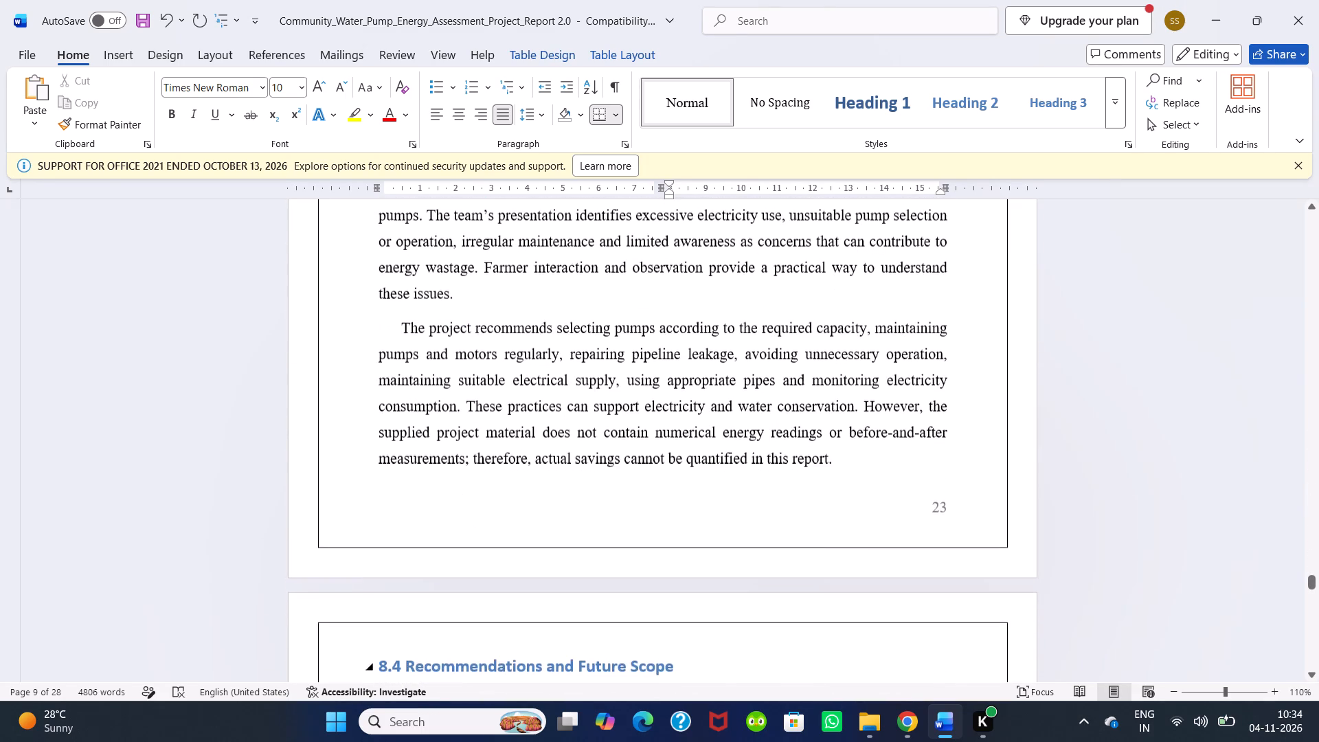
Review the closing pages, from Recommendations and Future Scope through the References to Annexures A, B and the photograph pages.
{"action": "scroll", "coordinate": [822, 675], "scroll_direction": "down", "scroll_amount": 5}
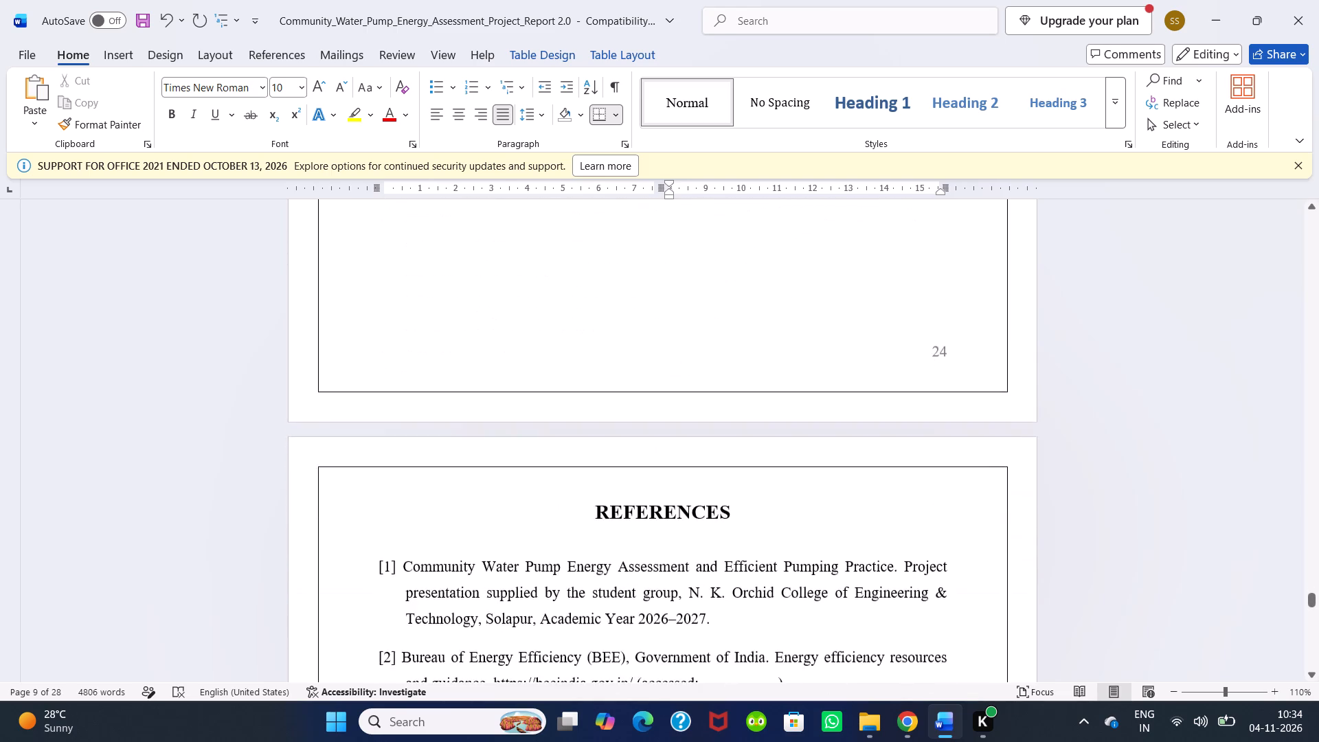
{"action": "scroll", "coordinate": [822, 675], "scroll_direction": "down", "scroll_amount": 5}
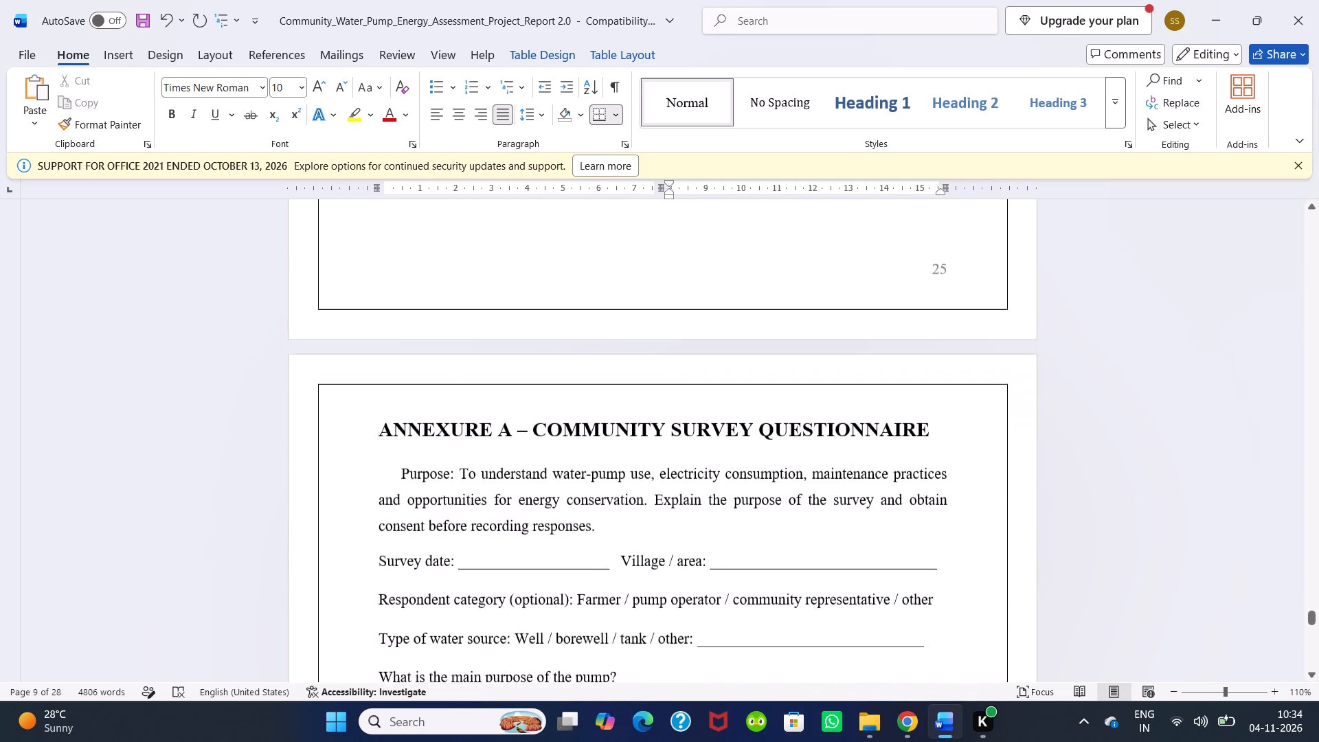
{"action": "scroll", "coordinate": [822, 675], "scroll_direction": "down", "scroll_amount": 3}
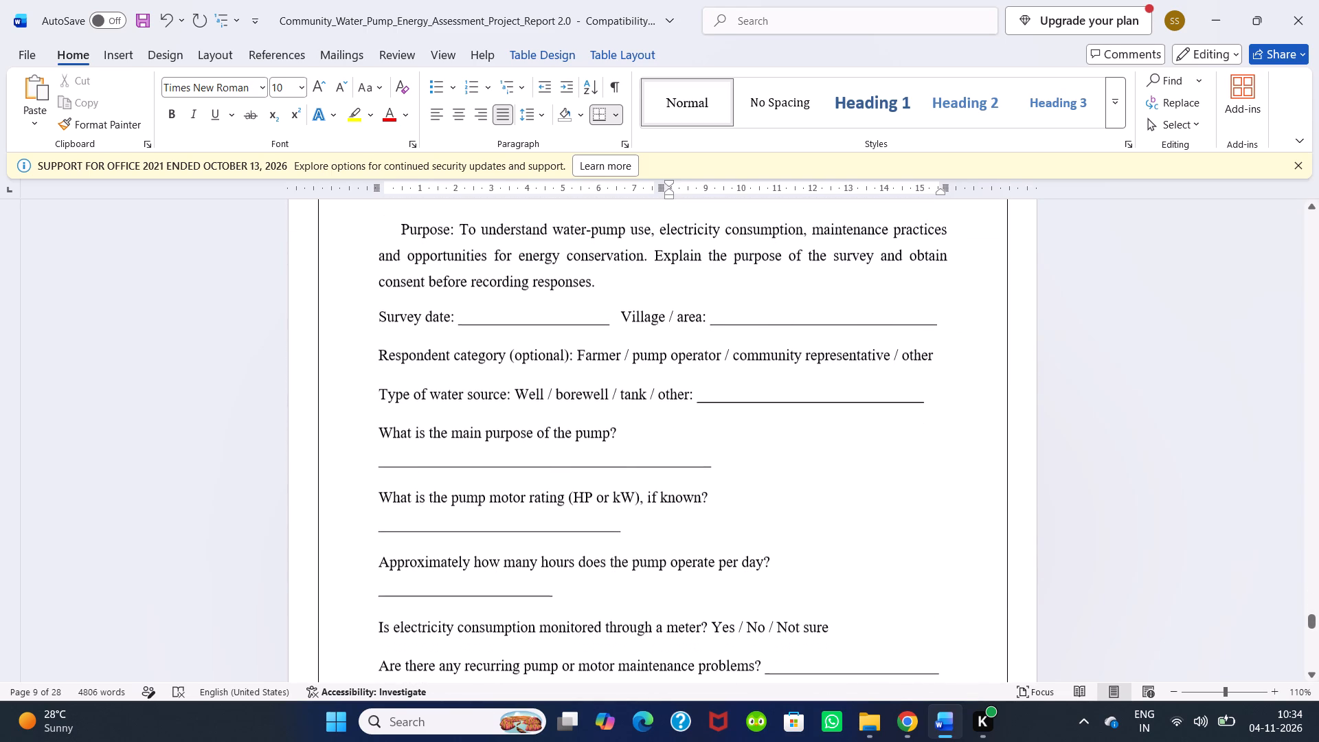
{"action": "scroll", "coordinate": [822, 675], "scroll_direction": "down", "scroll_amount": 1}
{"action": "scroll", "coordinate": [822, 675], "scroll_direction": "up", "scroll_amount": 1}
{"action": "scroll", "coordinate": [822, 675], "scroll_direction": "down", "scroll_amount": 2}
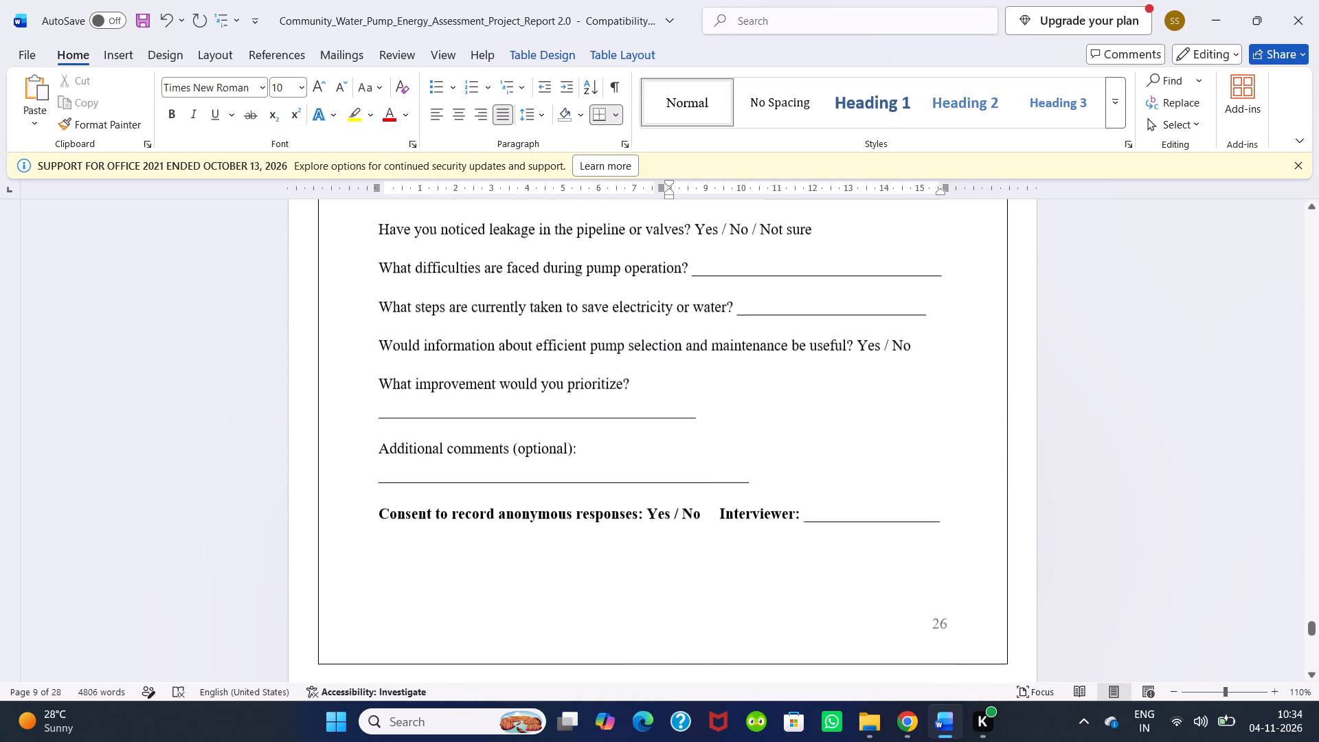
{"action": "scroll", "coordinate": [822, 675], "scroll_direction": "down", "scroll_amount": 4}
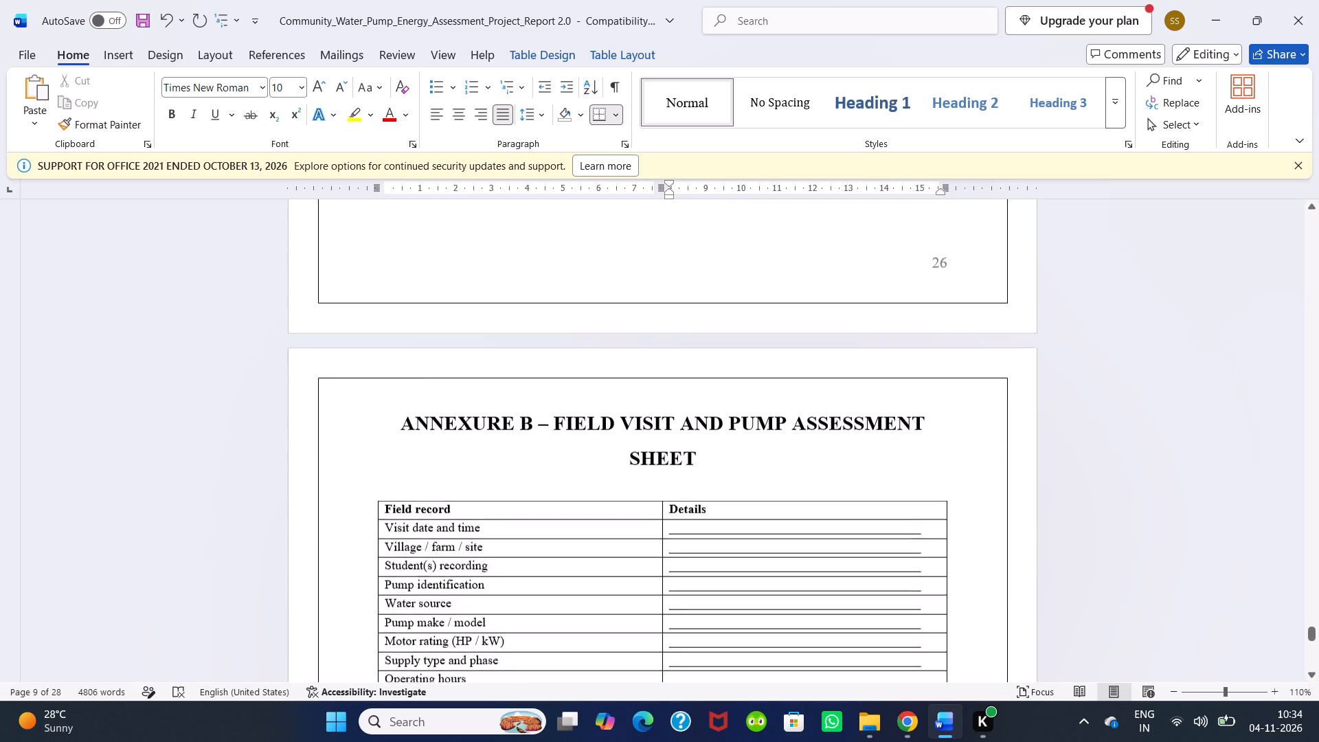
{"action": "scroll", "coordinate": [822, 675], "scroll_direction": "down", "scroll_amount": 10}
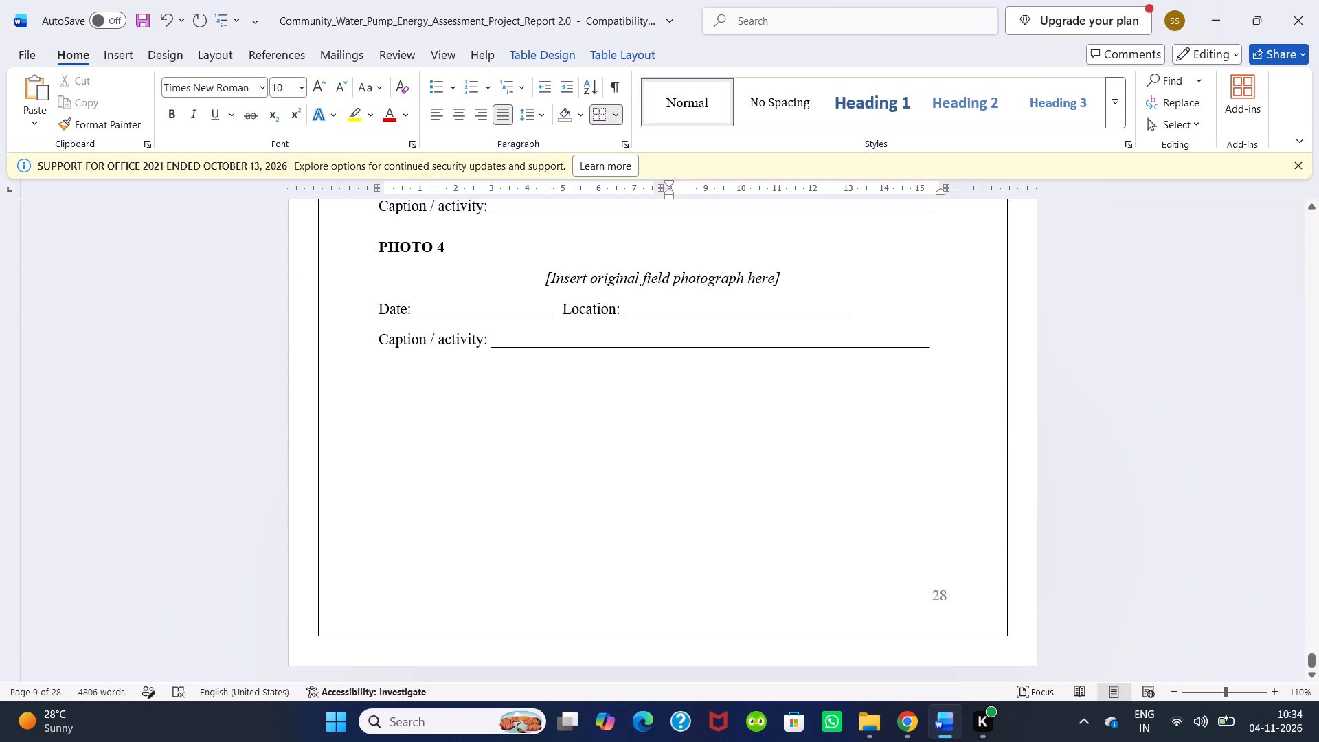
Save the report under its existing name.
{"action": "left_click", "coordinate": [141, 23]}
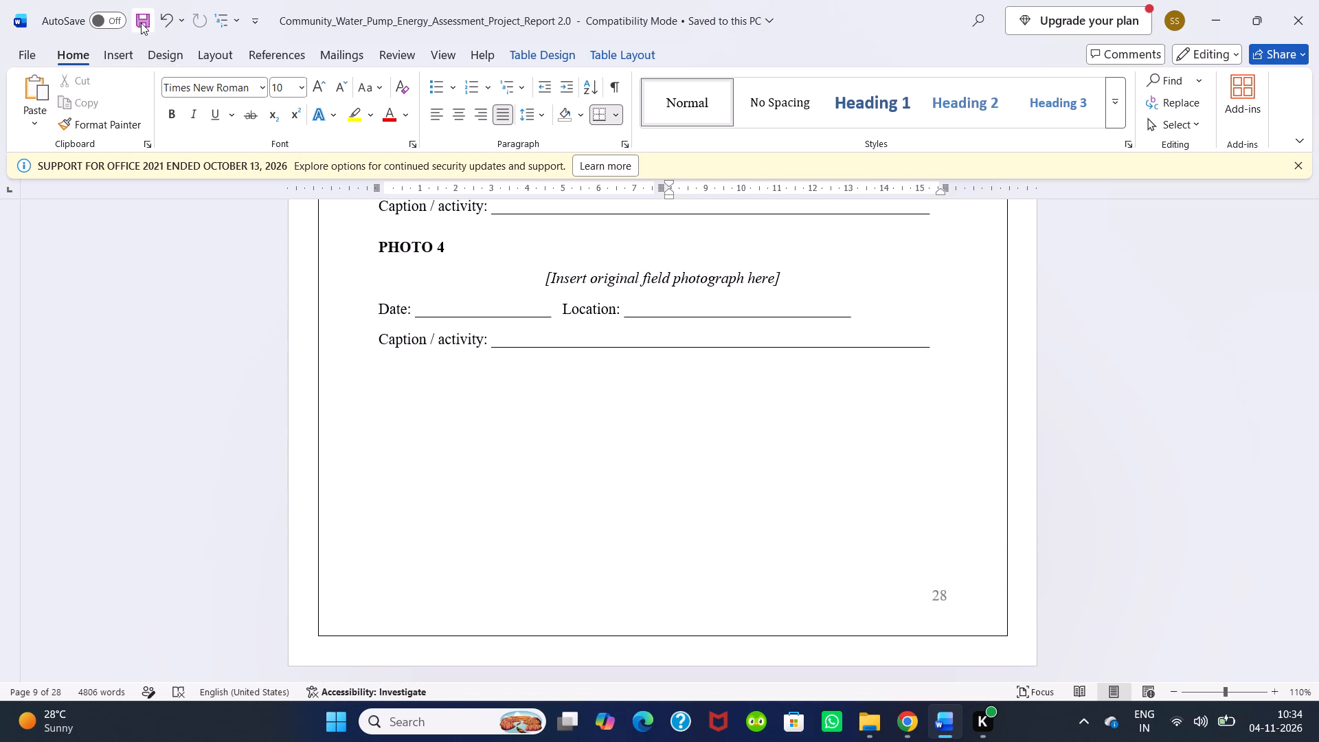
{"action": "left_click", "coordinate": [141, 23]}
{"action": "left_click", "coordinate": [139, 9]}
Open the file management view for the saved report.
{"action": "left_click", "coordinate": [32, 57]}
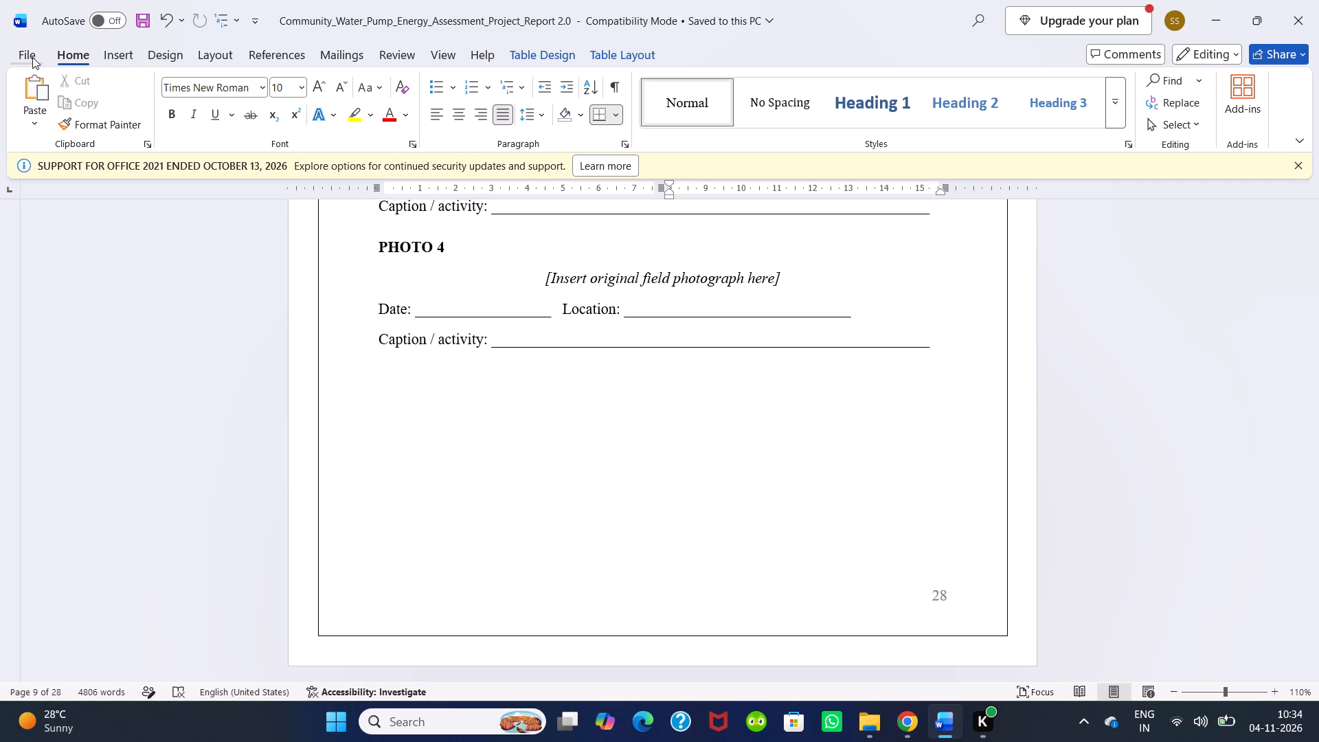
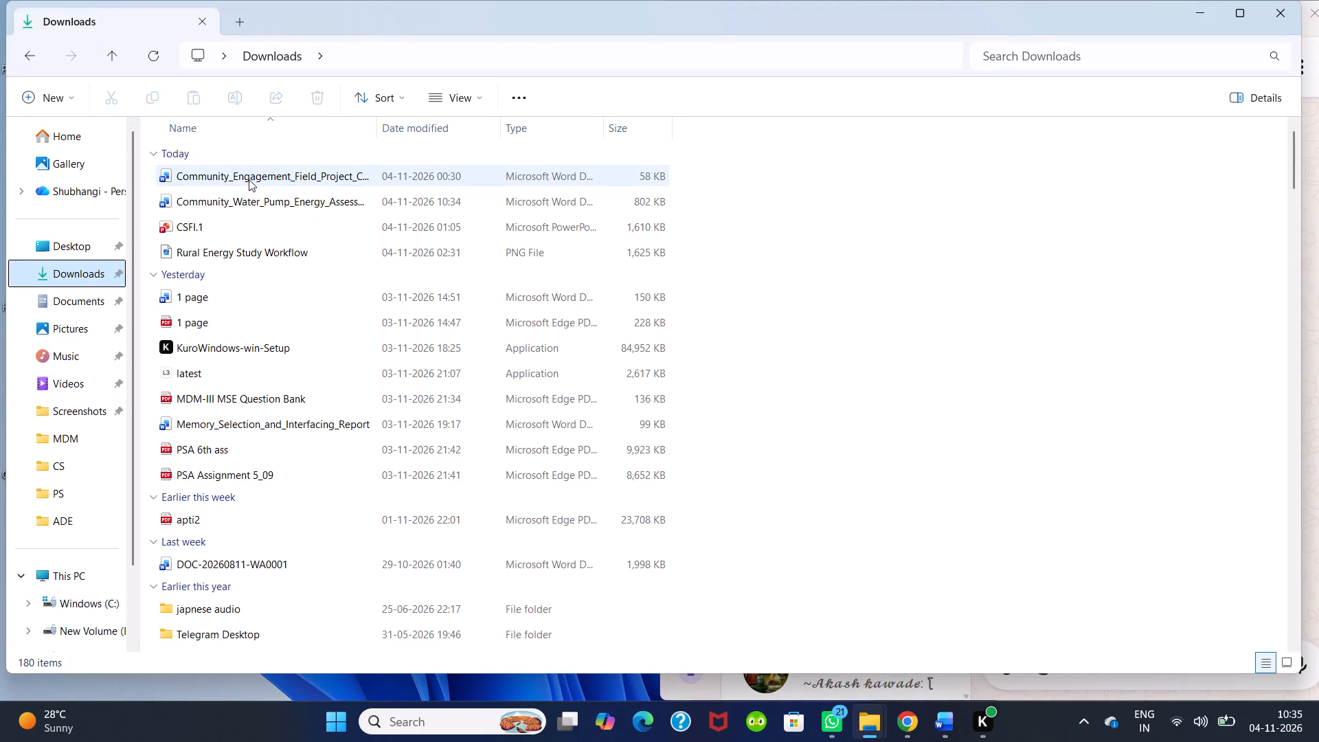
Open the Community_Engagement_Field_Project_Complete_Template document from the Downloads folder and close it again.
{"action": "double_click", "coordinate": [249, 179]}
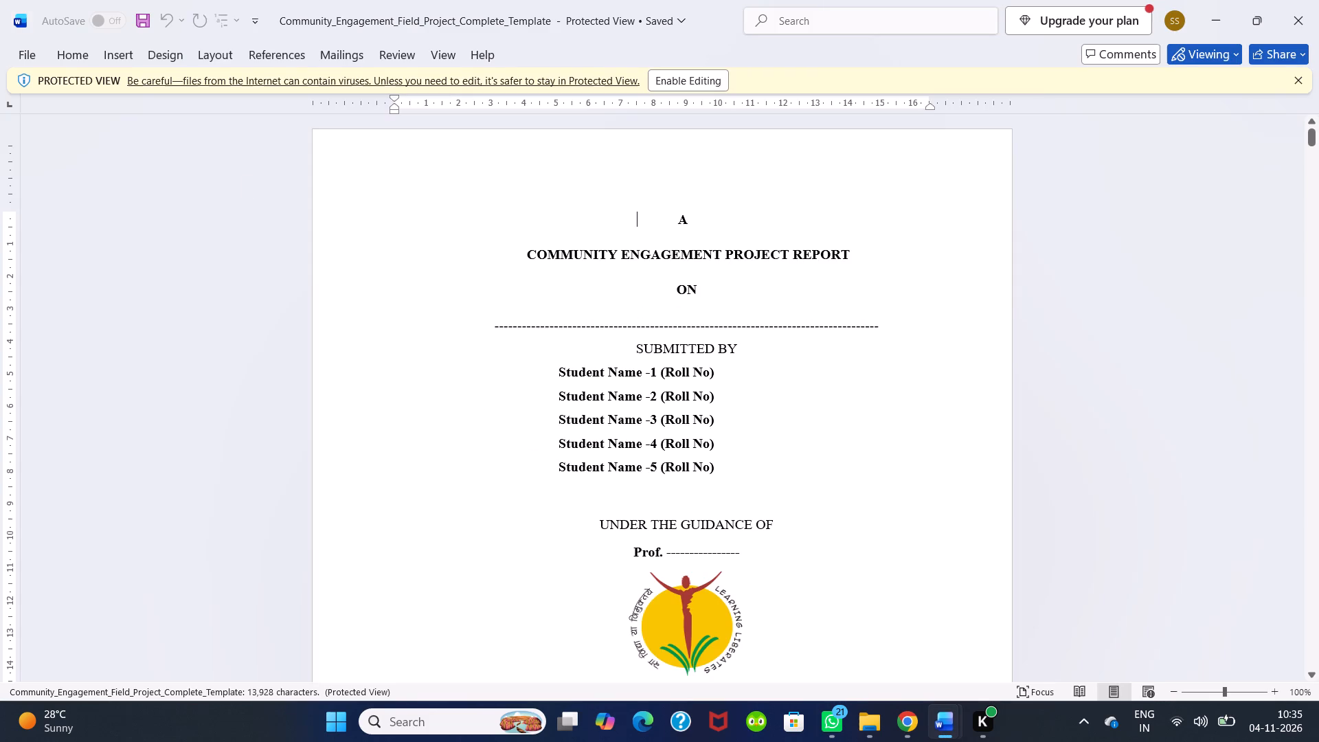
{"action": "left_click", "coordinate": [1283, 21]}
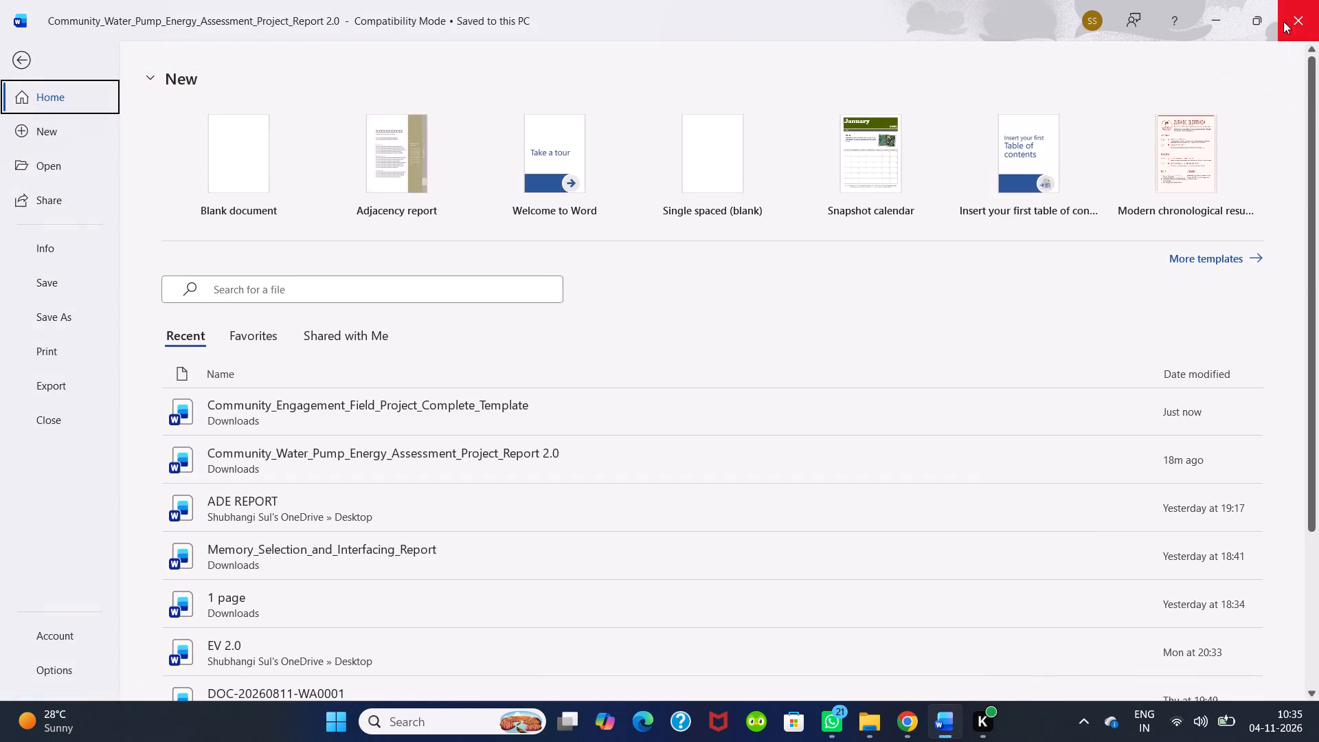
Close the water pump report's Word window and reopen Community_Water_Pump_Energy_Assessment_Project_Report 2.0 from the Downloads folder.
{"action": "left_click", "coordinate": [1308, 10]}
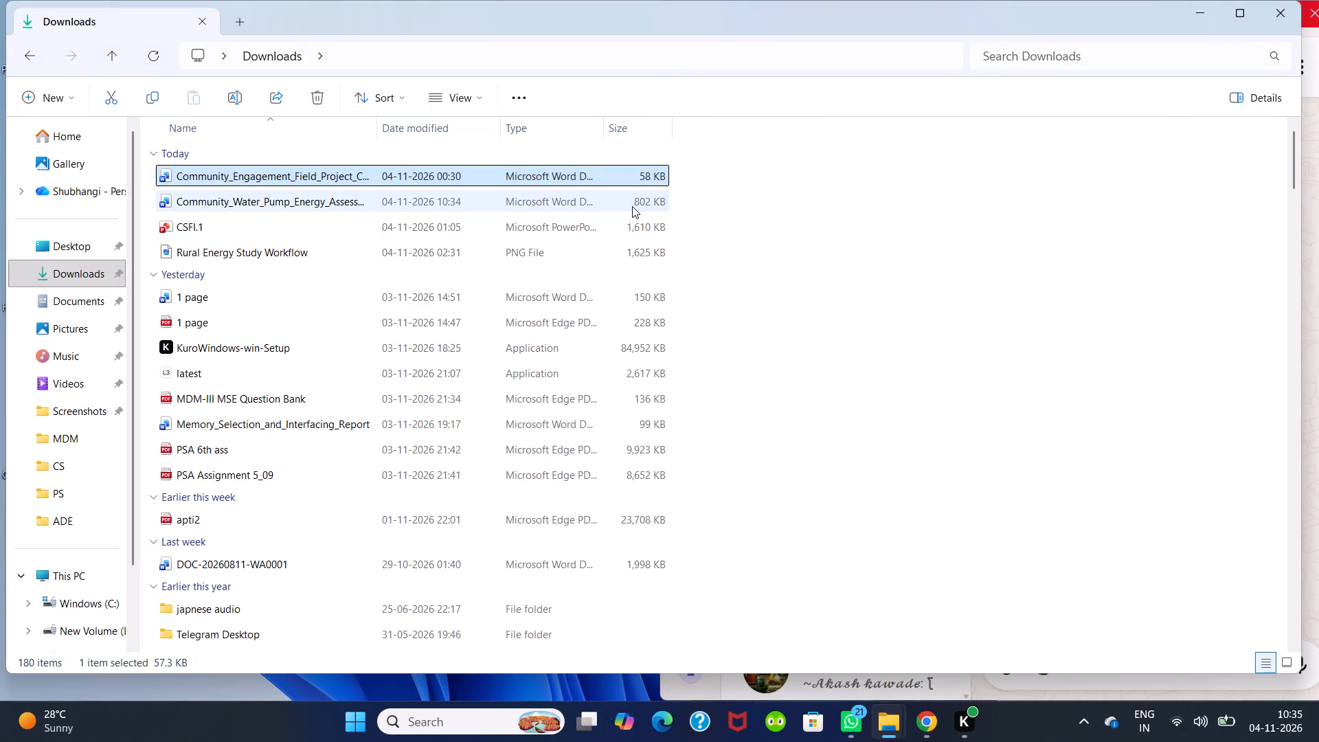
{"action": "double_click", "coordinate": [632, 206]}
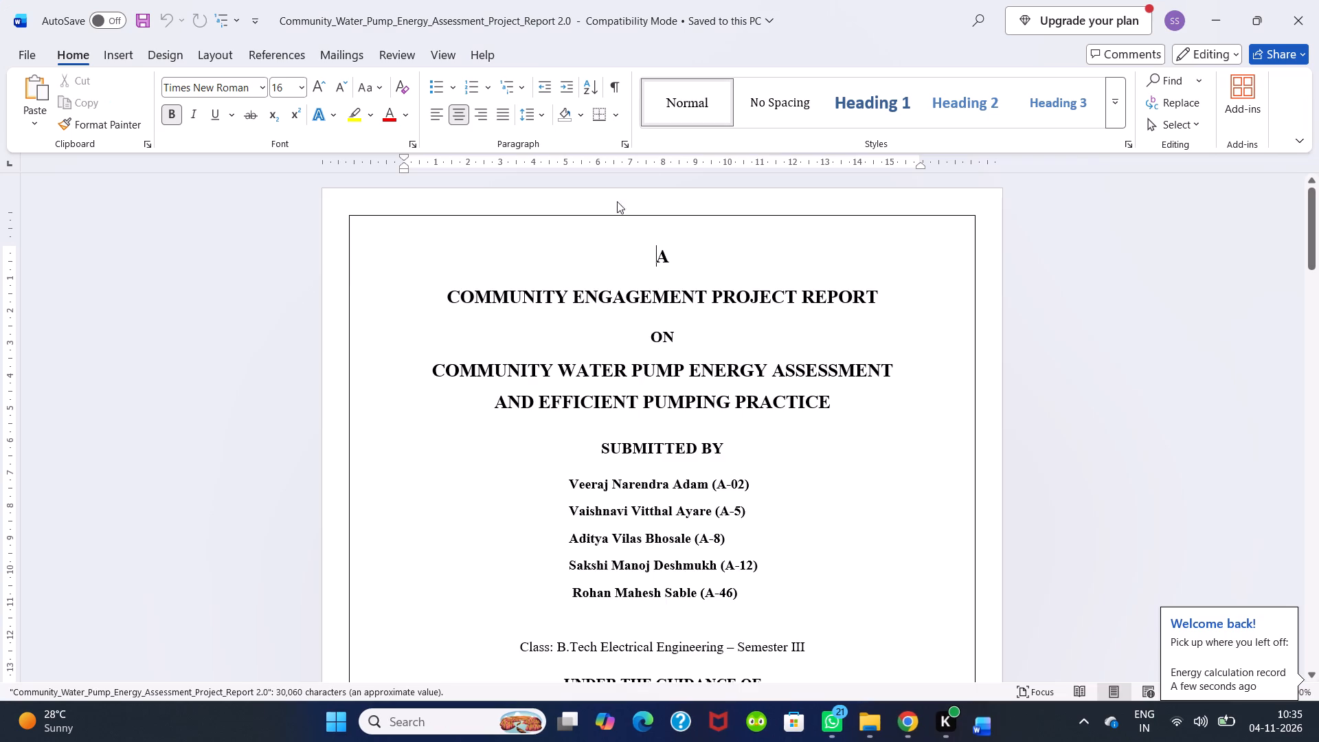
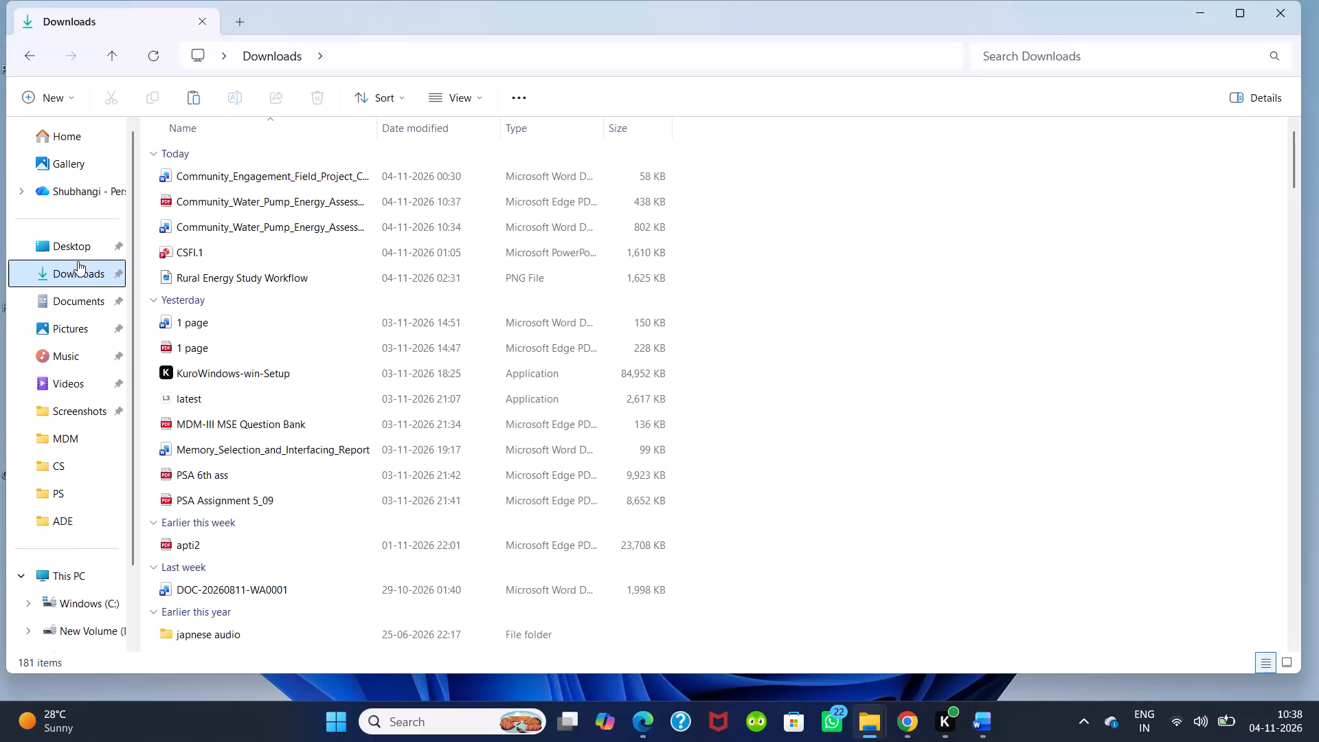
Copy the Community_Water_Pump_Energy_Assessment PDF file from the Downloads folder to the clipboard.
{"action": "left_click", "coordinate": [259, 207]}
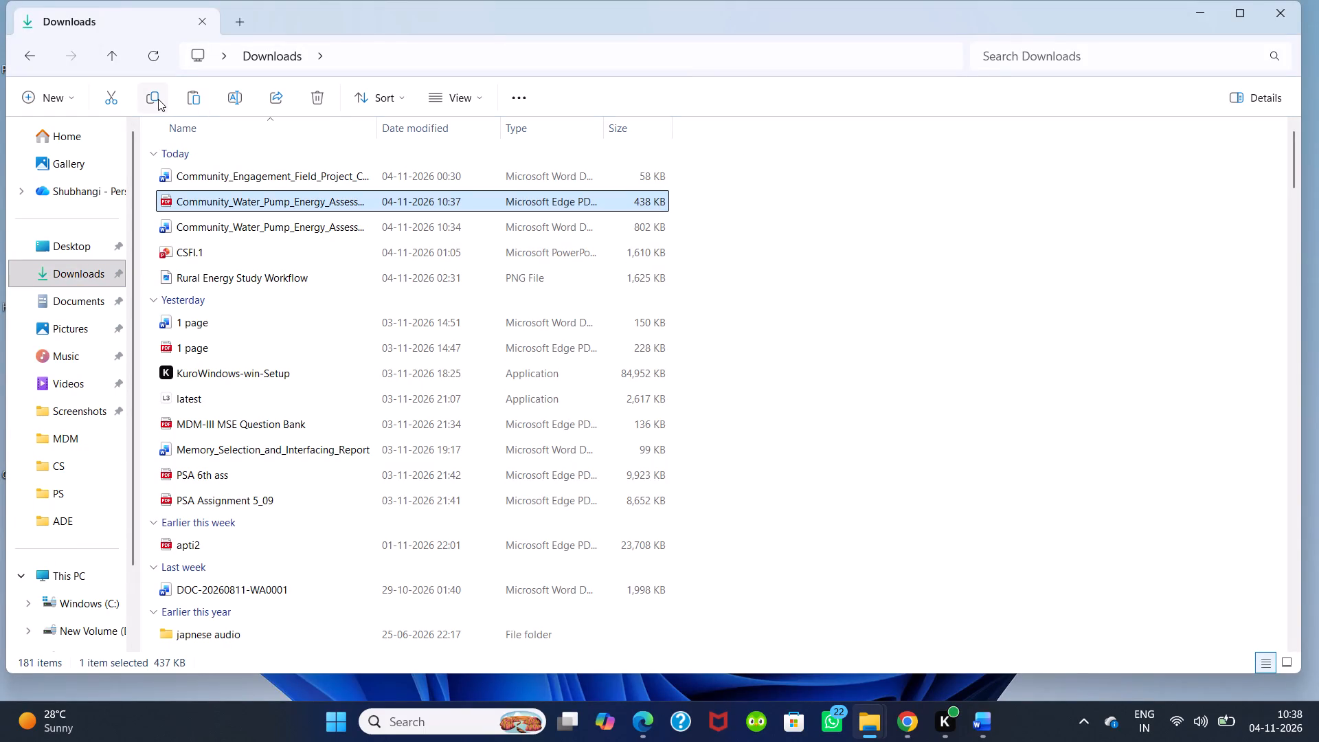
{"action": "left_click", "coordinate": [158, 99]}
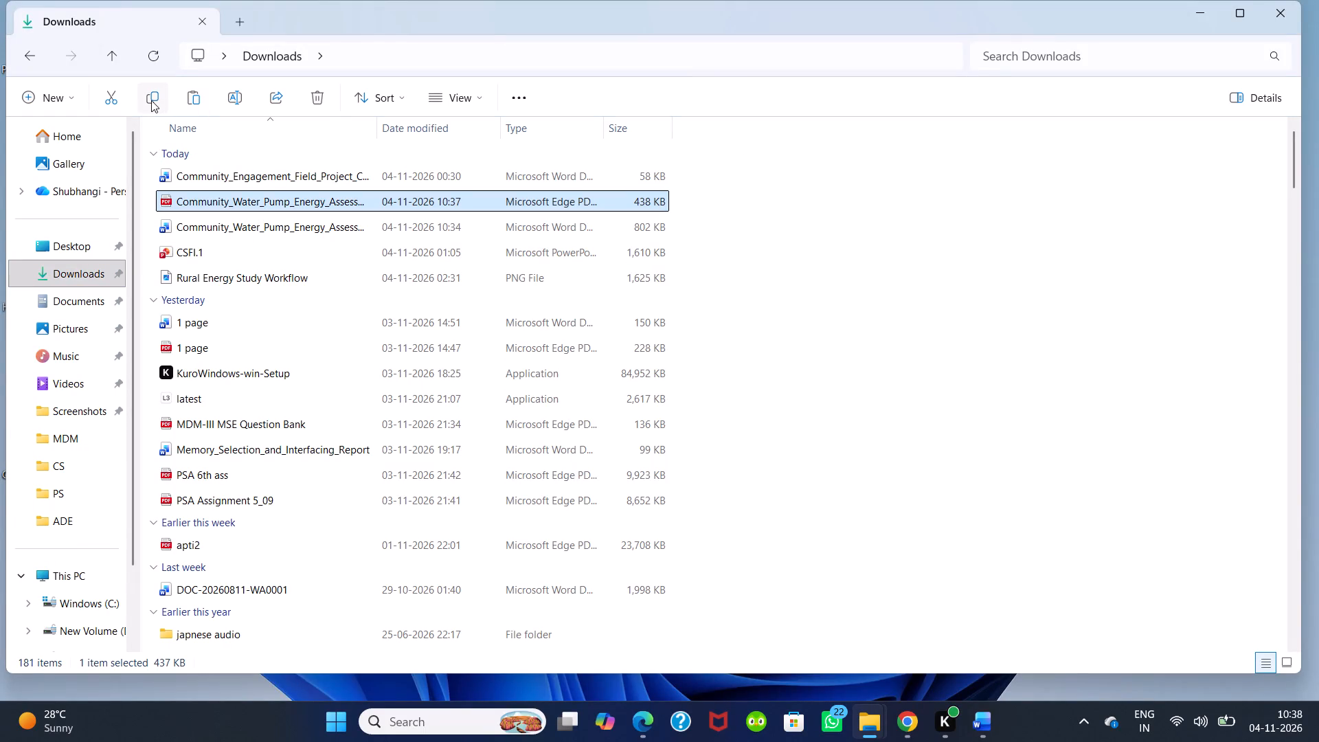
{"action": "left_click", "coordinate": [150, 100]}
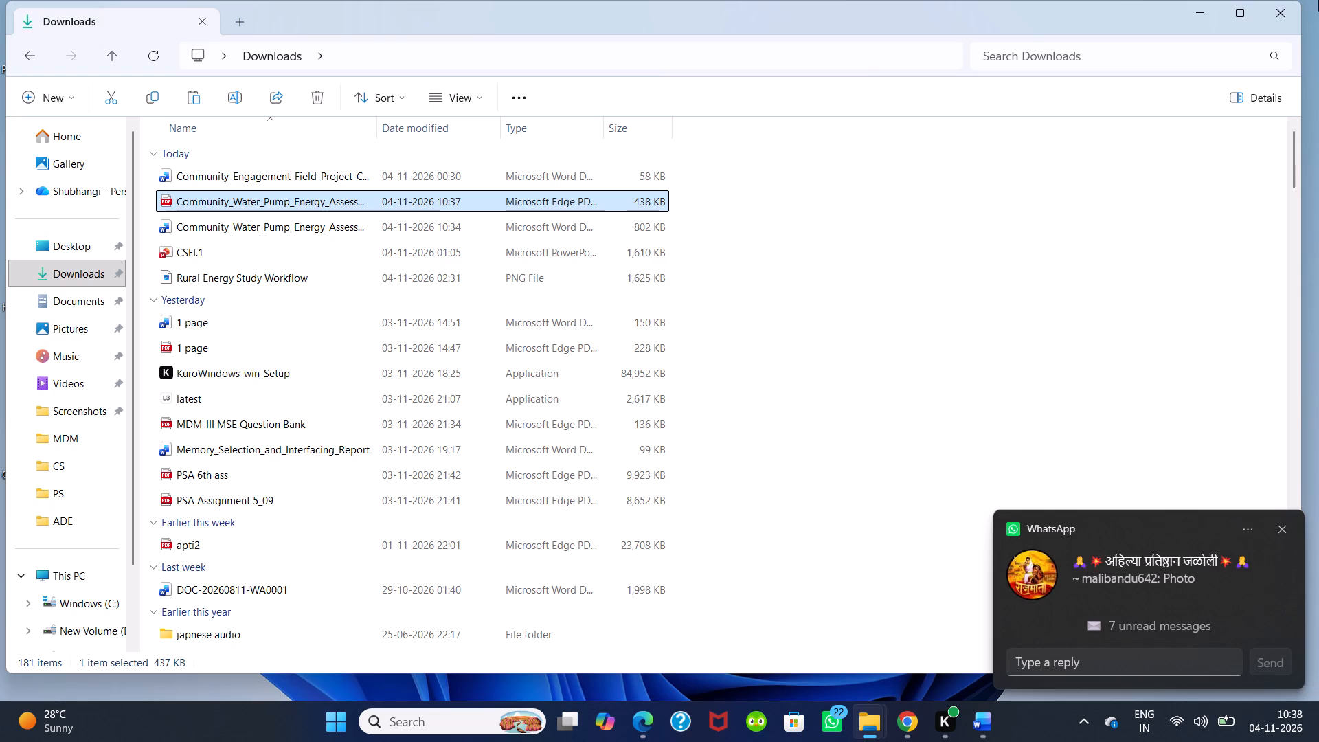
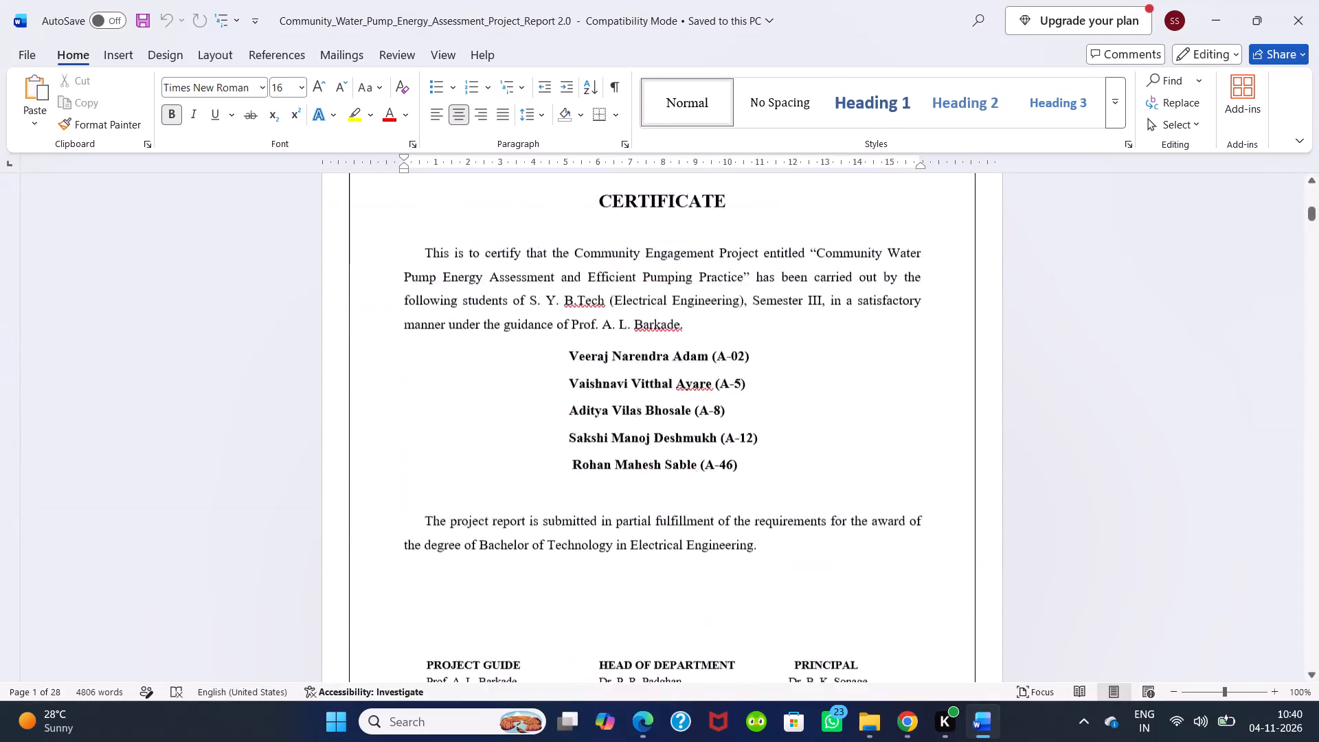
Review the report pages from the certificate through the plagiarism declaration and the table and figure list to the Engagement Activities and Engineering Solutions chapter.
{"action": "scroll", "coordinate": [797, 494], "scroll_direction": "down", "scroll_amount": 4}
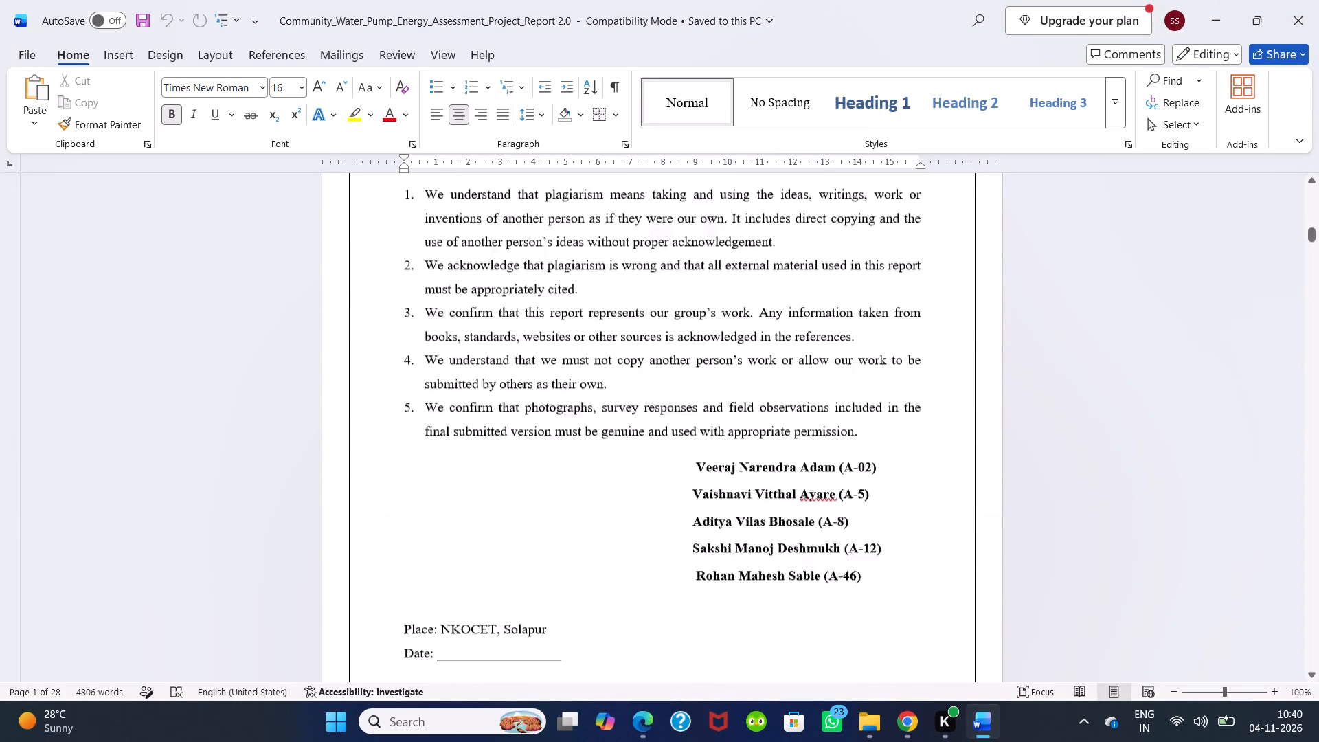
{"action": "scroll", "coordinate": [797, 494], "scroll_direction": "down", "scroll_amount": 8}
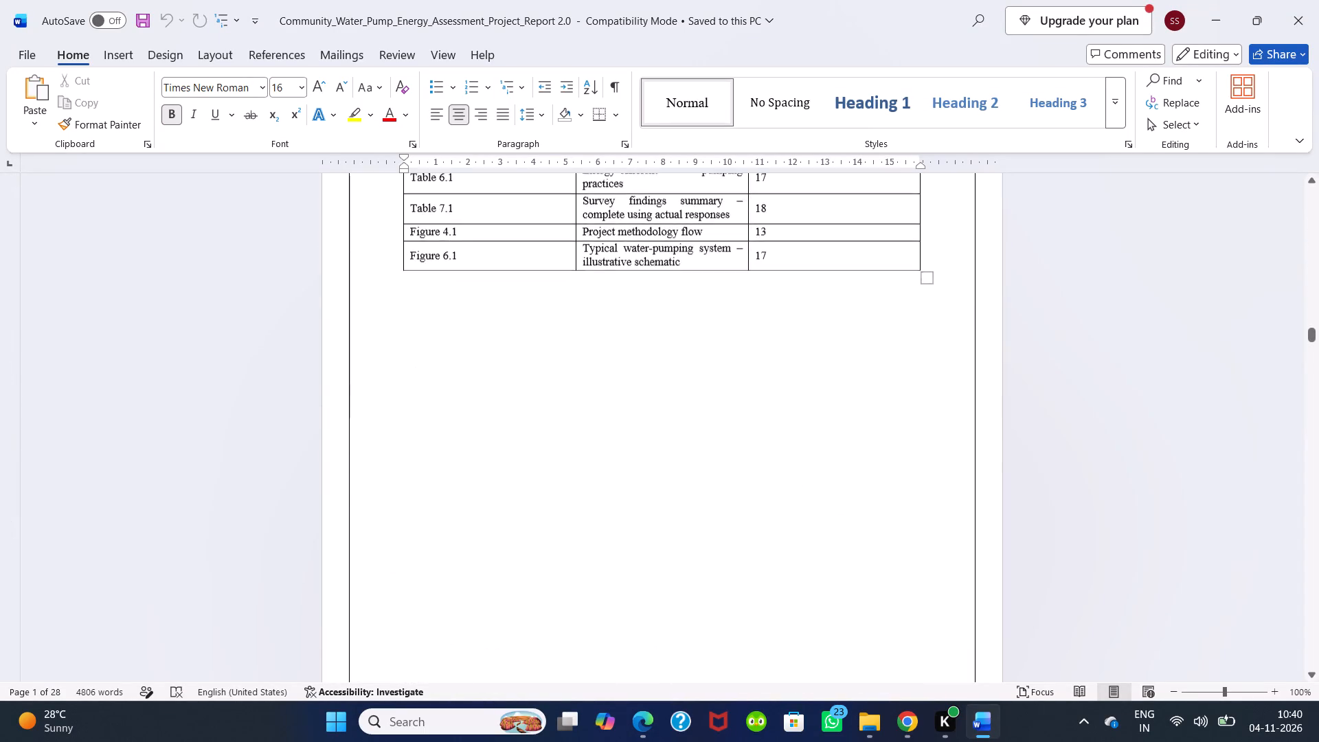
{"action": "scroll", "coordinate": [797, 494], "scroll_direction": "down", "scroll_amount": 4}
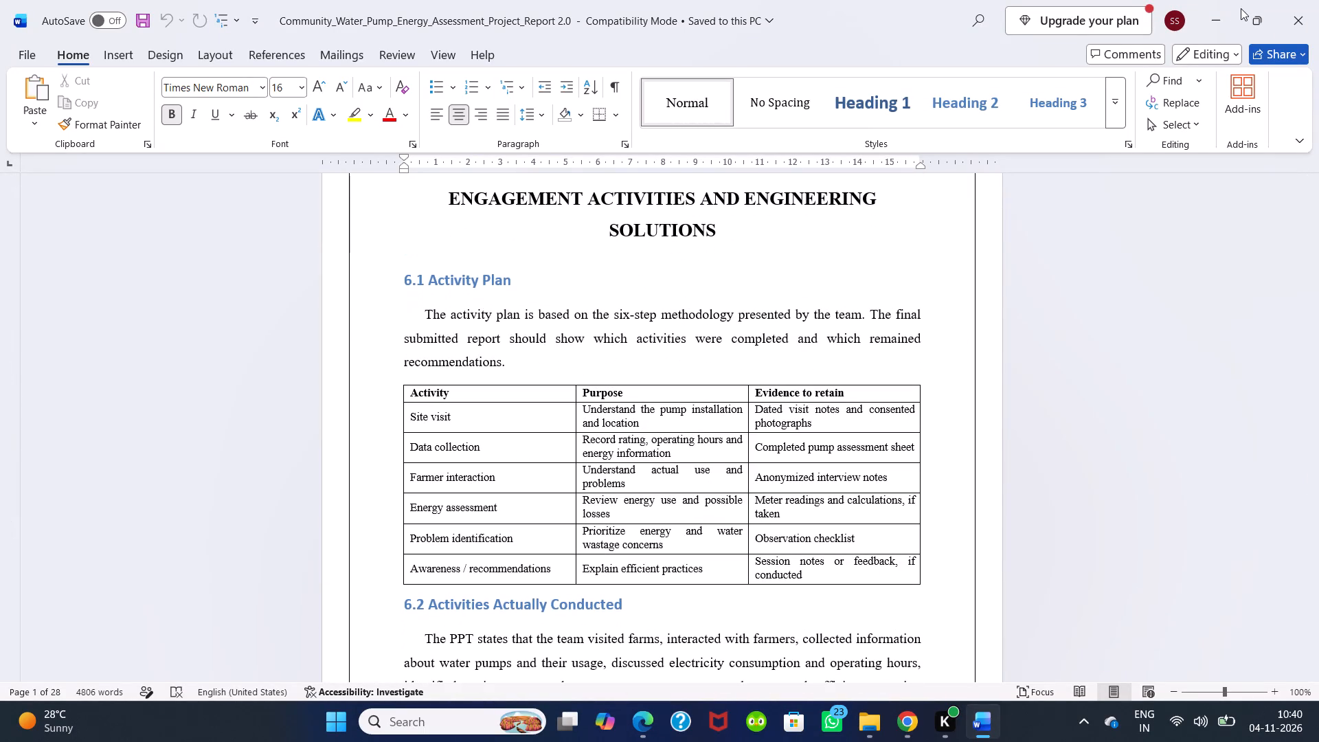
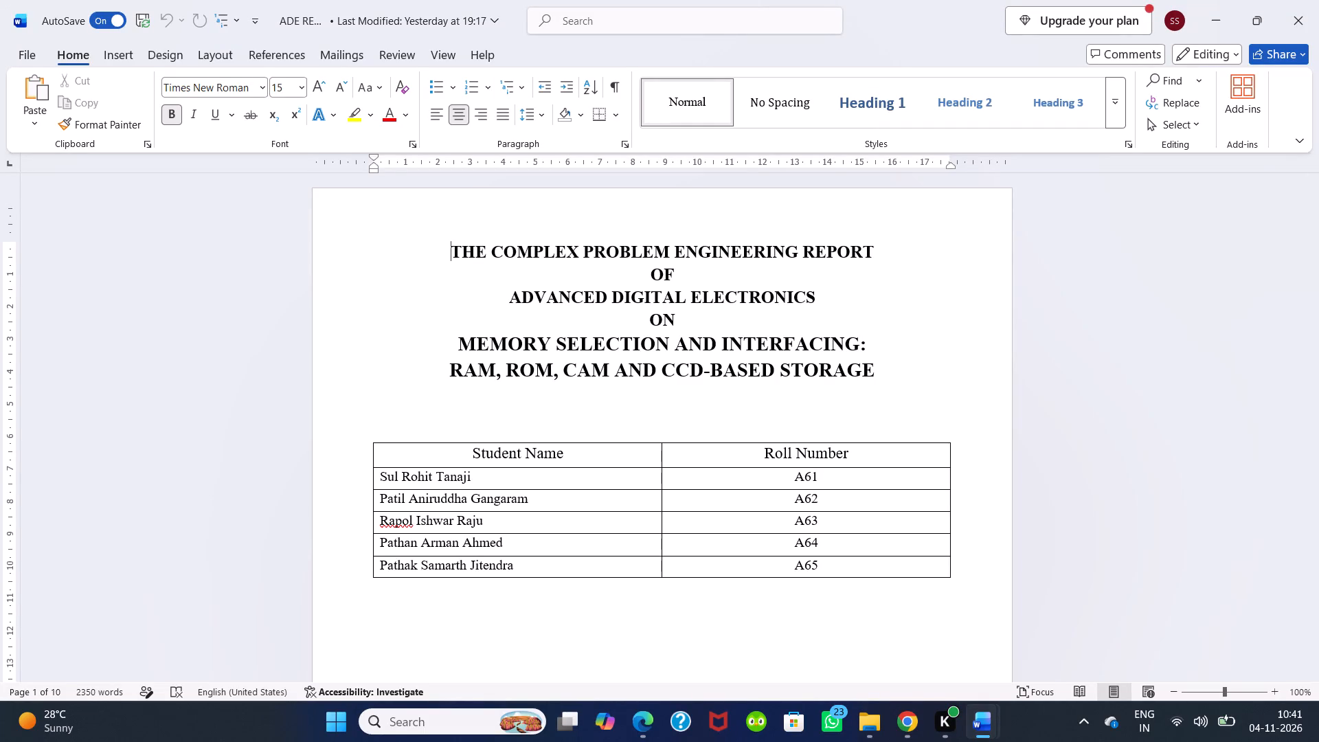
Review the Advanced Digital Electronics memory report from its title page through the system requirements, operating principles and comparative analysis sections.
{"action": "scroll", "coordinate": [777, 425], "scroll_direction": "down", "scroll_amount": 1}
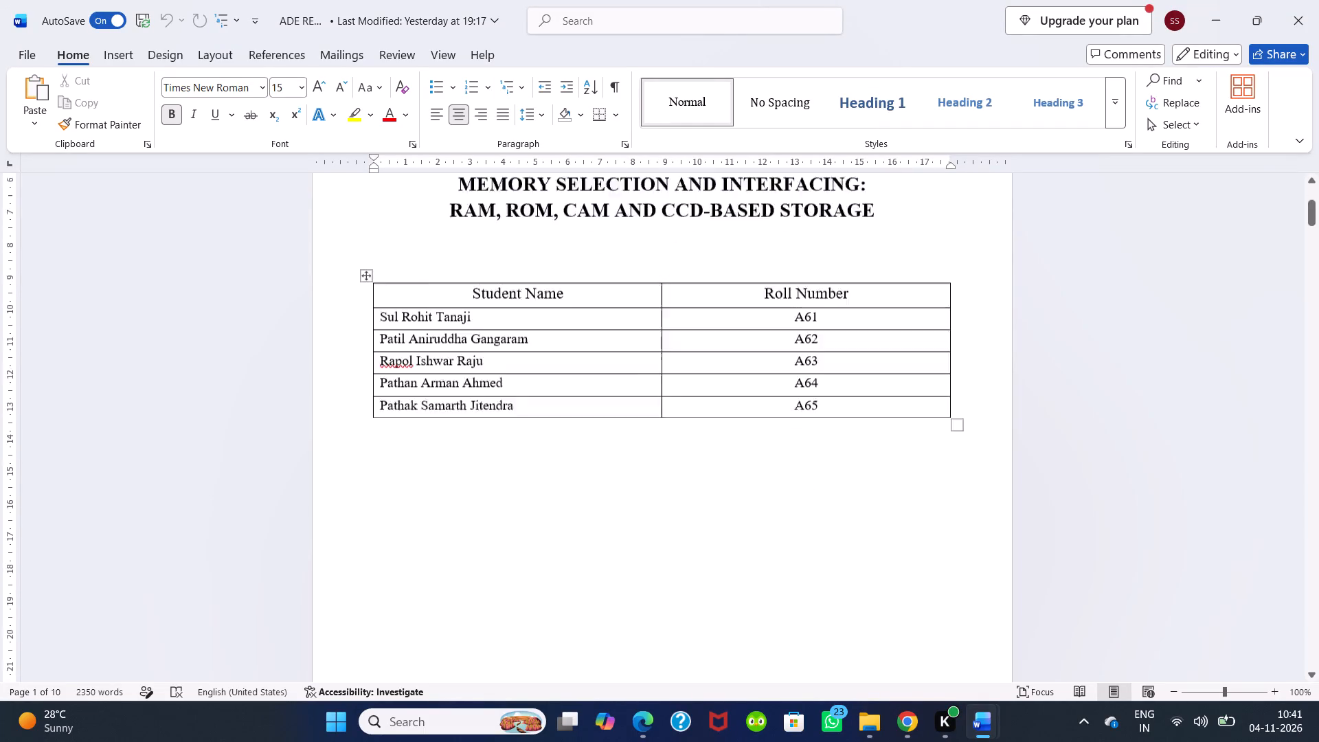
{"action": "scroll", "coordinate": [777, 425], "scroll_direction": "down", "scroll_amount": 5}
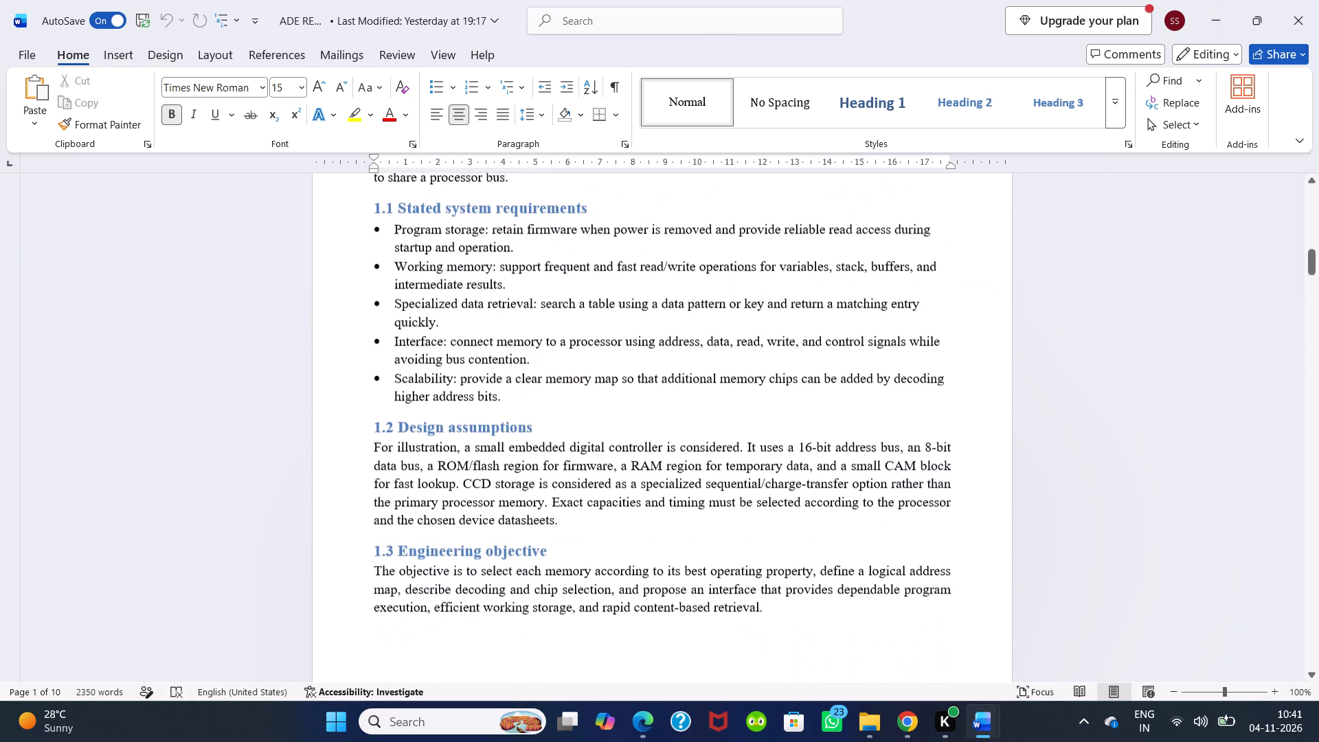
{"action": "scroll", "coordinate": [777, 425], "scroll_direction": "down", "scroll_amount": 3}
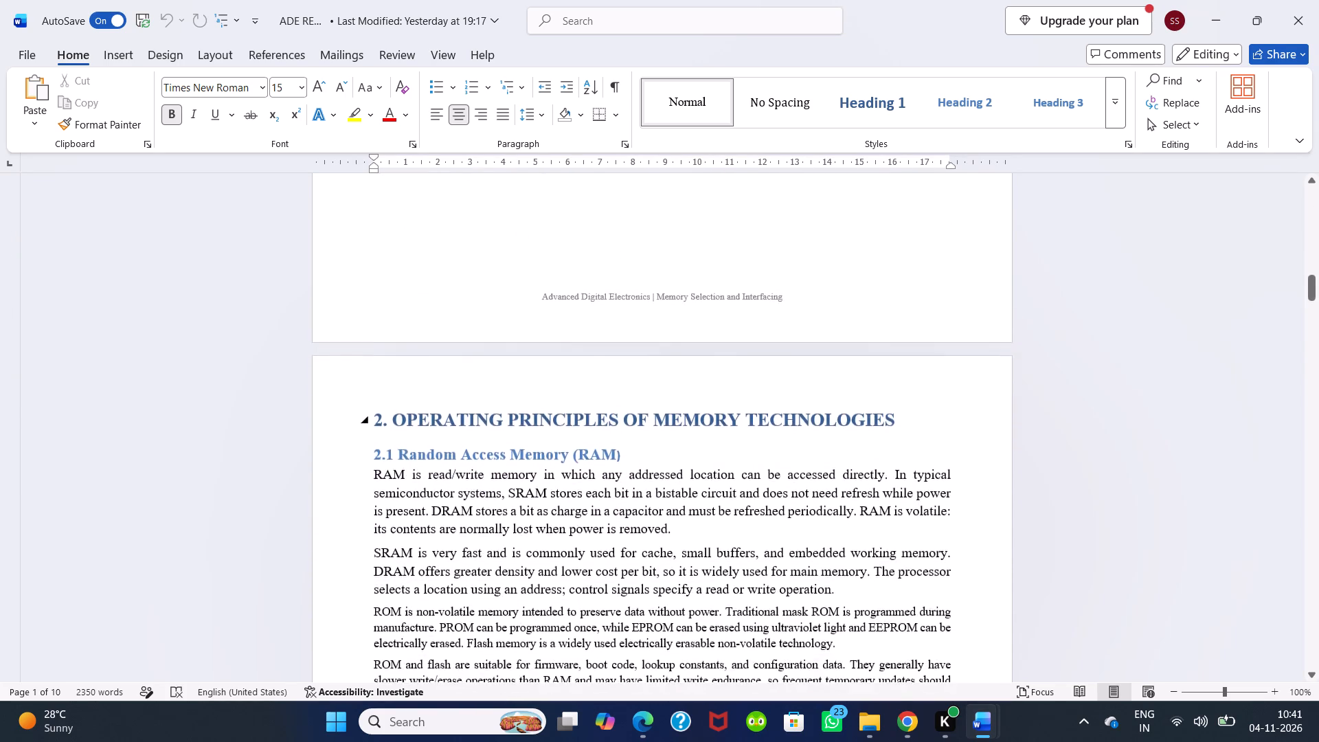
{"action": "scroll", "coordinate": [777, 425], "scroll_direction": "down", "scroll_amount": 4}
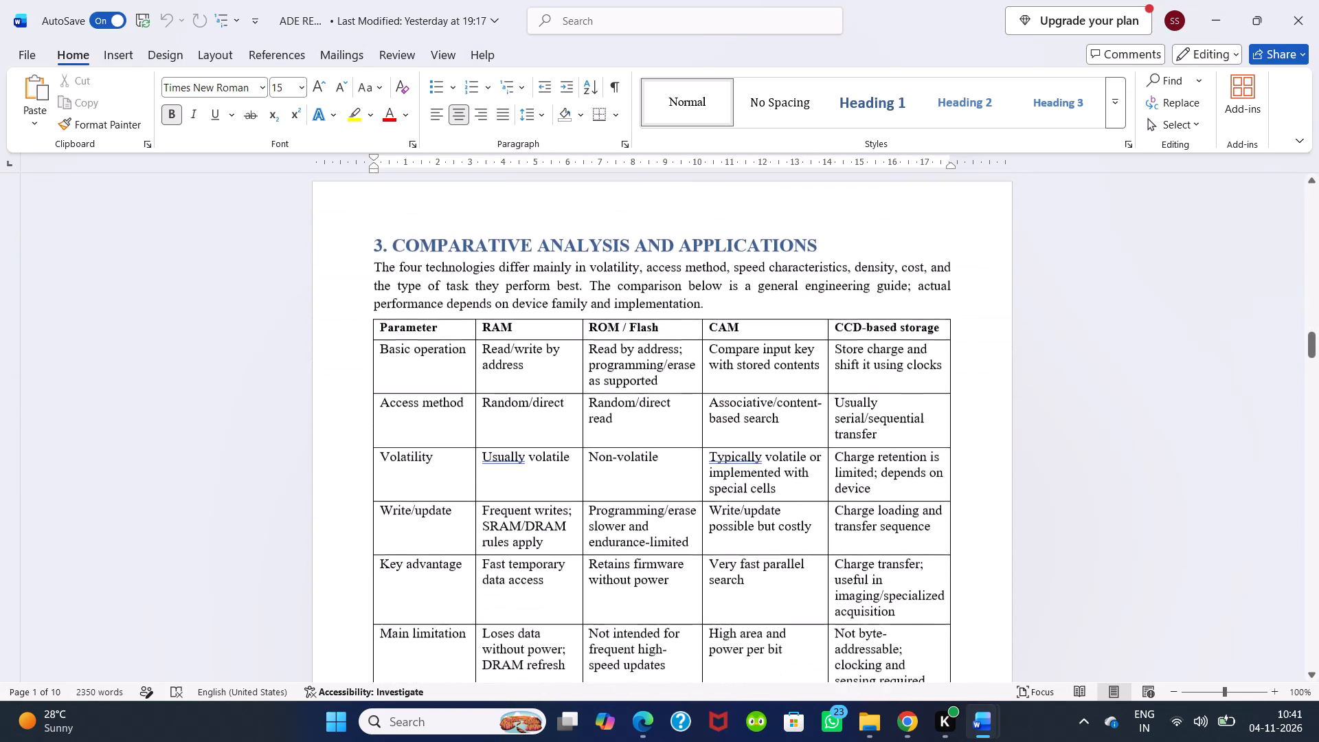
{"action": "scroll", "coordinate": [777, 425], "scroll_direction": "down", "scroll_amount": 3}
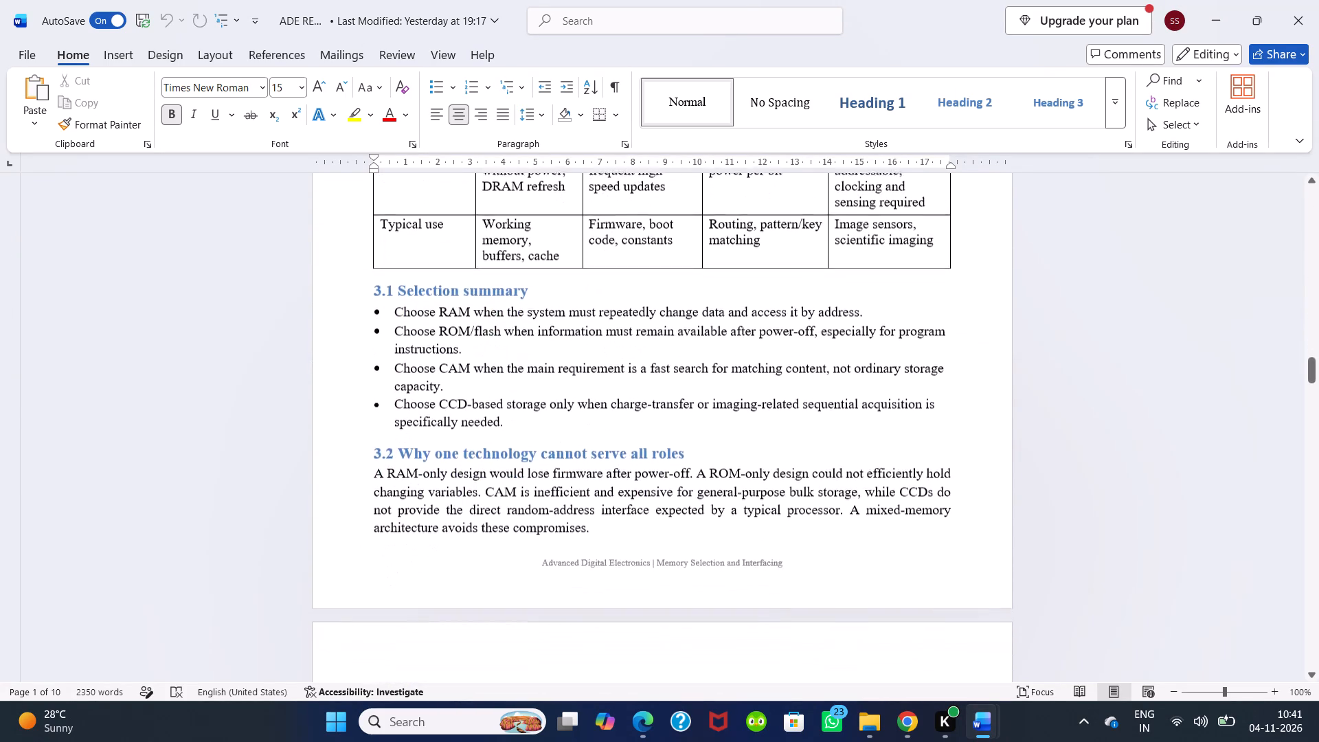
{"action": "scroll", "coordinate": [777, 425], "scroll_direction": "down", "scroll_amount": 3}
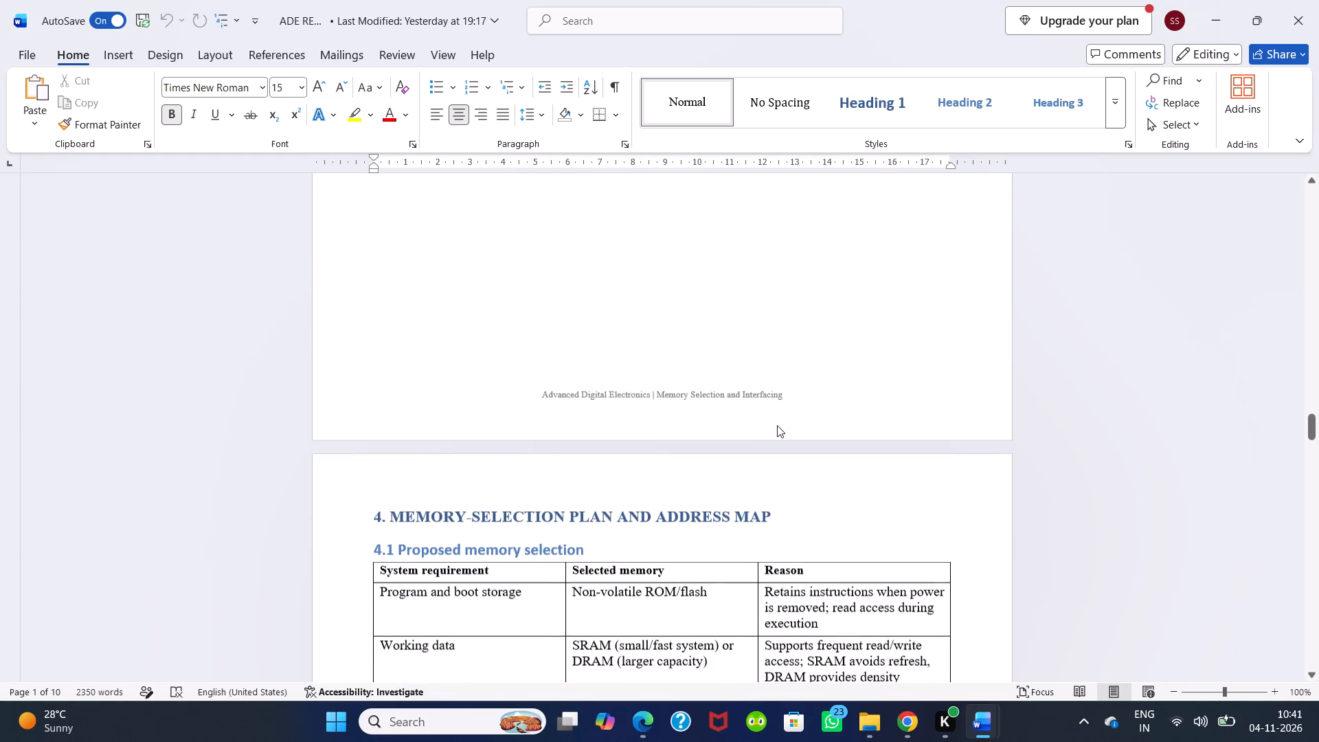
Review the rest of the memory report, from the memory-selection plan and address map through address decoding, verification, conclusion and references.
{"action": "scroll", "coordinate": [777, 425], "scroll_direction": "down", "scroll_amount": 3}
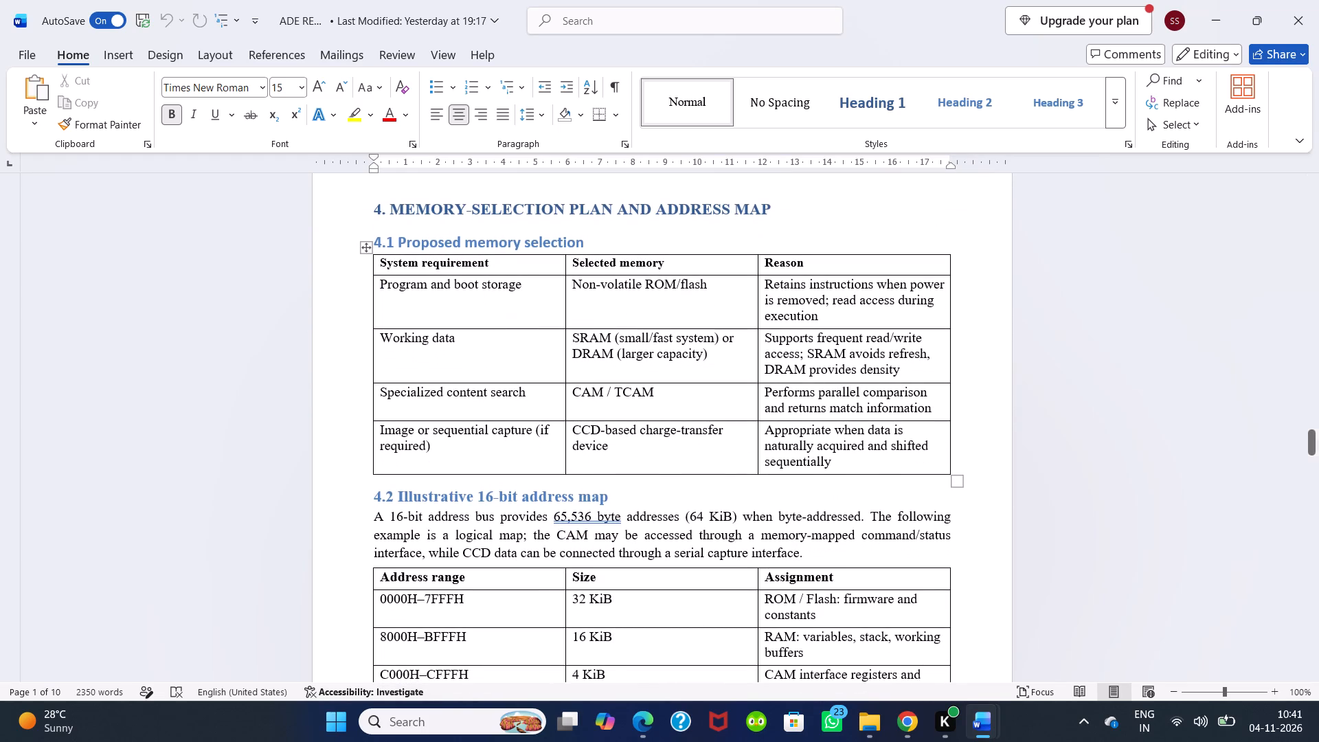
{"action": "scroll", "coordinate": [777, 425], "scroll_direction": "down", "scroll_amount": 4}
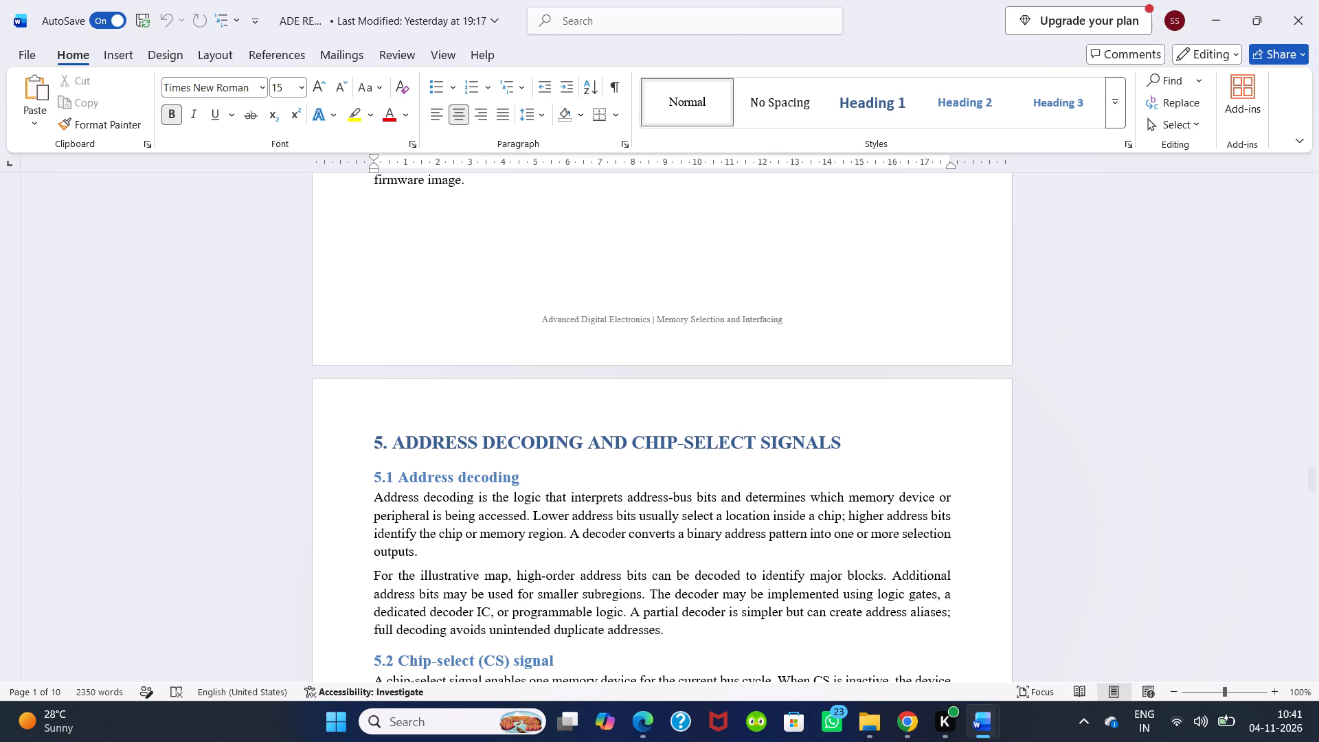
{"action": "scroll", "coordinate": [777, 425], "scroll_direction": "down", "scroll_amount": 4}
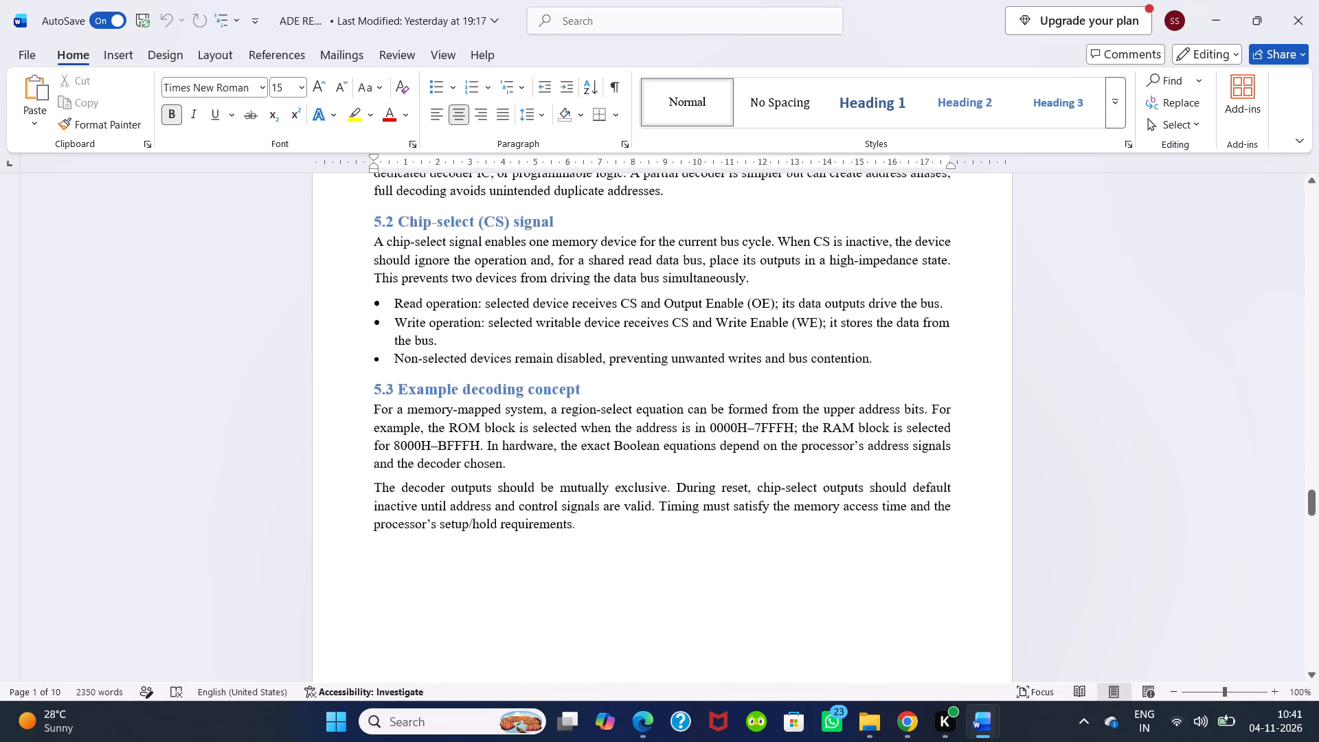
{"action": "scroll", "coordinate": [777, 425], "scroll_direction": "down", "scroll_amount": 4}
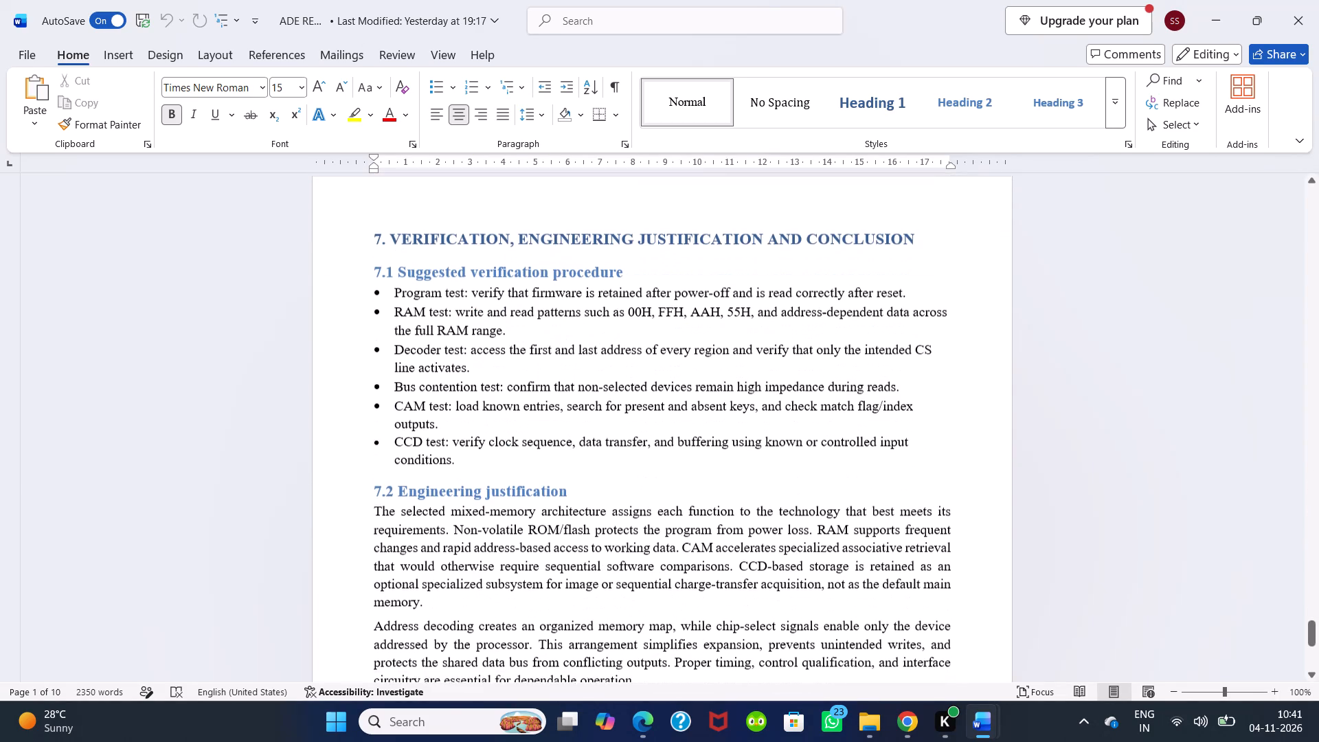
{"action": "scroll", "coordinate": [777, 425], "scroll_direction": "down", "scroll_amount": 5}
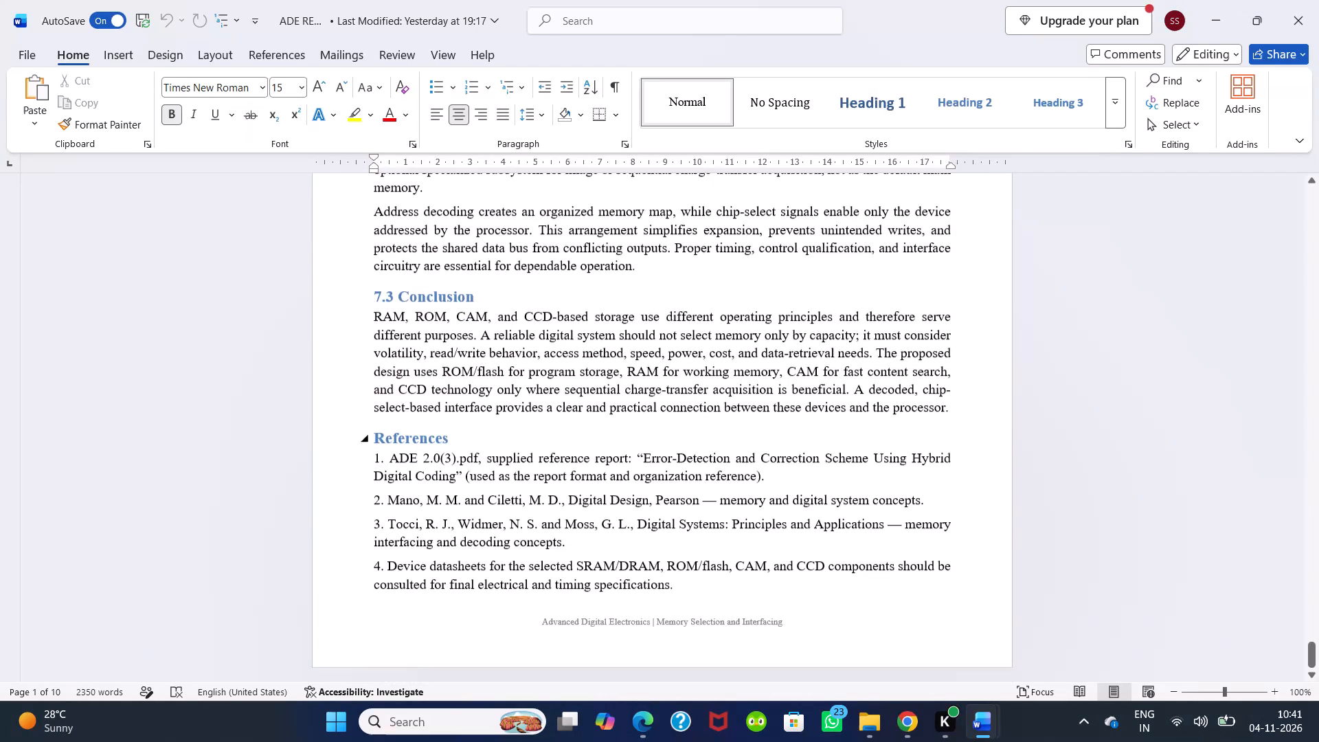
{"action": "scroll", "coordinate": [777, 425], "scroll_direction": "down", "scroll_amount": 17}
Return to section 2 on operating principles and examine the 2.3 Content Addressable Memory (CAM) heading and its surrounding text.
{"action": "scroll", "coordinate": [777, 425], "scroll_direction": "up", "scroll_amount": 20}
{"action": "scroll", "coordinate": [777, 425], "scroll_direction": "up", "scroll_amount": 3}
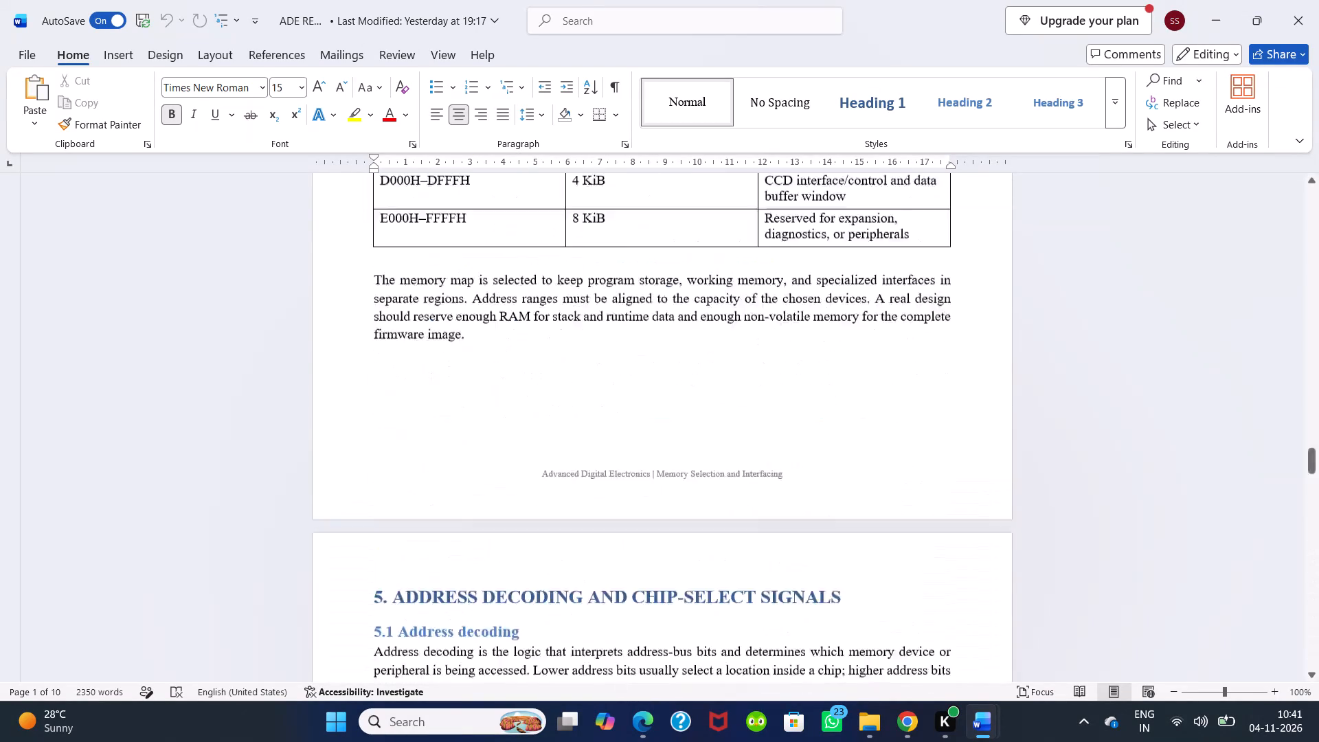
{"action": "scroll", "coordinate": [777, 425], "scroll_direction": "up", "scroll_amount": 16}
{"action": "scroll", "coordinate": [777, 425], "scroll_direction": "down", "scroll_amount": 6}
{"action": "scroll", "coordinate": [777, 425], "scroll_direction": "left", "scroll_amount": 1}
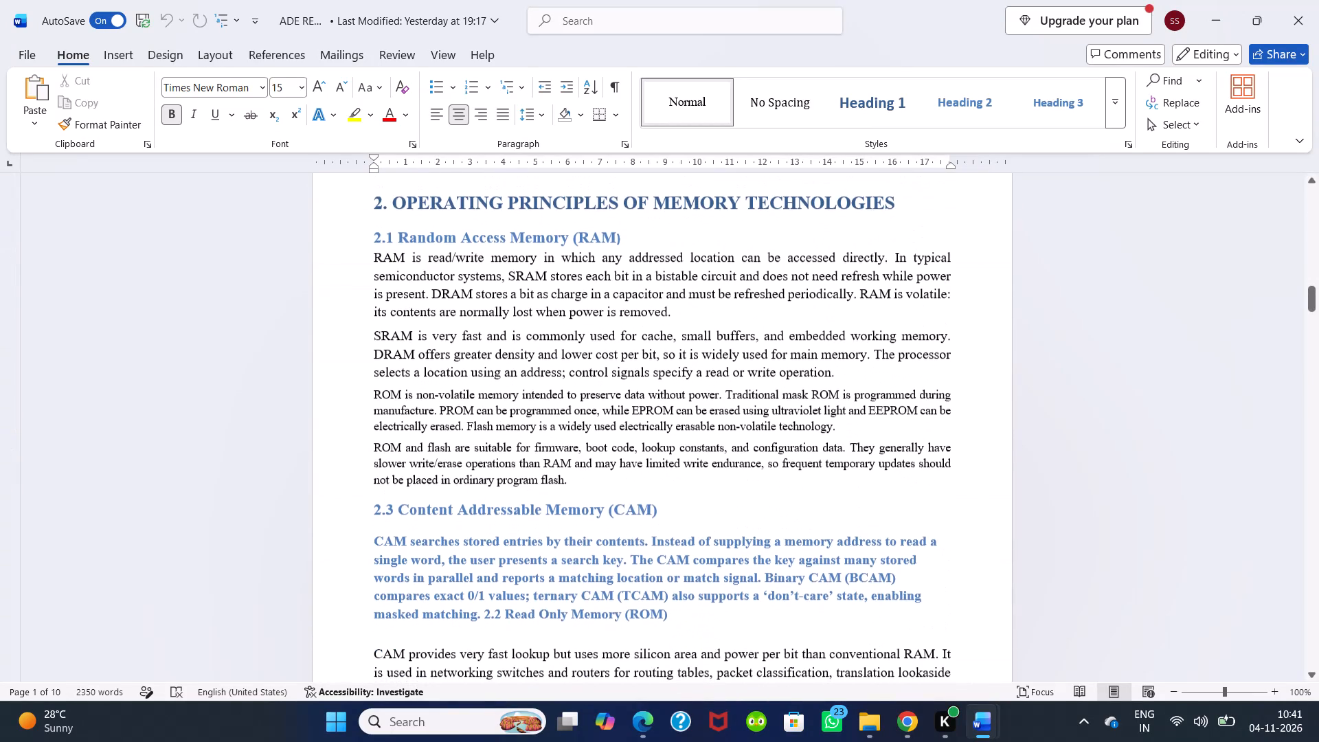
{"action": "scroll", "coordinate": [777, 425], "scroll_direction": "left", "scroll_amount": 1}
{"action": "left_click_drag", "start_coordinate": [668, 519], "coordinate": [408, 544]}
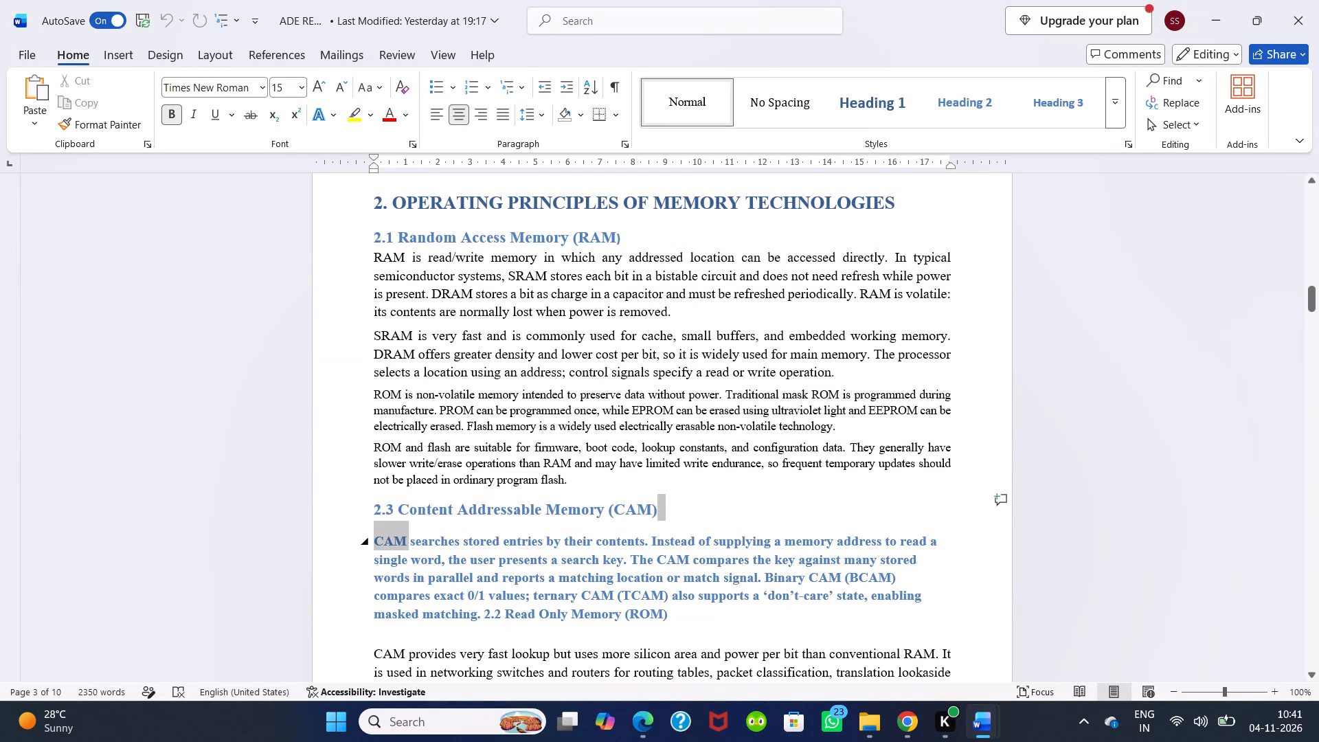
{"action": "left_click_drag", "start_coordinate": [408, 544], "coordinate": [402, 512]}
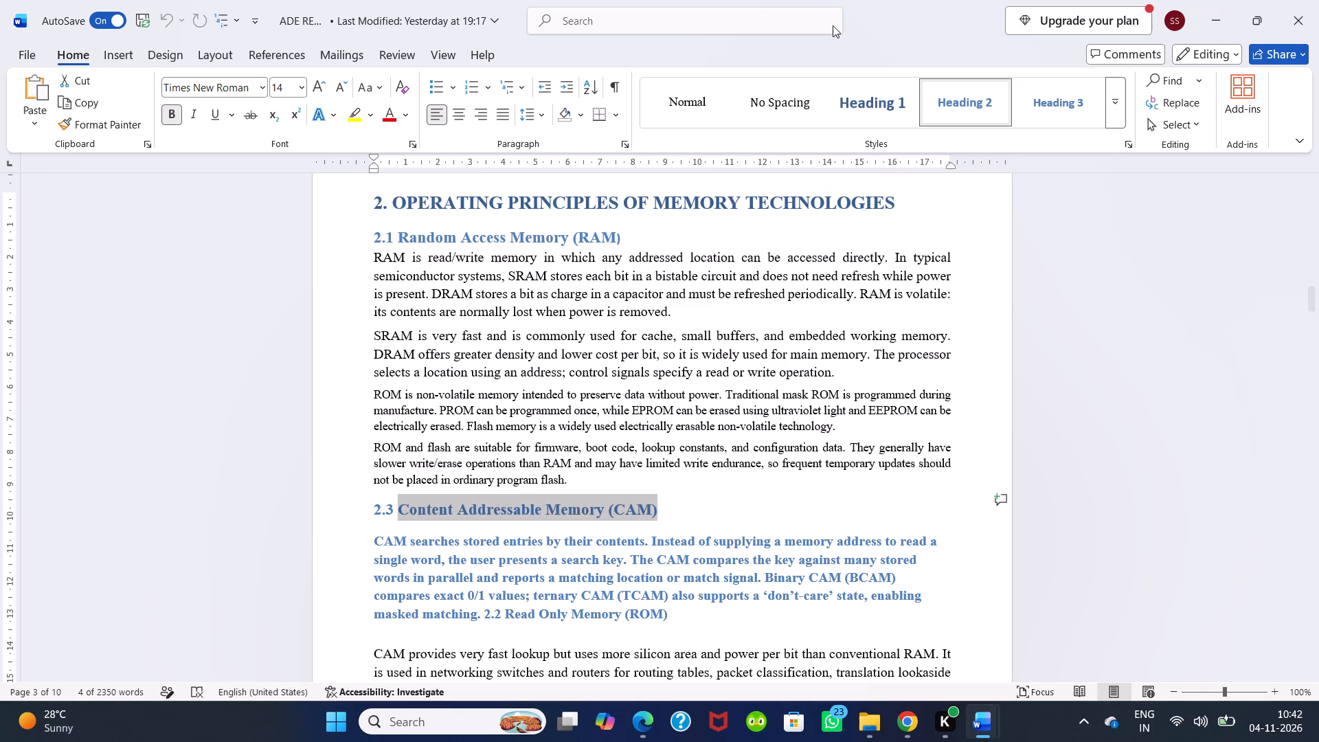
{"action": "left_click", "coordinate": [774, 465]}
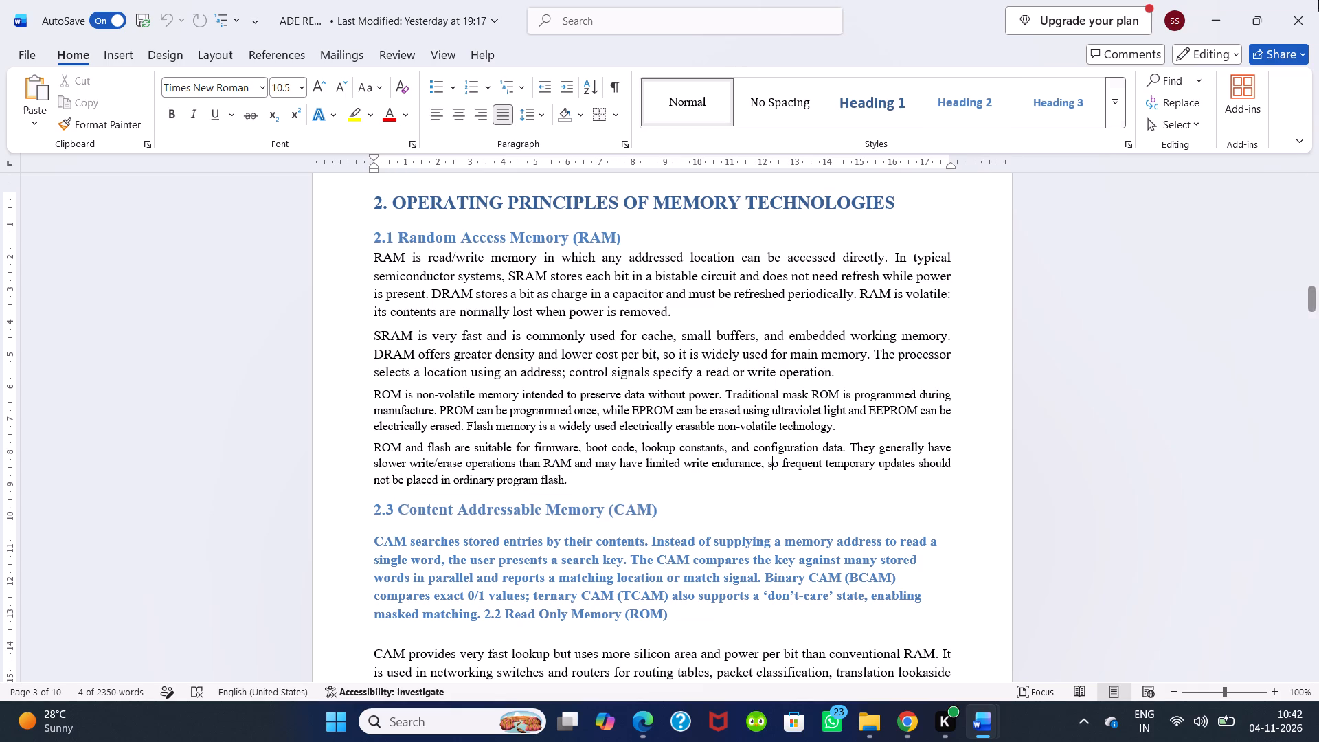
Close the Advanced Digital Electronics memory report.
{"action": "left_click", "coordinate": [1305, 3]}
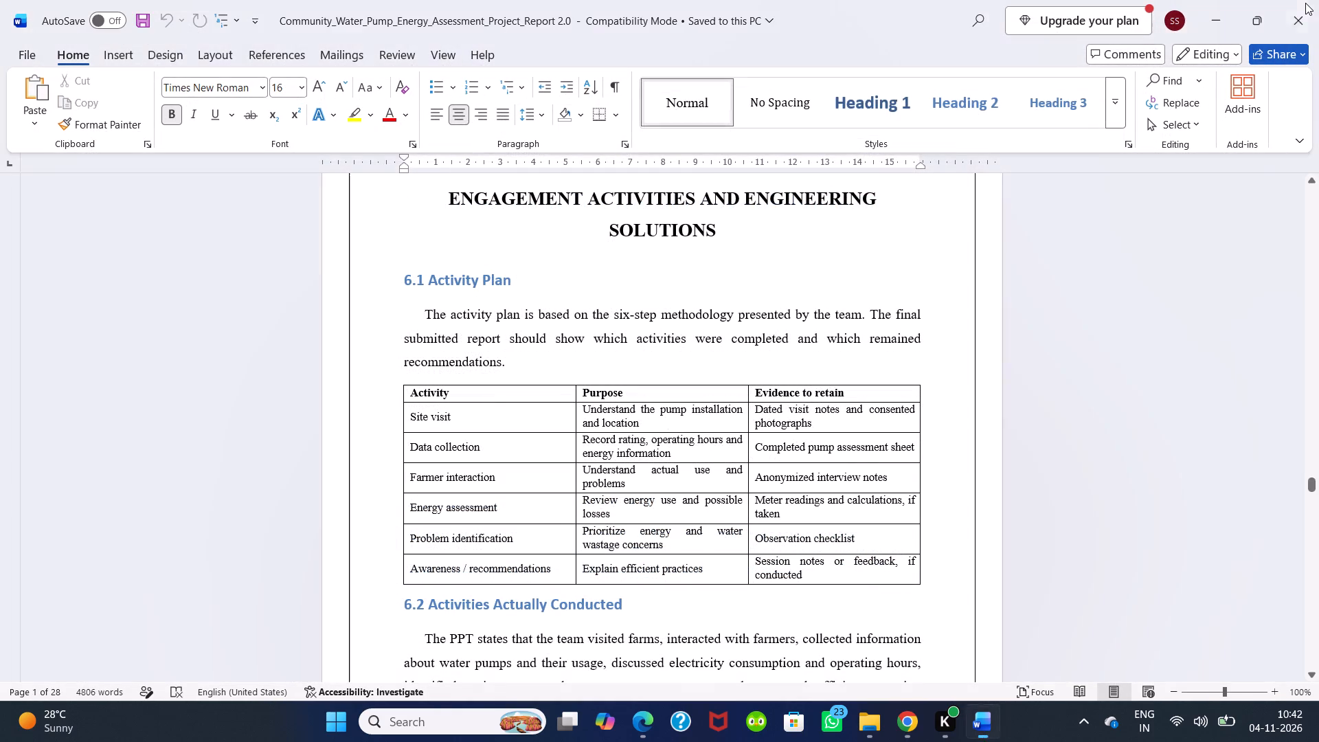